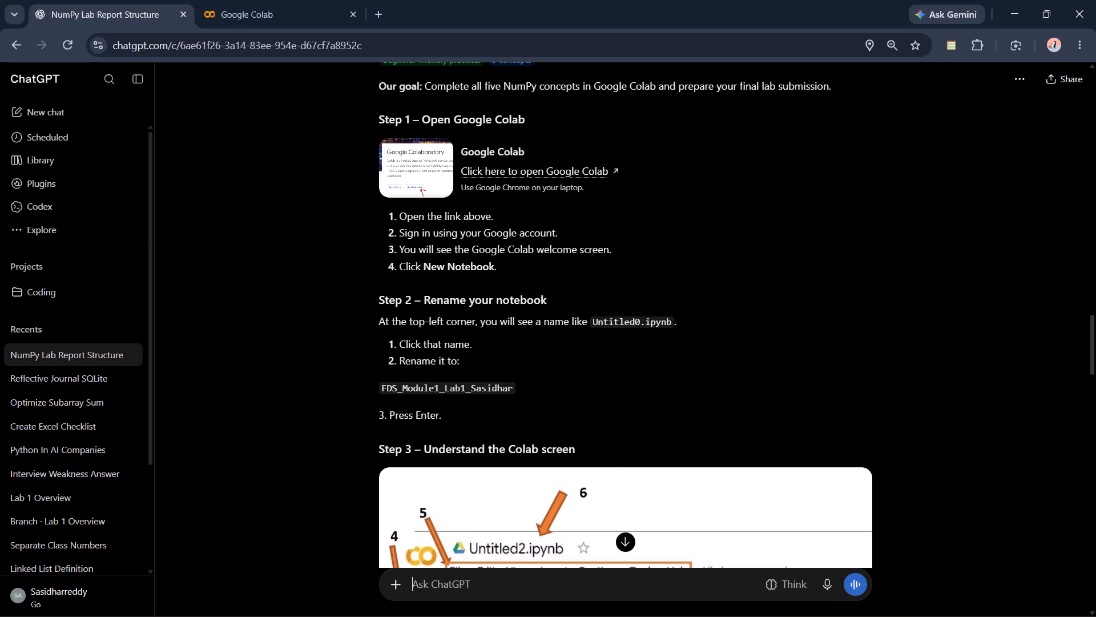
scroll(598, 323, down, 1)
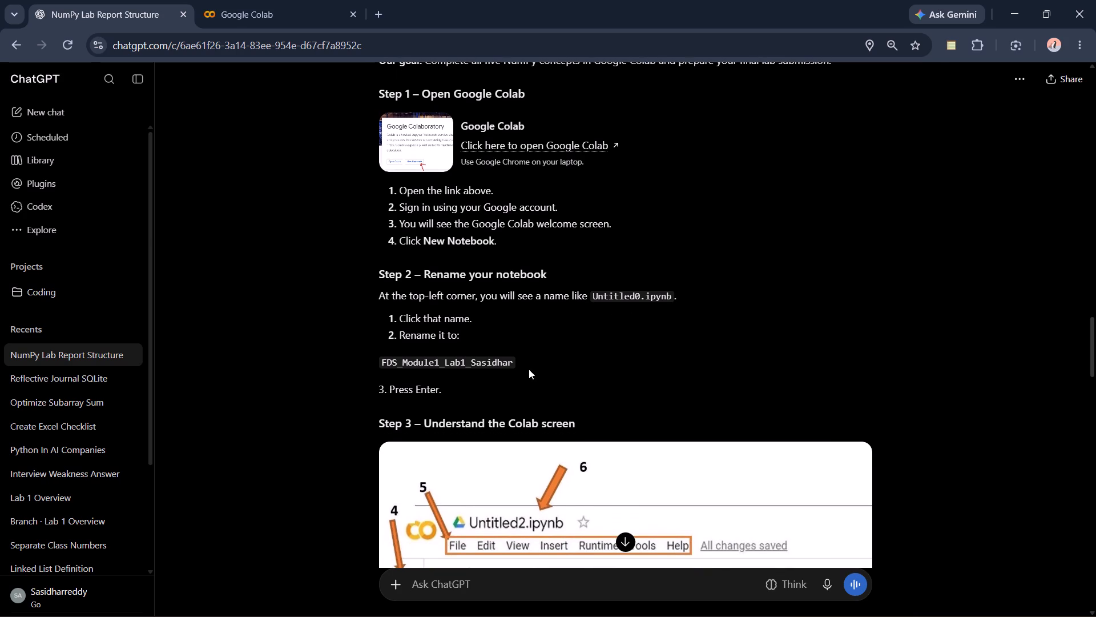
drag(519, 366, 380, 367)
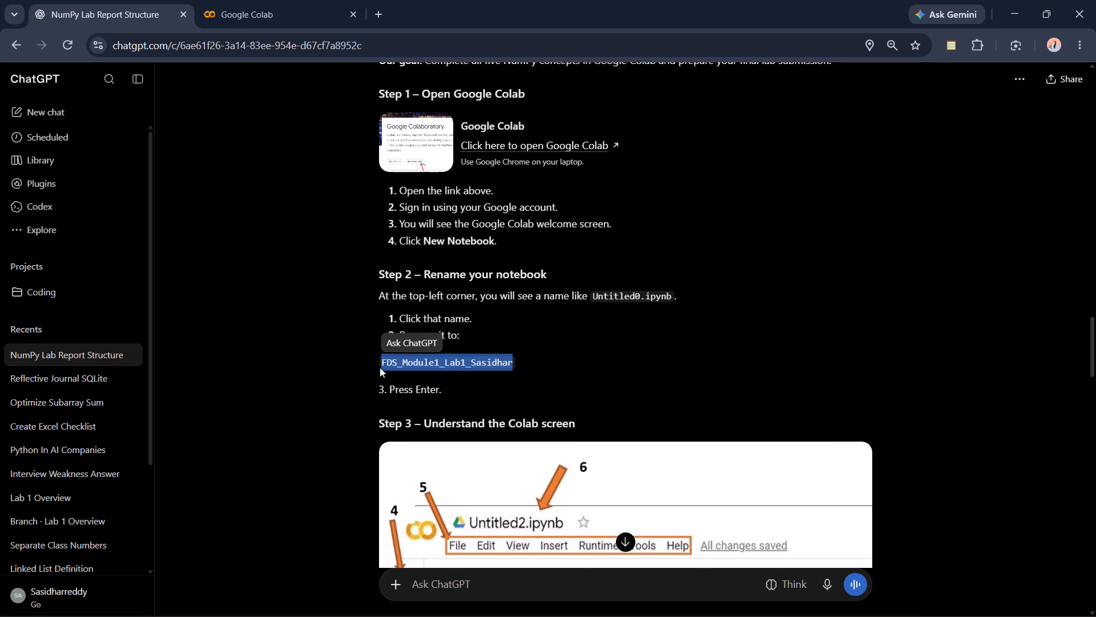
key(ctrl+c)
Switch to Google Colab and create a new notebook.
click(278, 0)
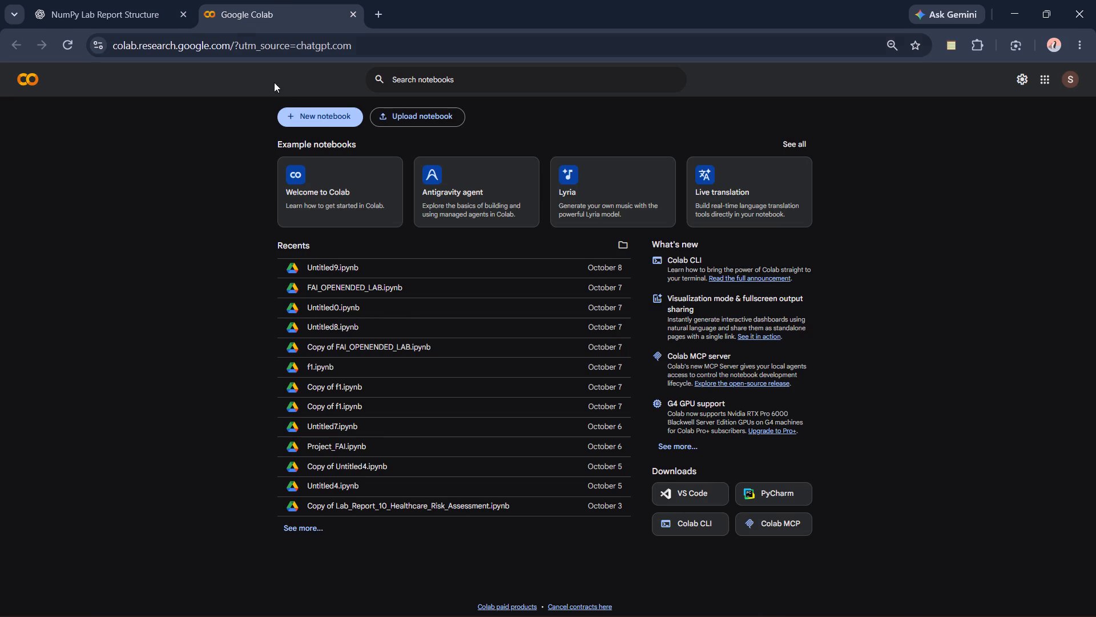
click(301, 120)
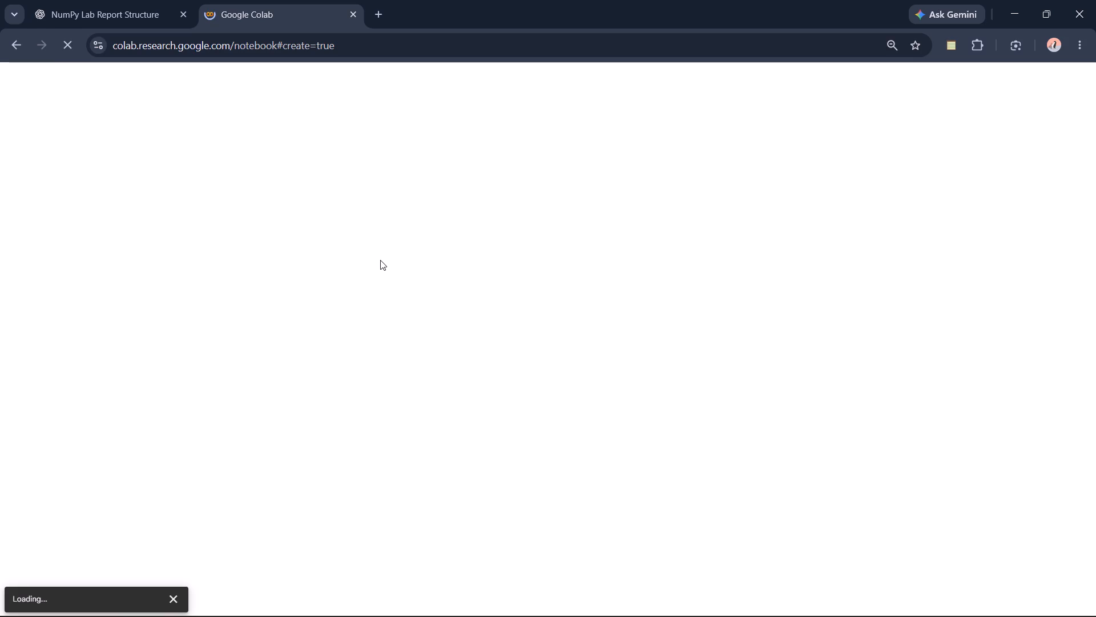
Return to the ChatGPT chat and examine Step 3 on understanding the Colab screen.
click(110, 1)
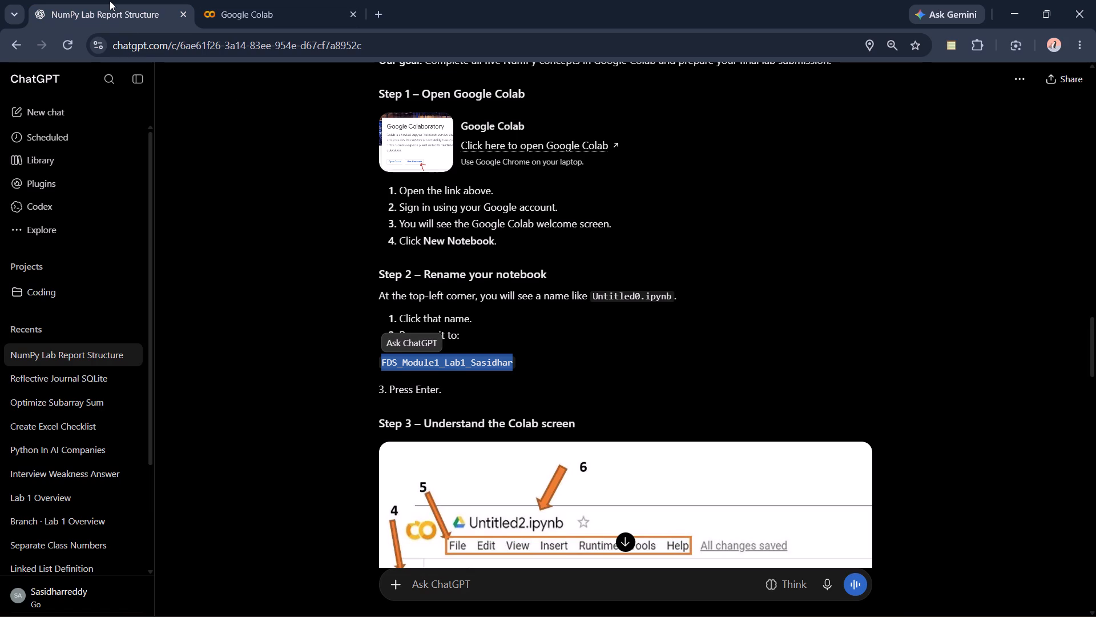
scroll(442, 329, down, 3)
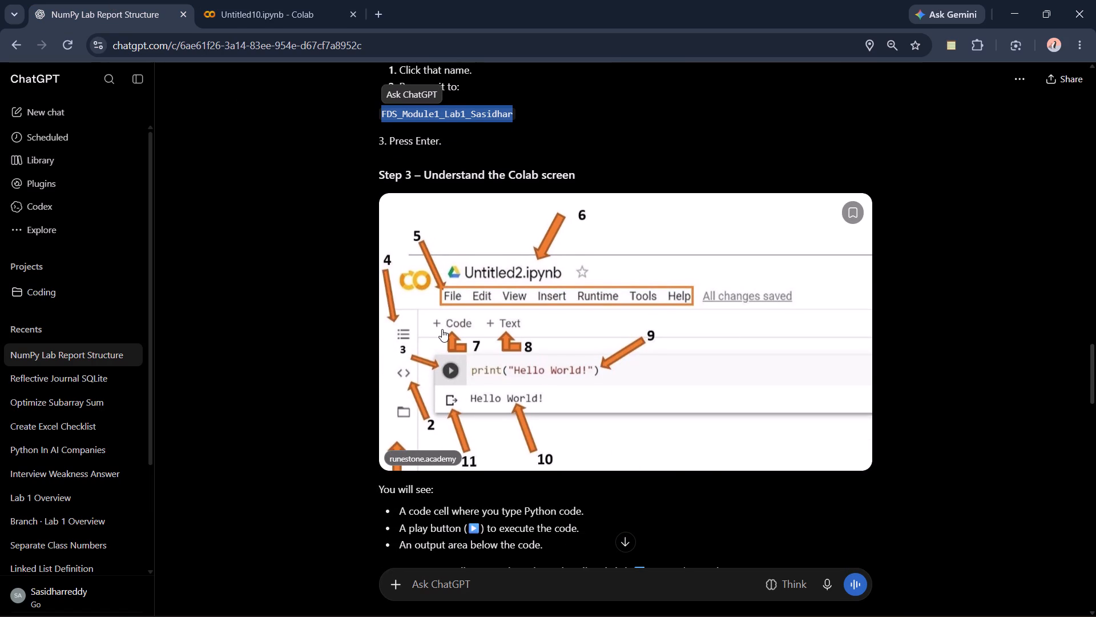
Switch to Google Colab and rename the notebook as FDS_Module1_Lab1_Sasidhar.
click(288, 10)
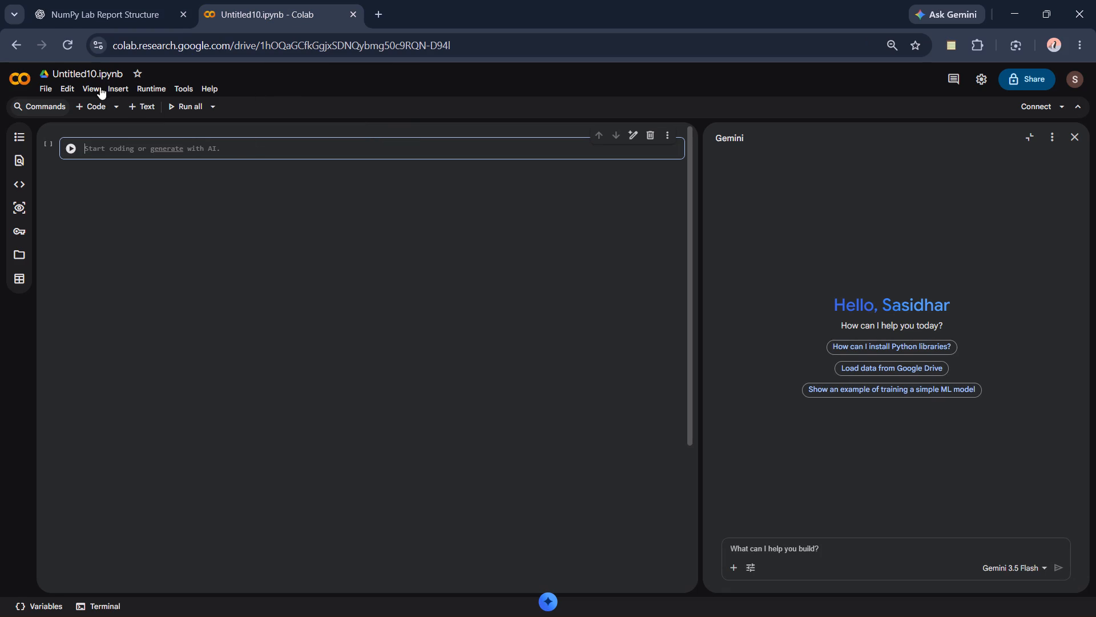
click(110, 69)
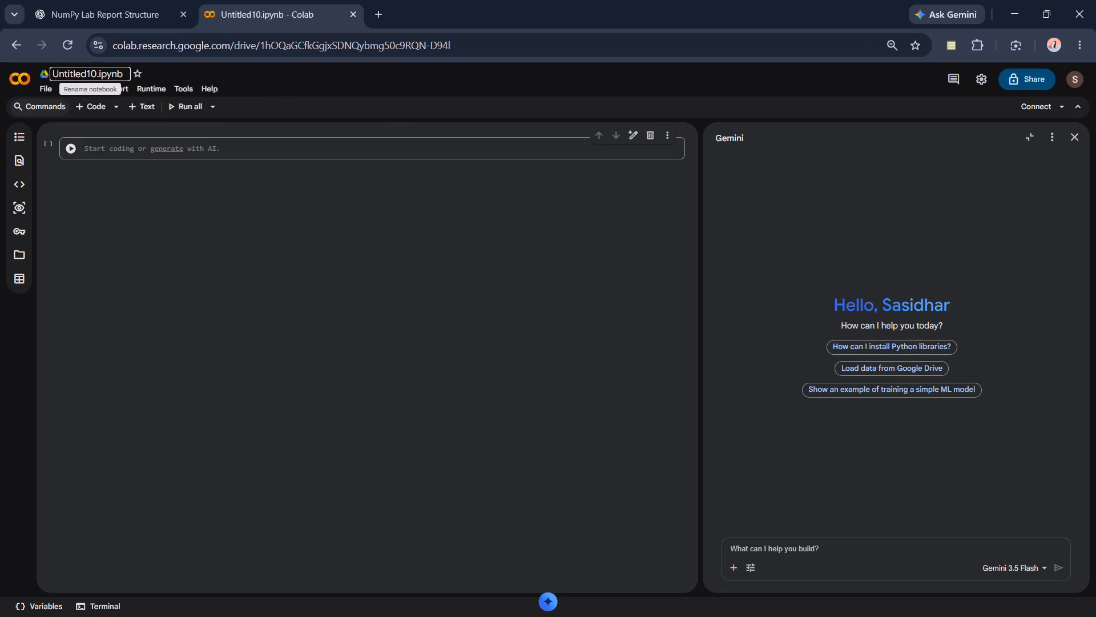
key(ctrl+a)
key(ctrl+v)
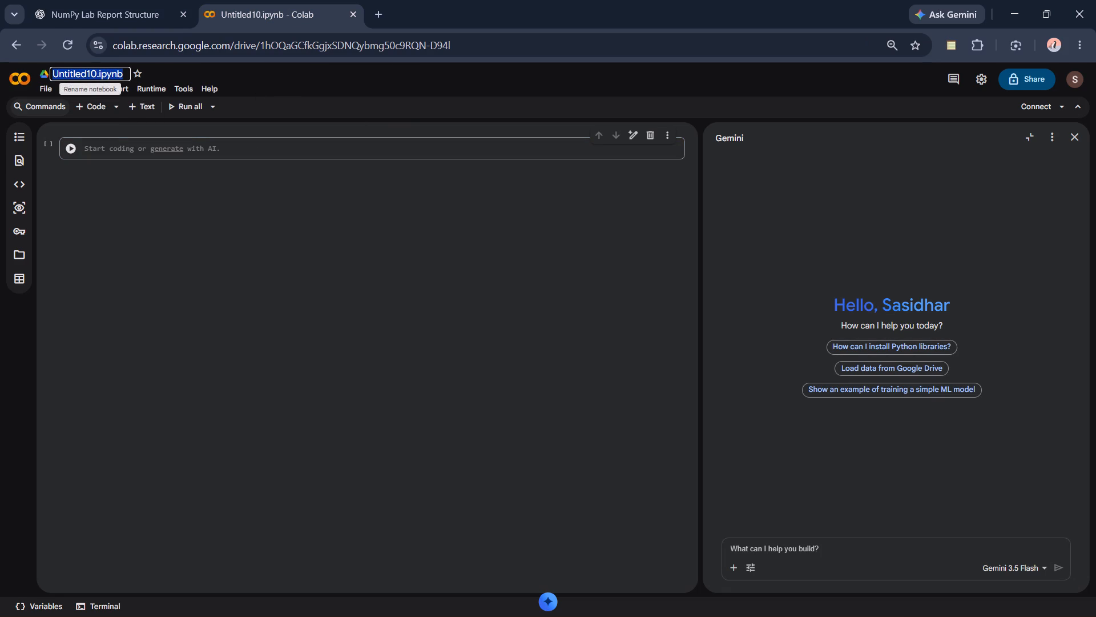
click(231, 259)
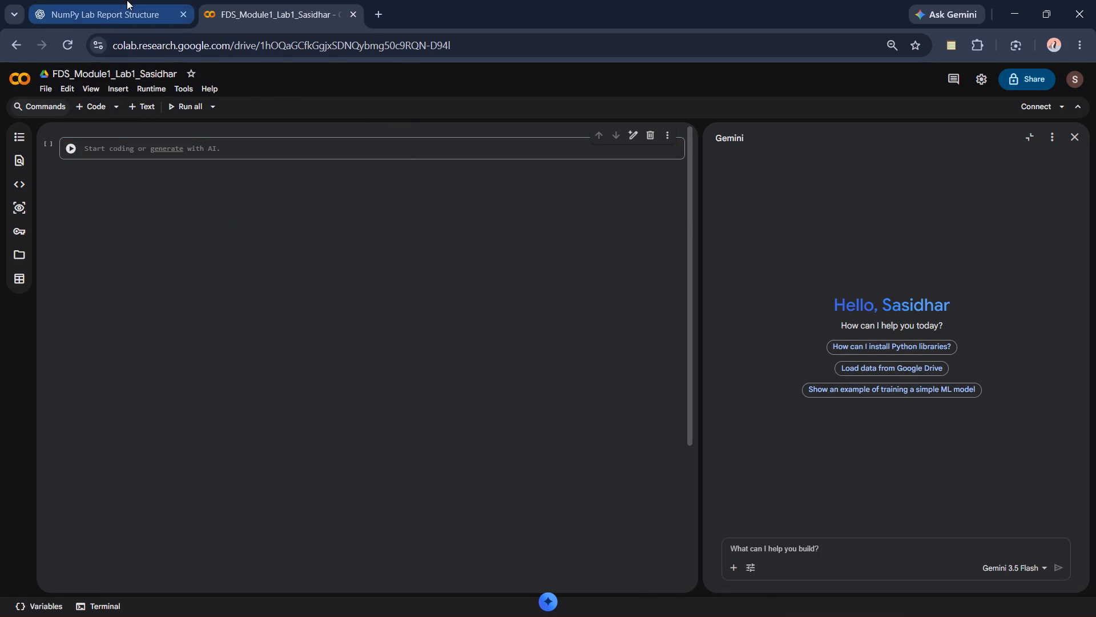
Copy the NumPy import code from Step 4 of the ChatGPT reply into the notebook's first code cell and run it.
click(127, 0)
scroll(529, 376, down, 1)
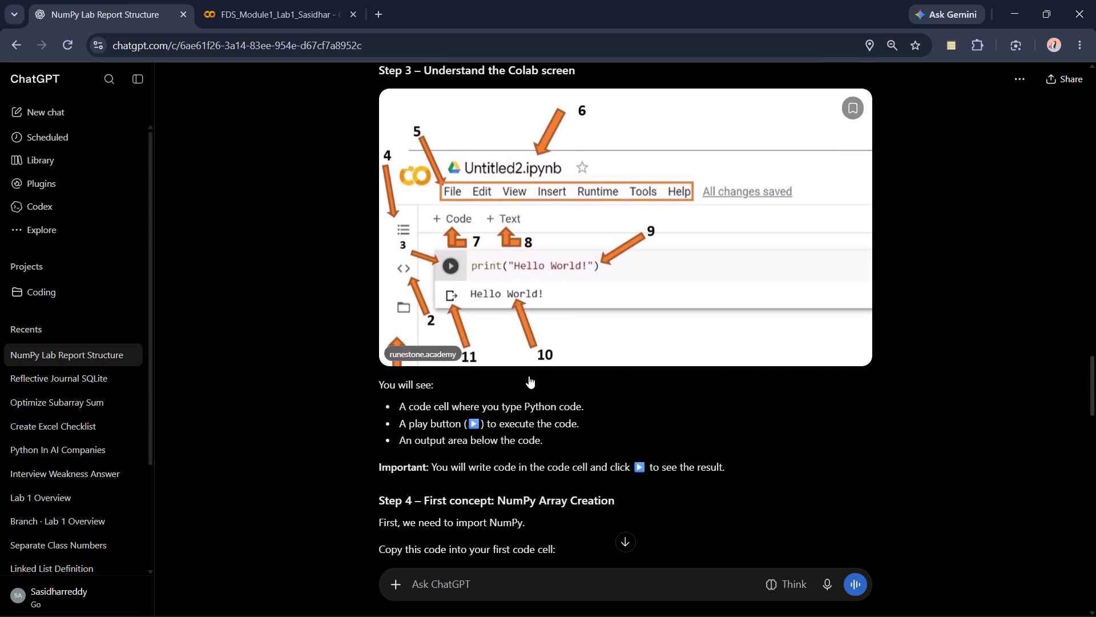
scroll(529, 376, down, 1)
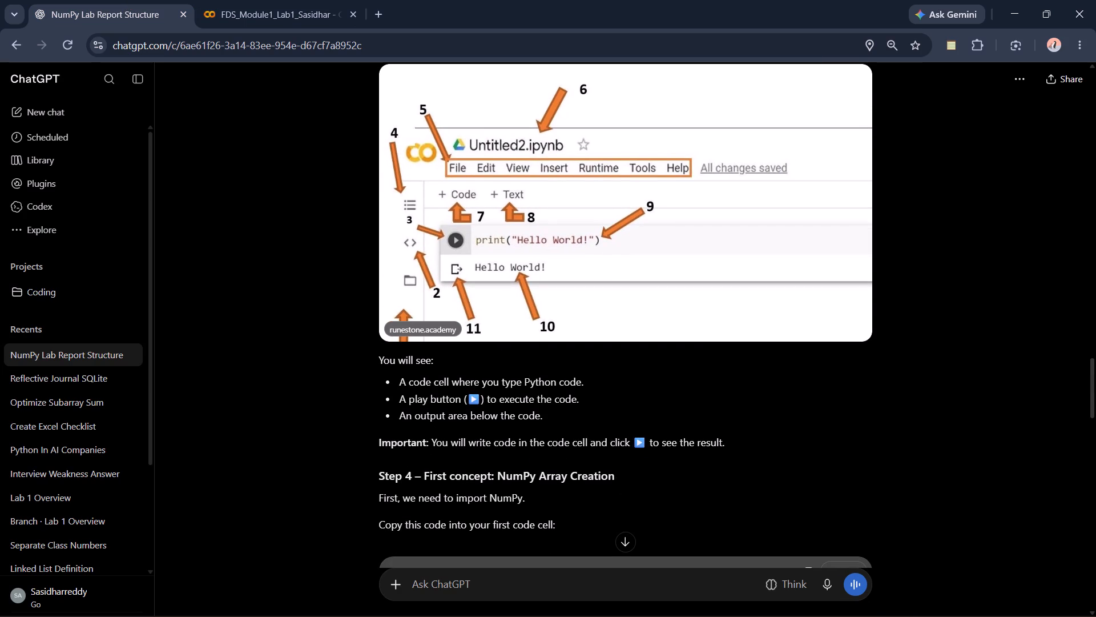
scroll(529, 376, down, 2)
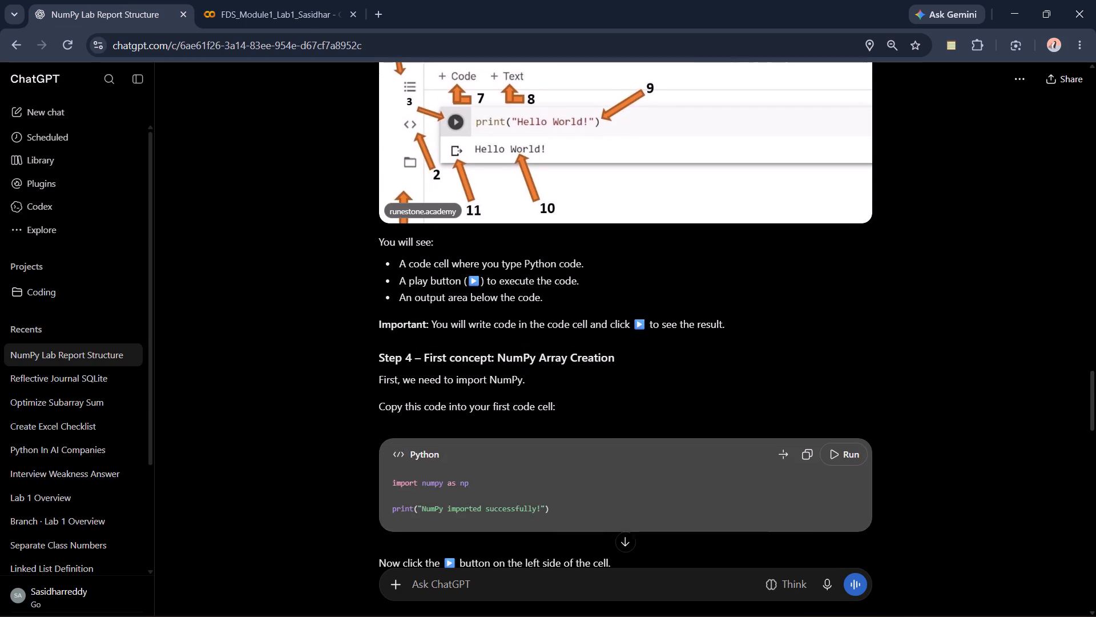
scroll(529, 376, down, 2)
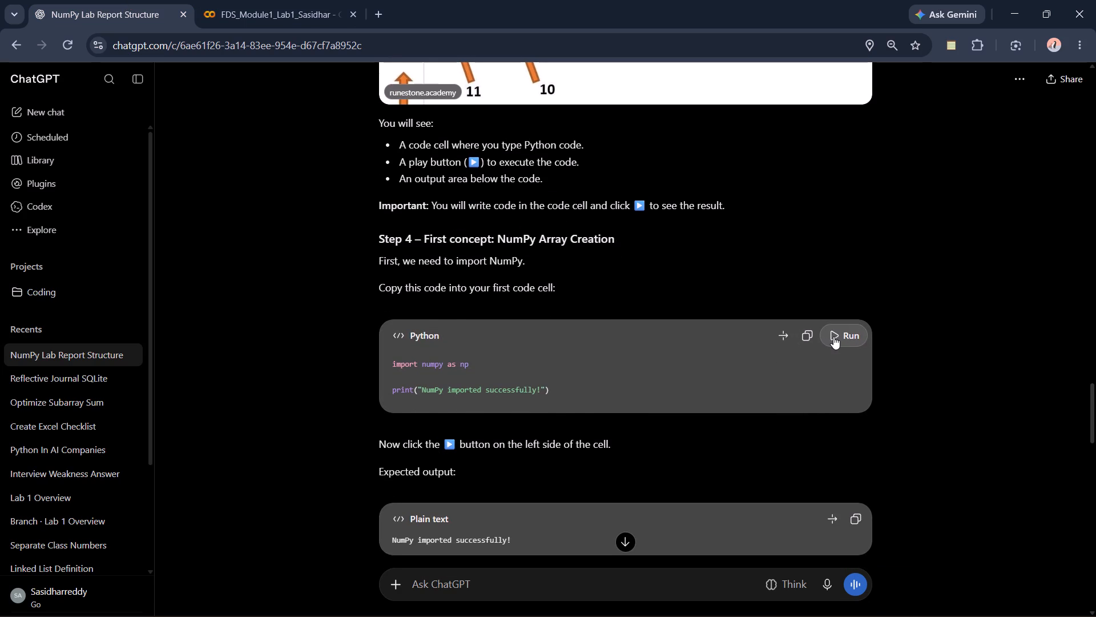
double_click(817, 335)
click(331, 0)
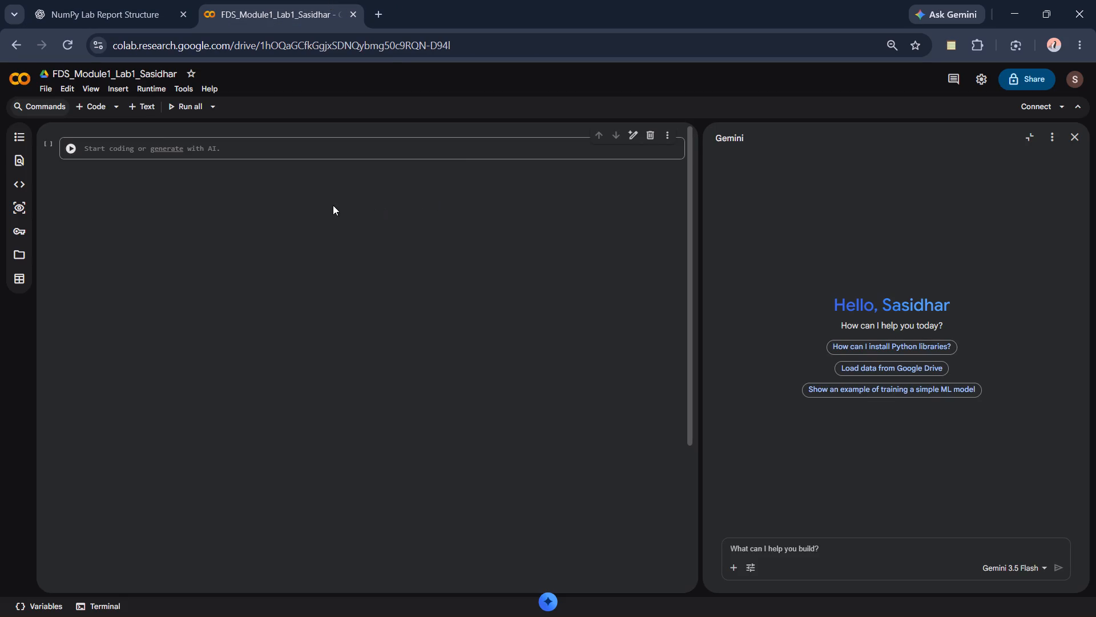
click(277, 145)
key(ctrl+v)
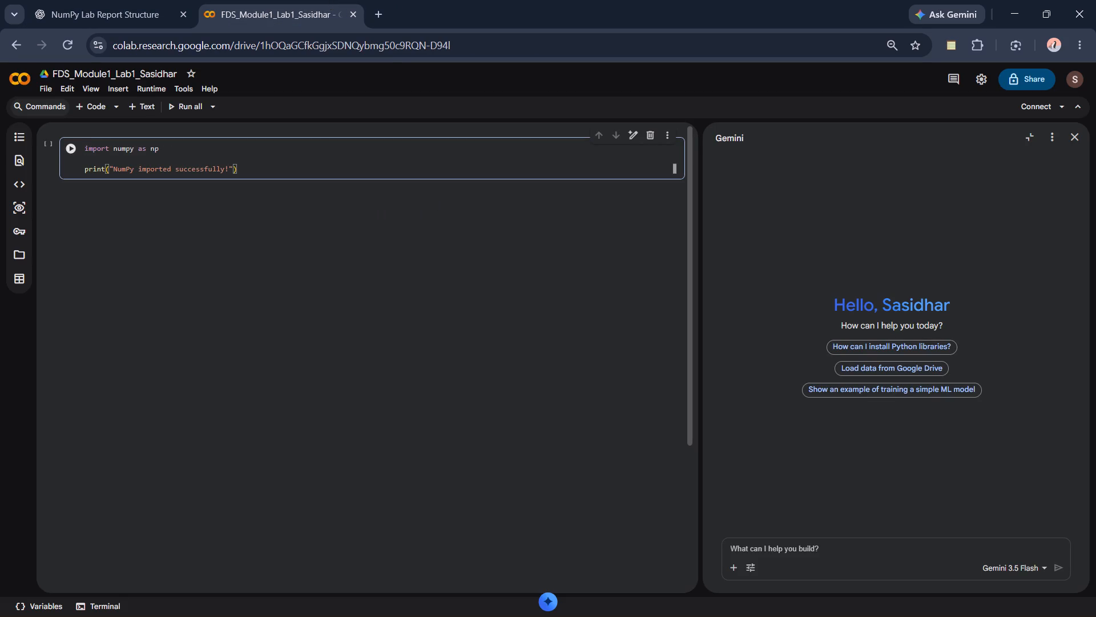
click(66, 149)
Copy the Step 5 Create NumPy Arrays code from ChatGPT into a new Colab code cell below the first and run it.
click(54, 0)
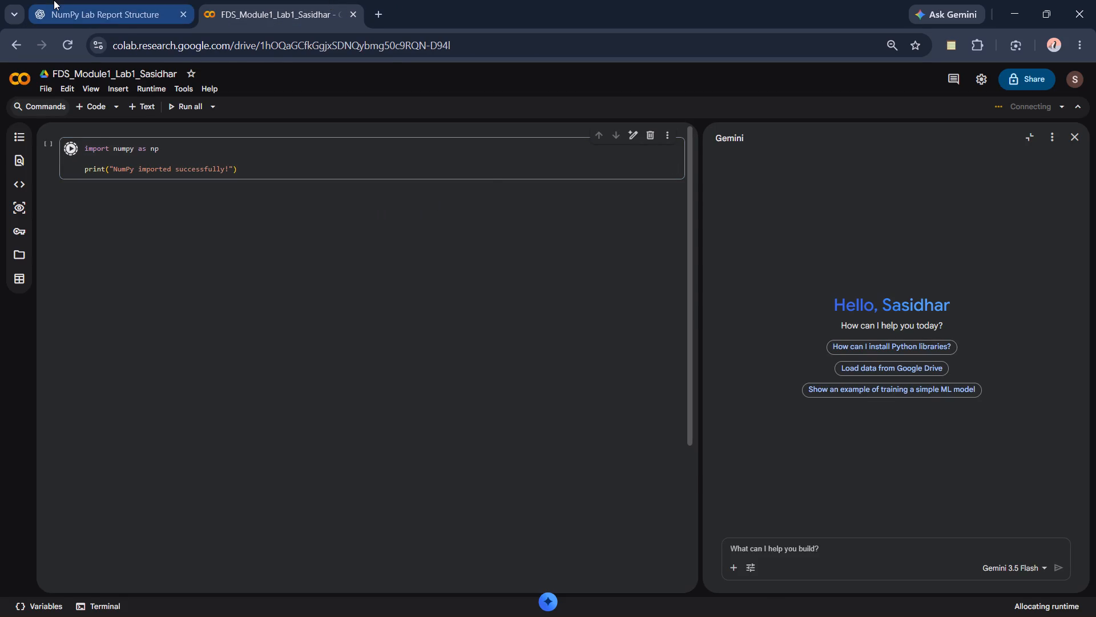
scroll(456, 407, down, 1)
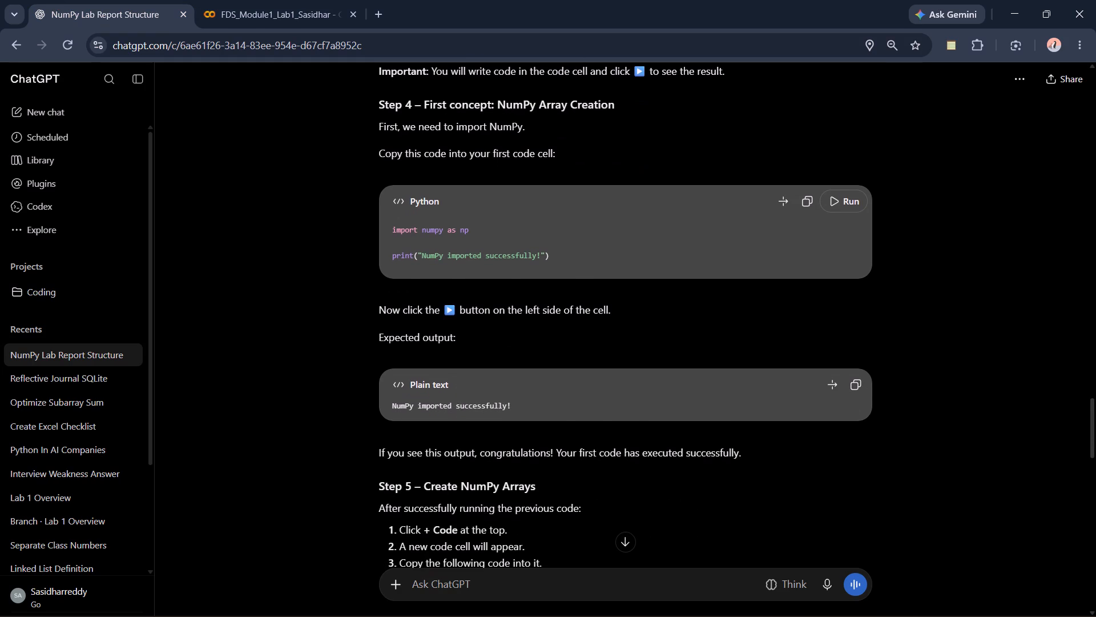
scroll(456, 407, down, 1)
click(280, 0)
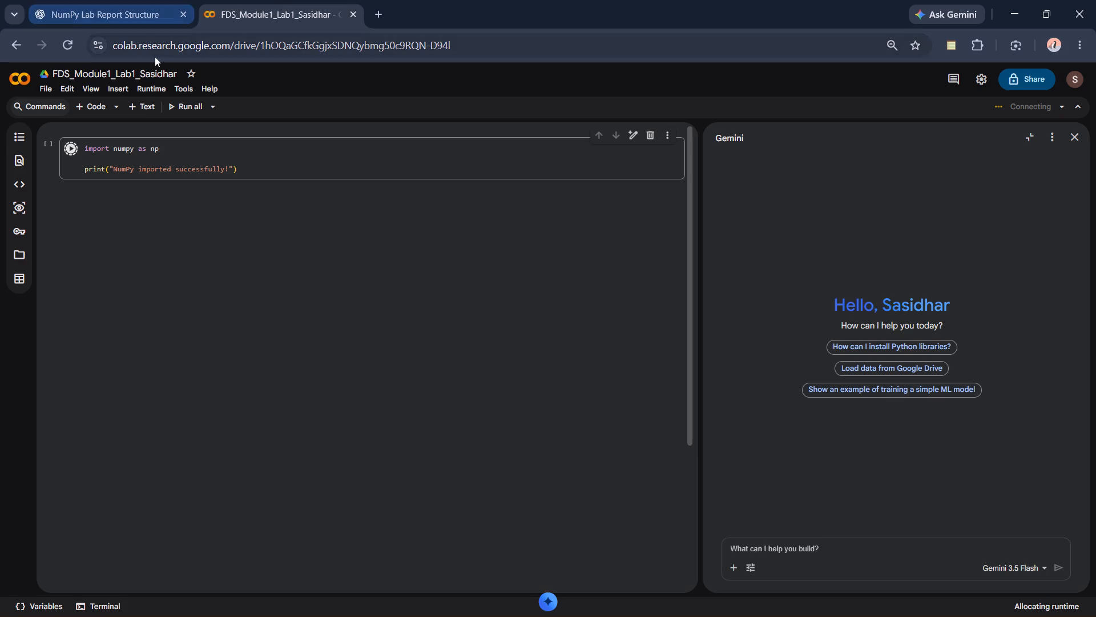
click(114, 0)
scroll(430, 402, down, 1)
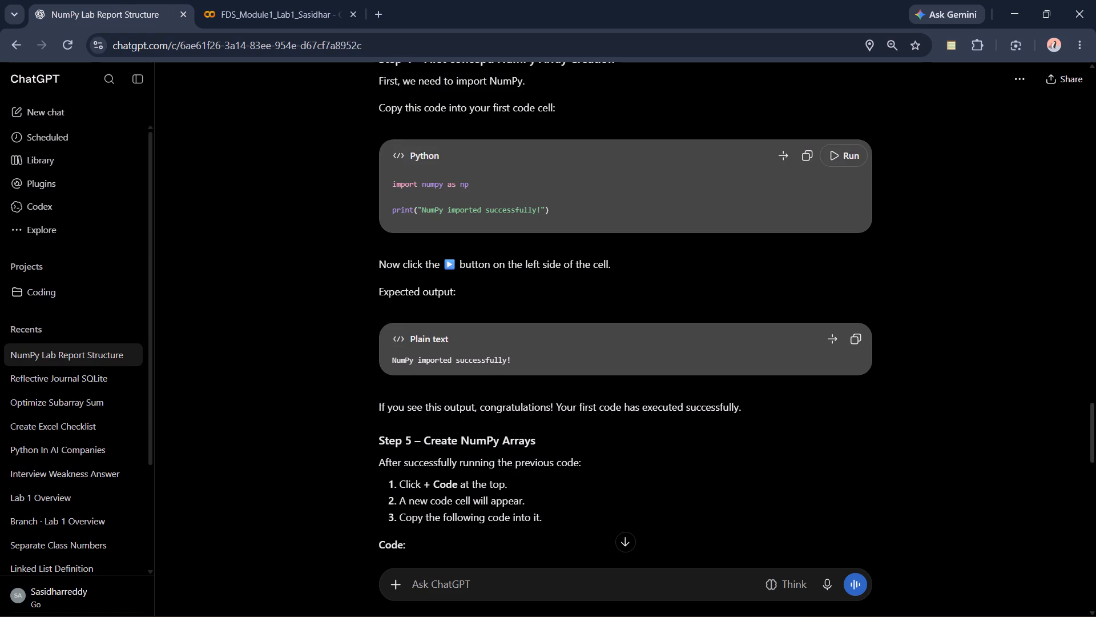
scroll(430, 402, down, 4)
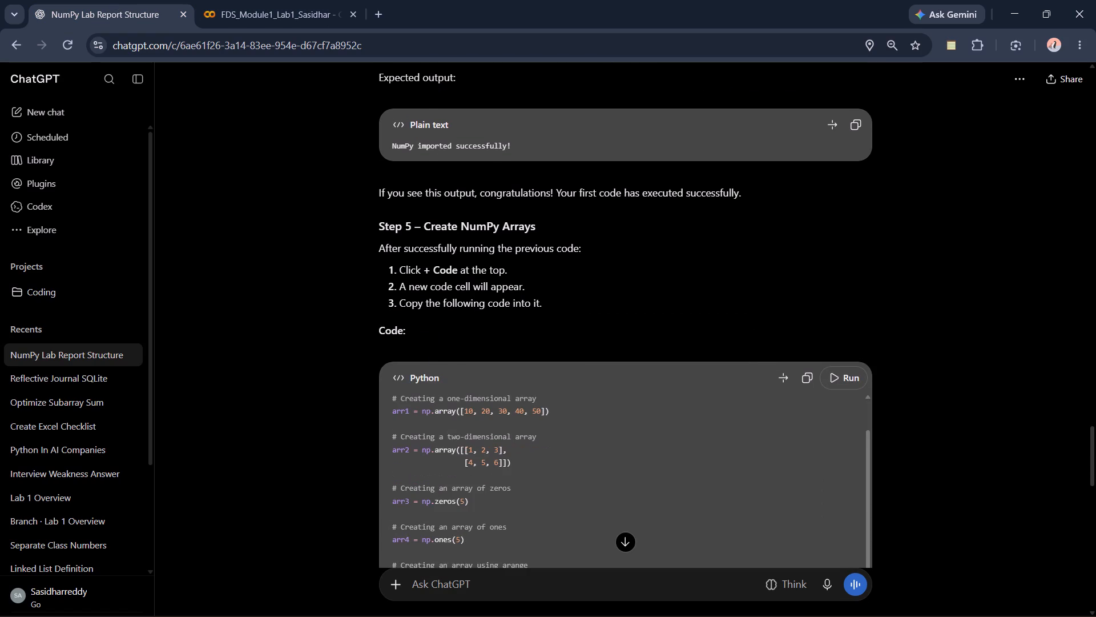
scroll(430, 402, down, 2)
click(807, 239)
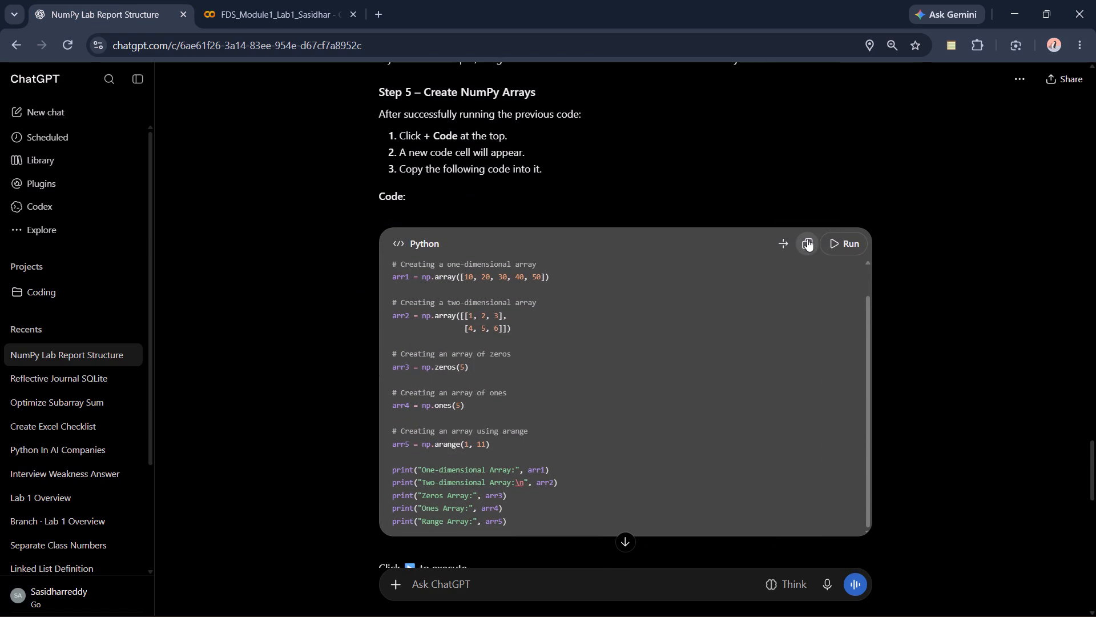
click(338, 0)
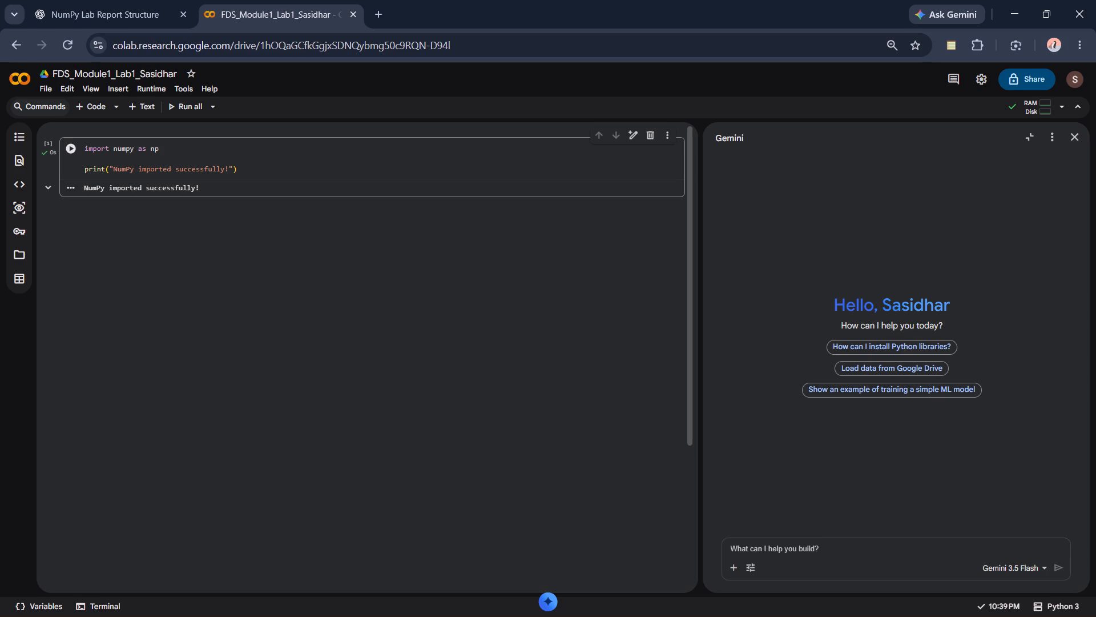
click(337, 197)
key(ctrl+v)
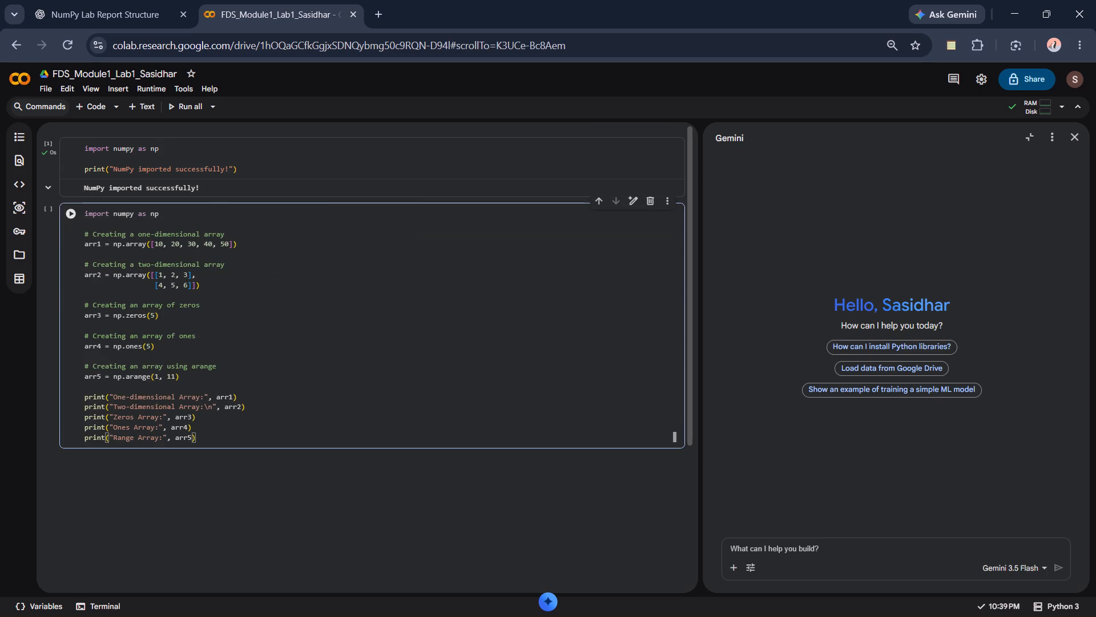
click(72, 219)
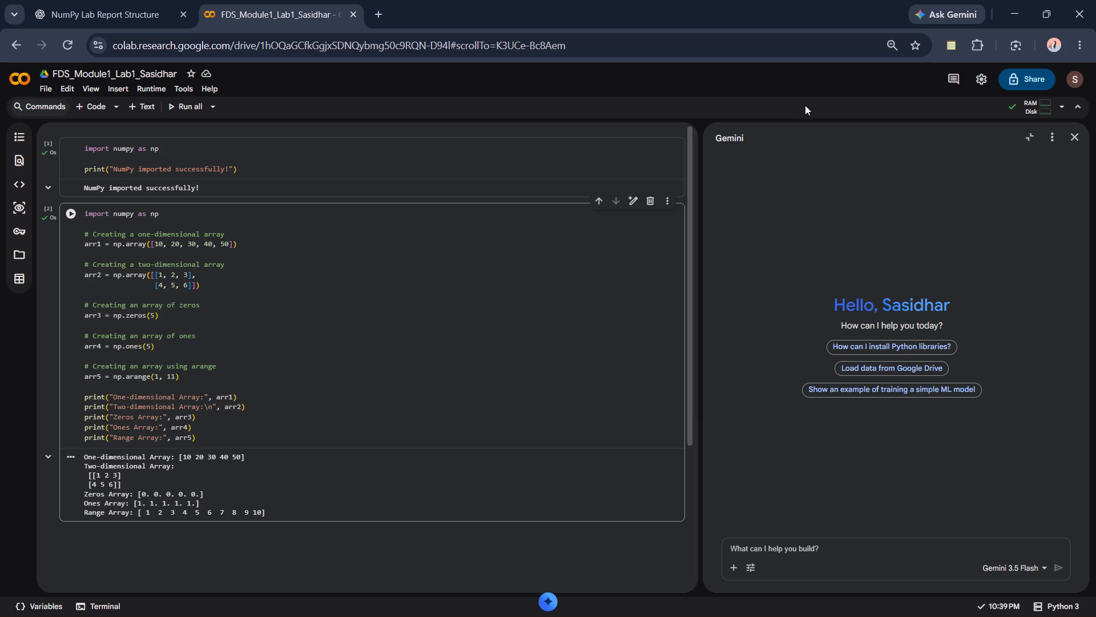
Close the Gemini pane and capture a screenshot of the notebook page showing both code cells and their outputs.
click(1066, 140)
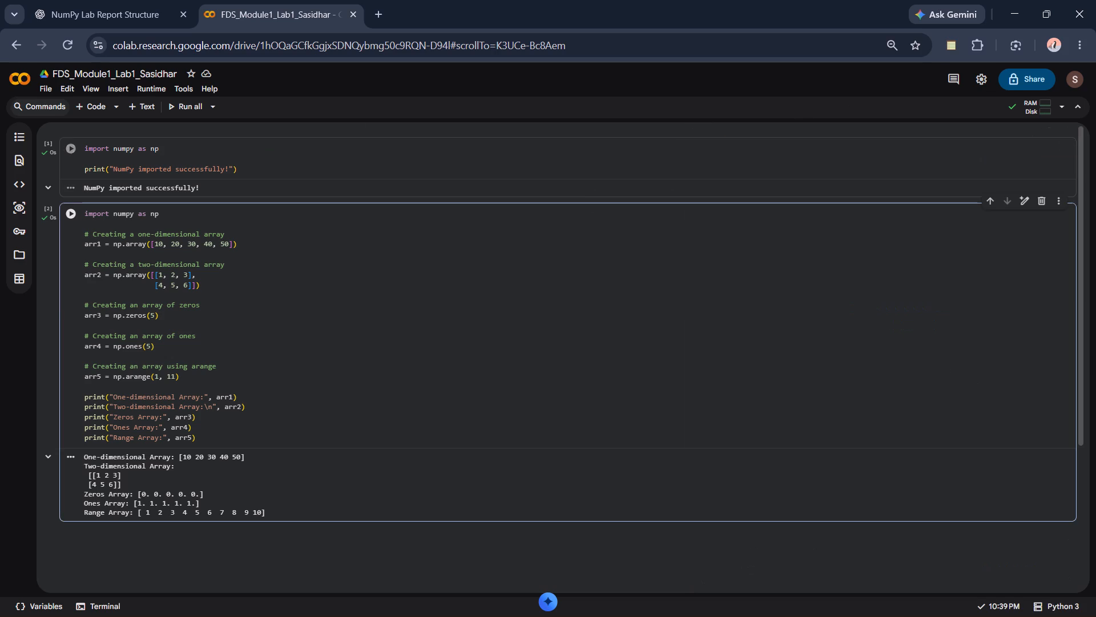
key(Print)
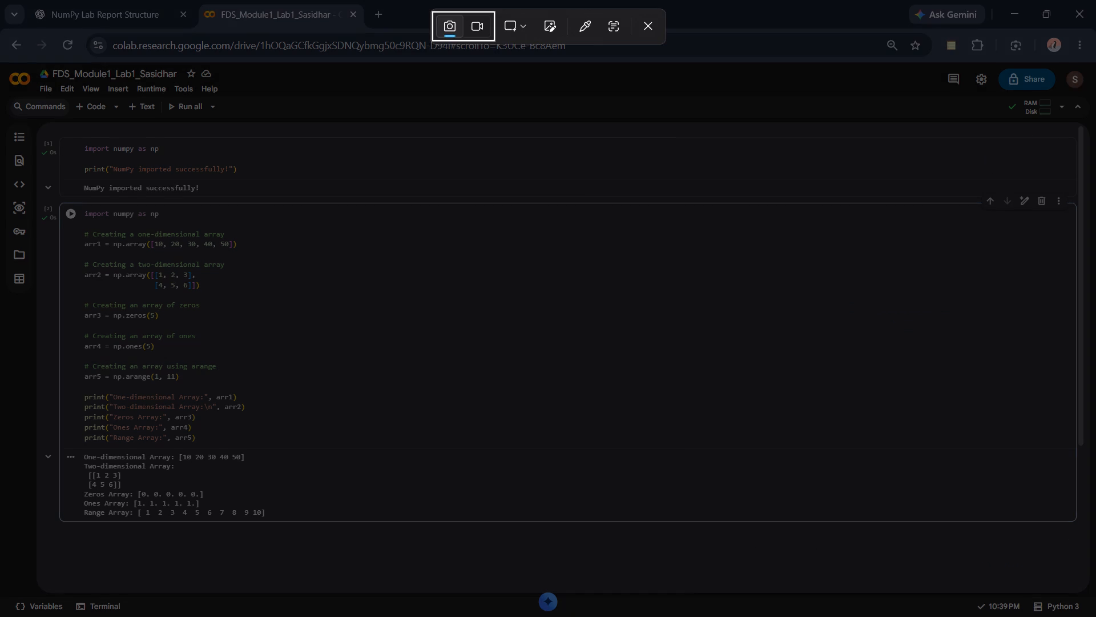
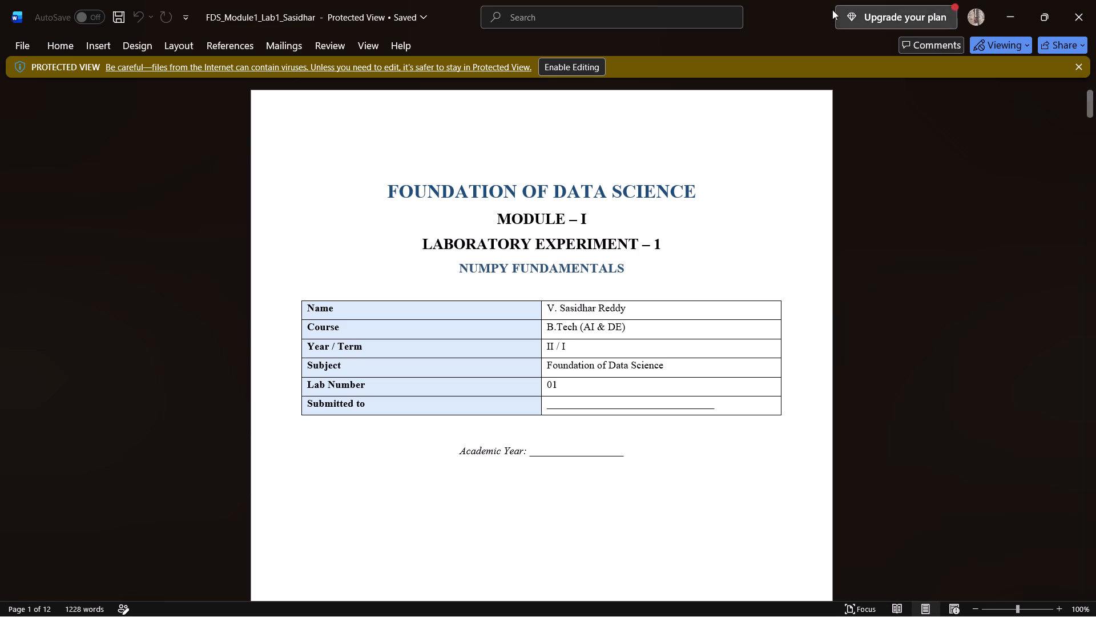
click(589, 61)
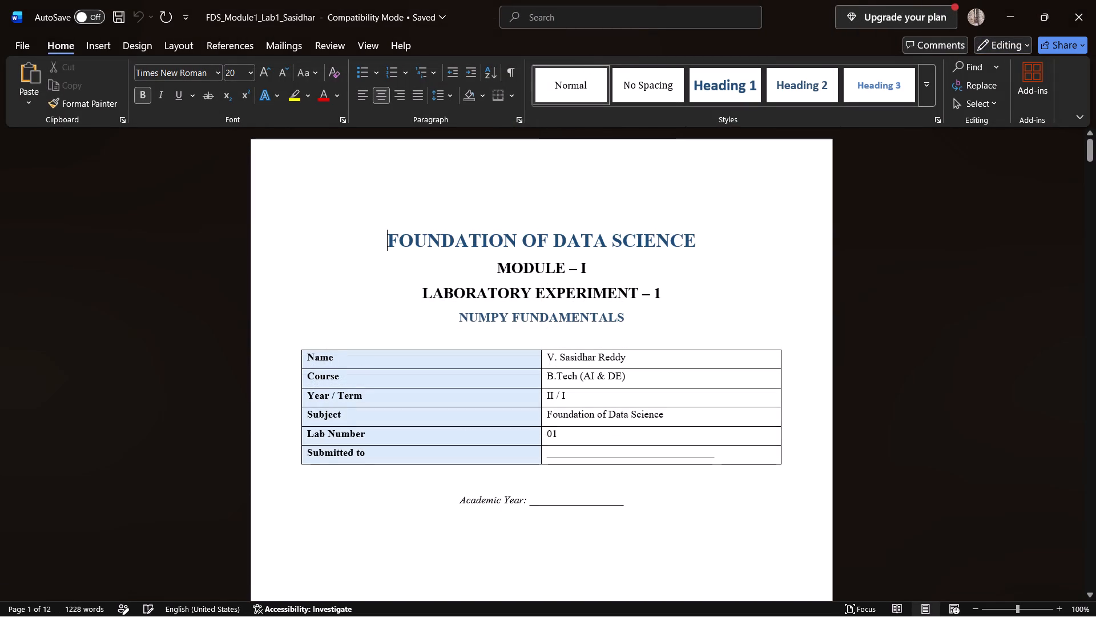
Set the four title lines, from FOUNDATION OF DATA SCIENCE to NUMPY FUNDAMENTALS, to font size 12.
drag(642, 317, 429, 235)
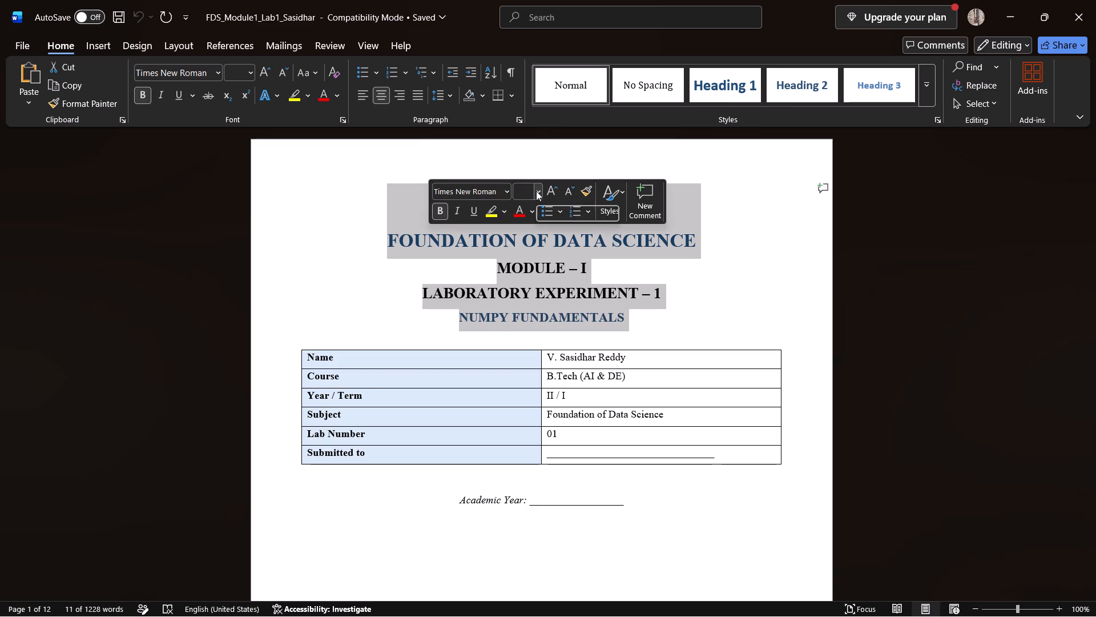
click(536, 191)
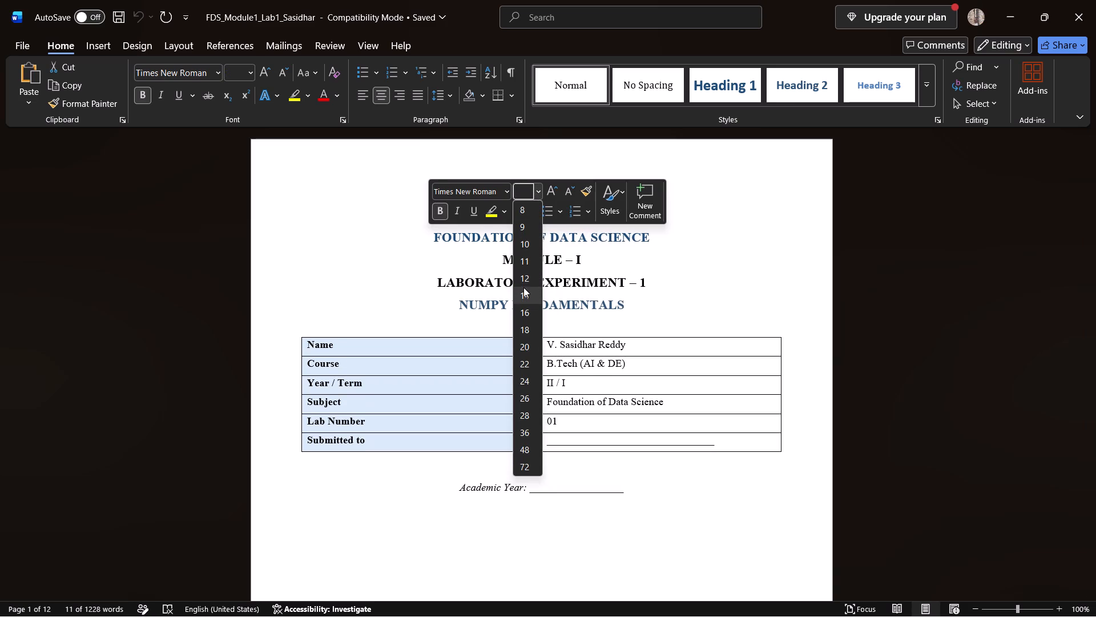
click(525, 279)
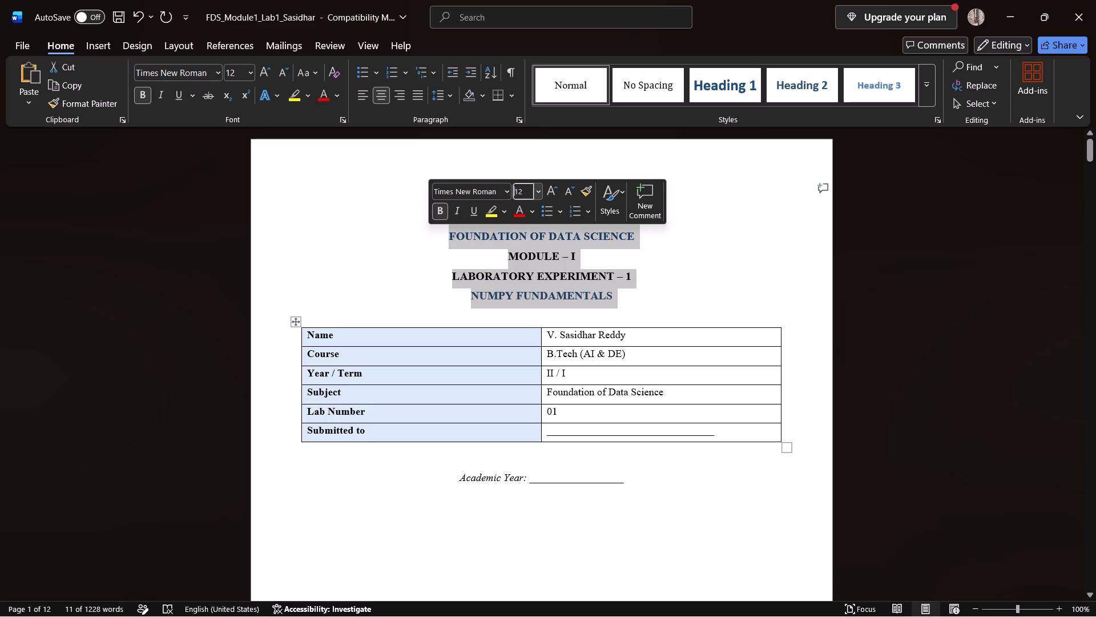
Narrow the label column of the student details table to fit its labels, and select the whole table.
drag(540, 395, 395, 390)
click(579, 434)
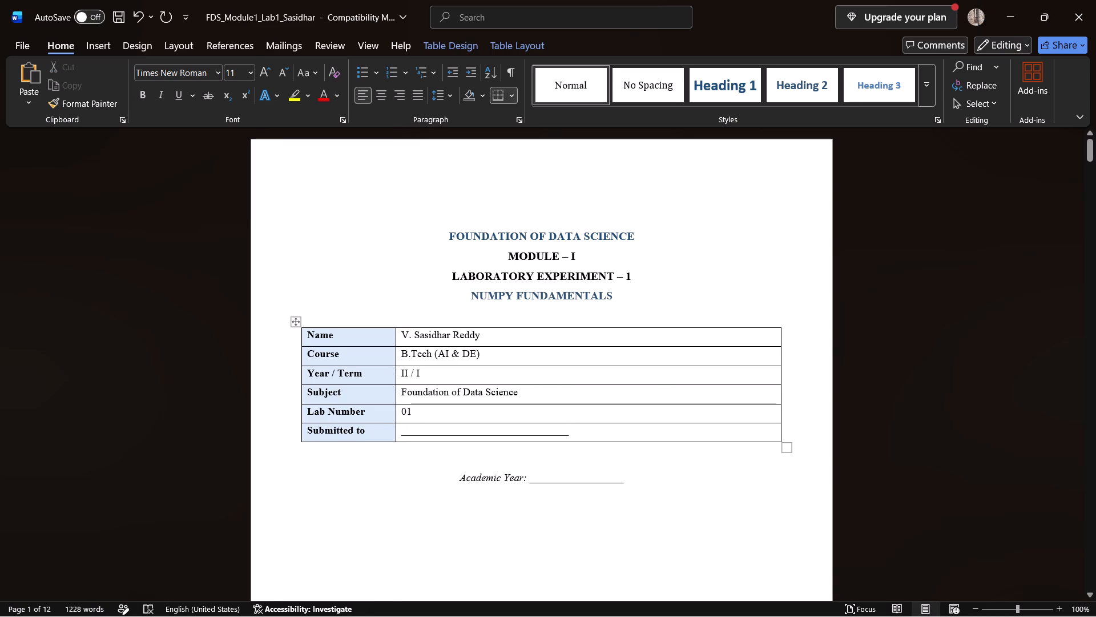
click(295, 318)
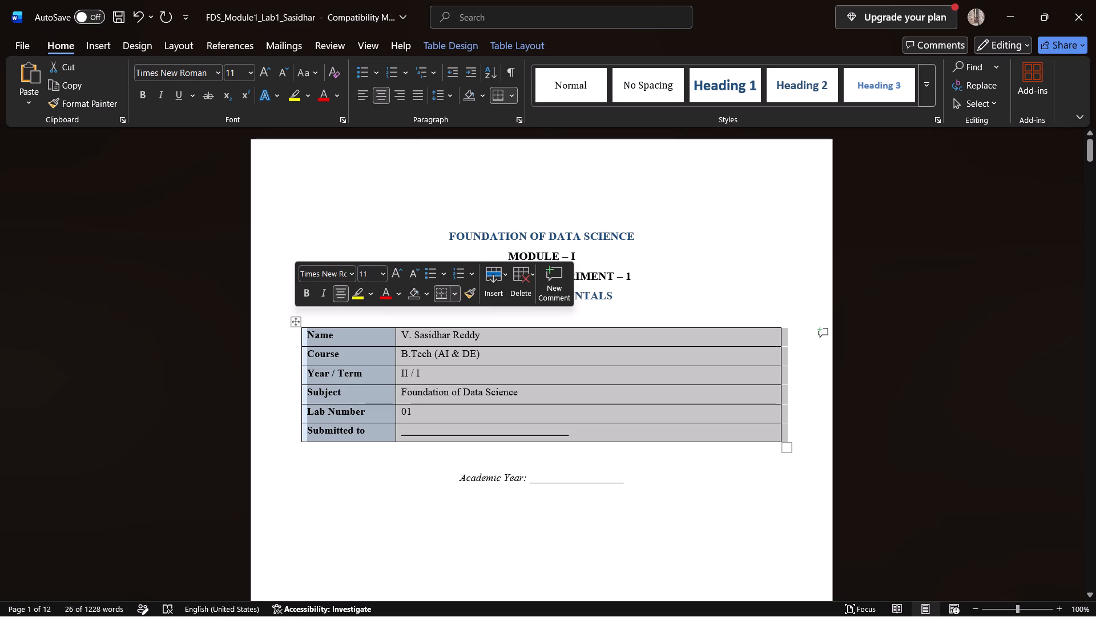
Review the report from Experiment 1 through the programs, outputs, execution screenshots and explanation questions to the RESULT / CONCLUSION section.
scroll(295, 318, down, 4)
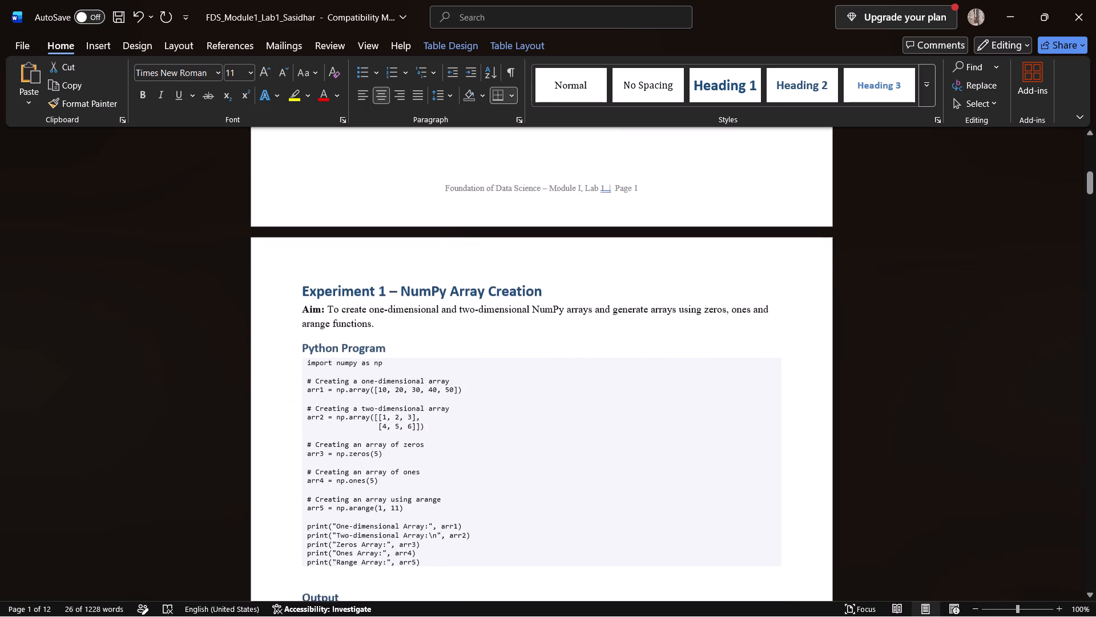
scroll(295, 318, right, 1)
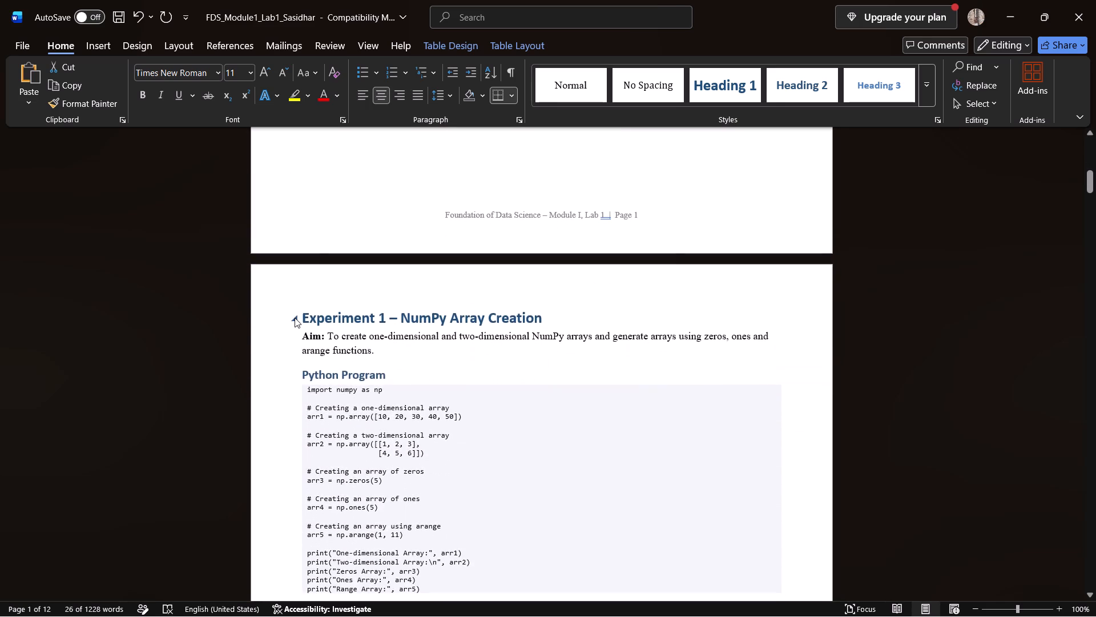
scroll(295, 318, down, 6)
scroll(295, 318, up, 1)
scroll(295, 318, down, 1)
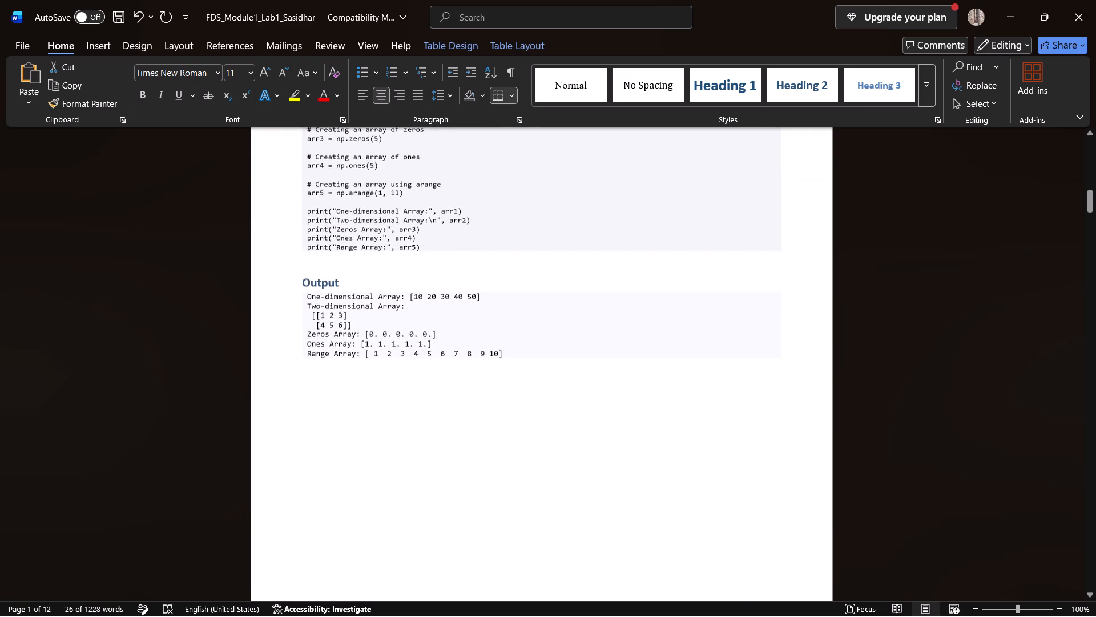
scroll(295, 318, down, 6)
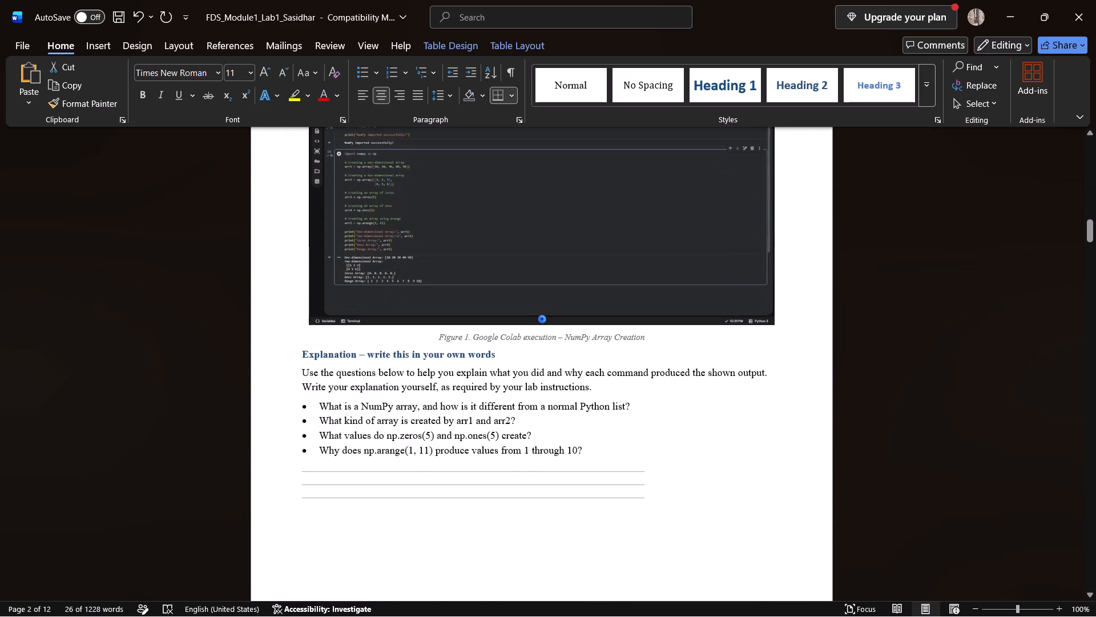
scroll(295, 318, down, 2)
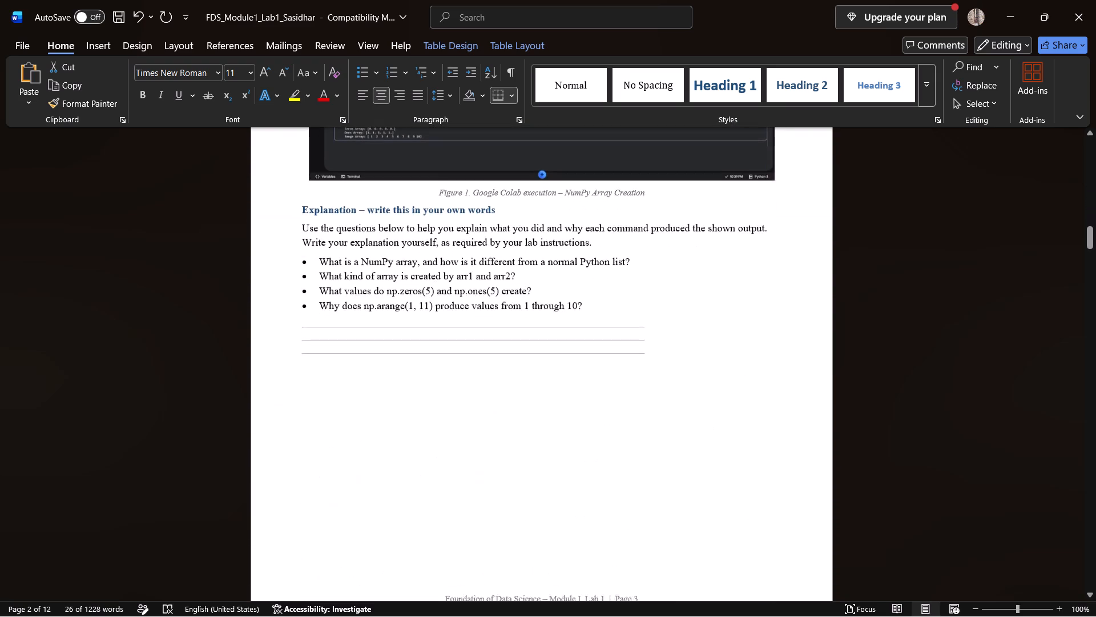
scroll(295, 318, down, 1)
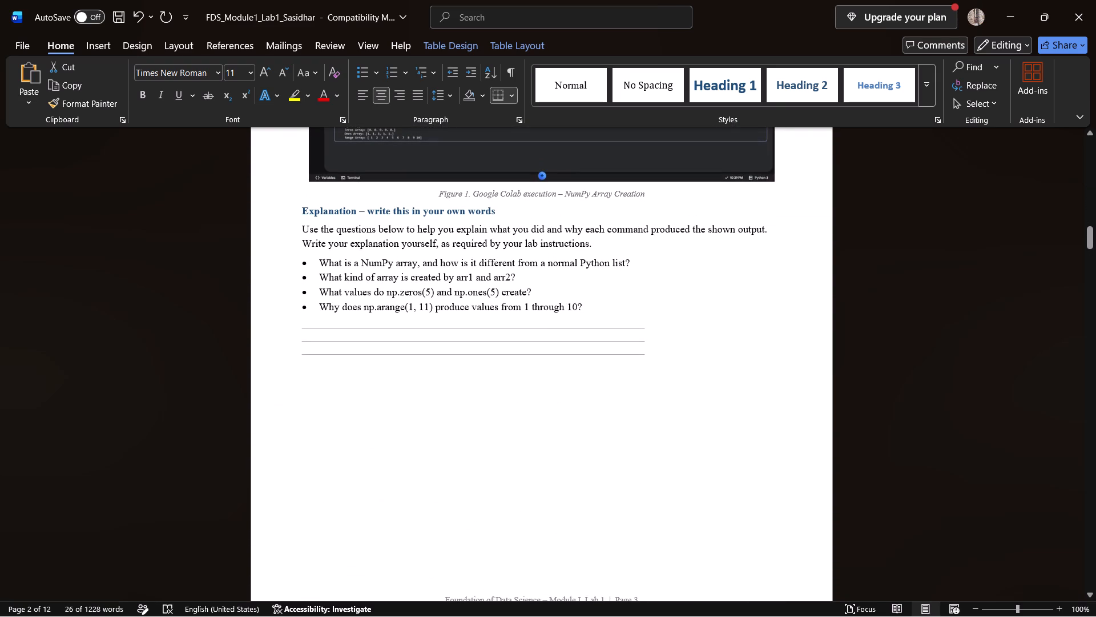
scroll(295, 318, down, 8)
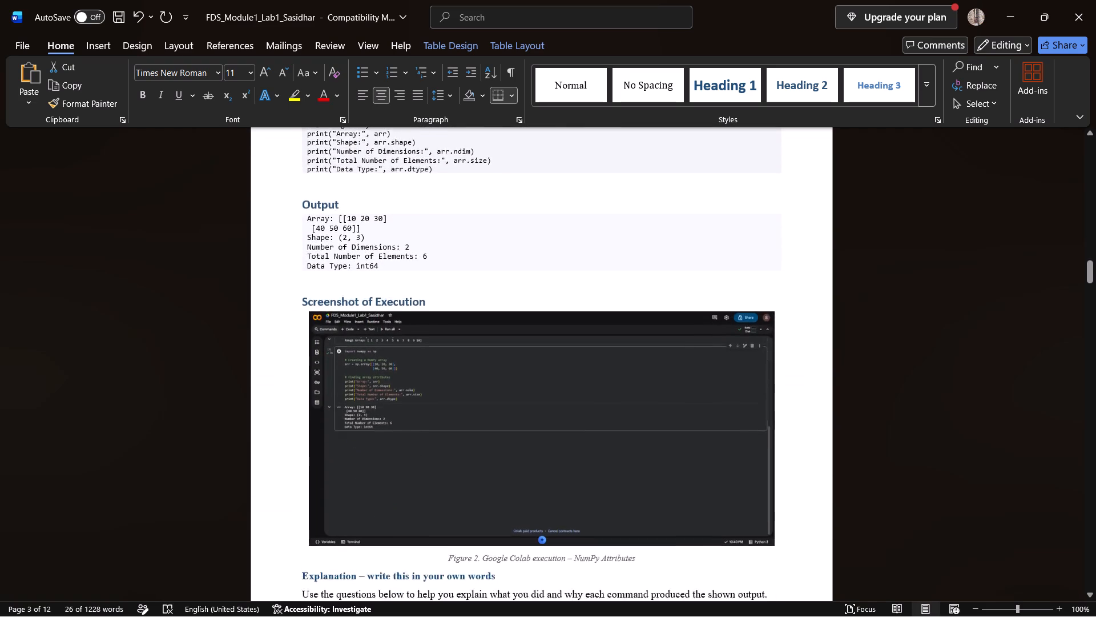
scroll(295, 318, down, 4)
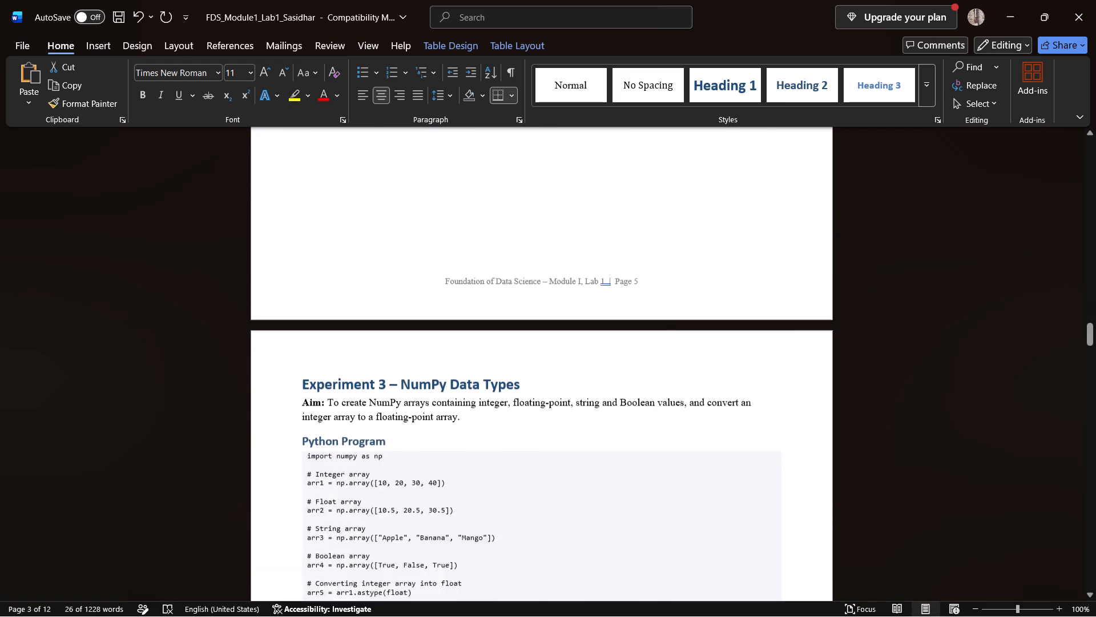
scroll(295, 318, down, 15)
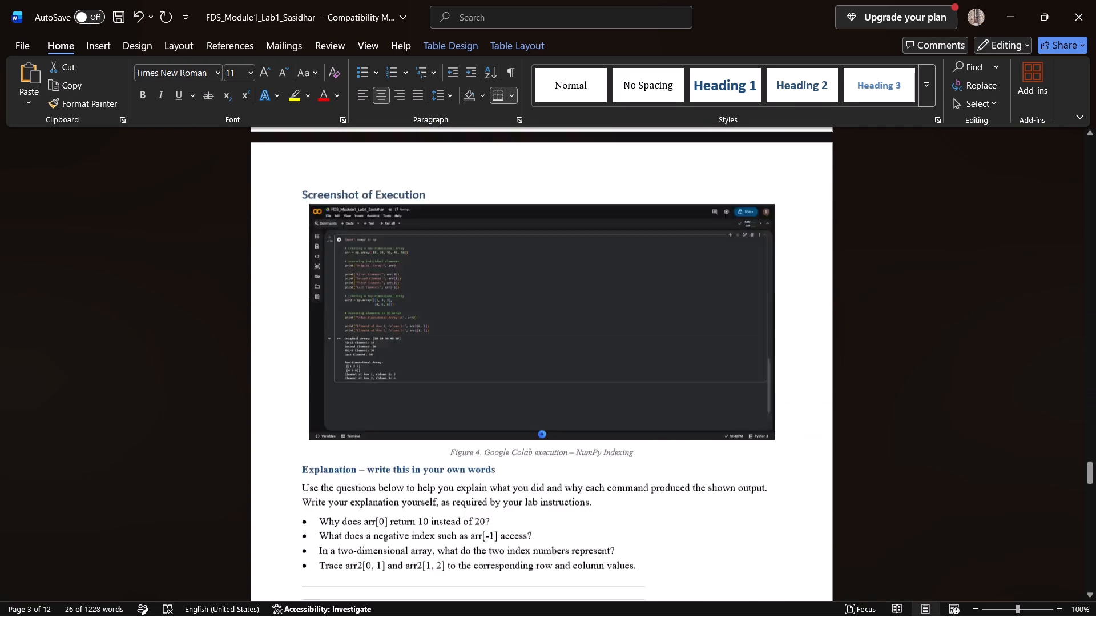
scroll(295, 318, down, 3)
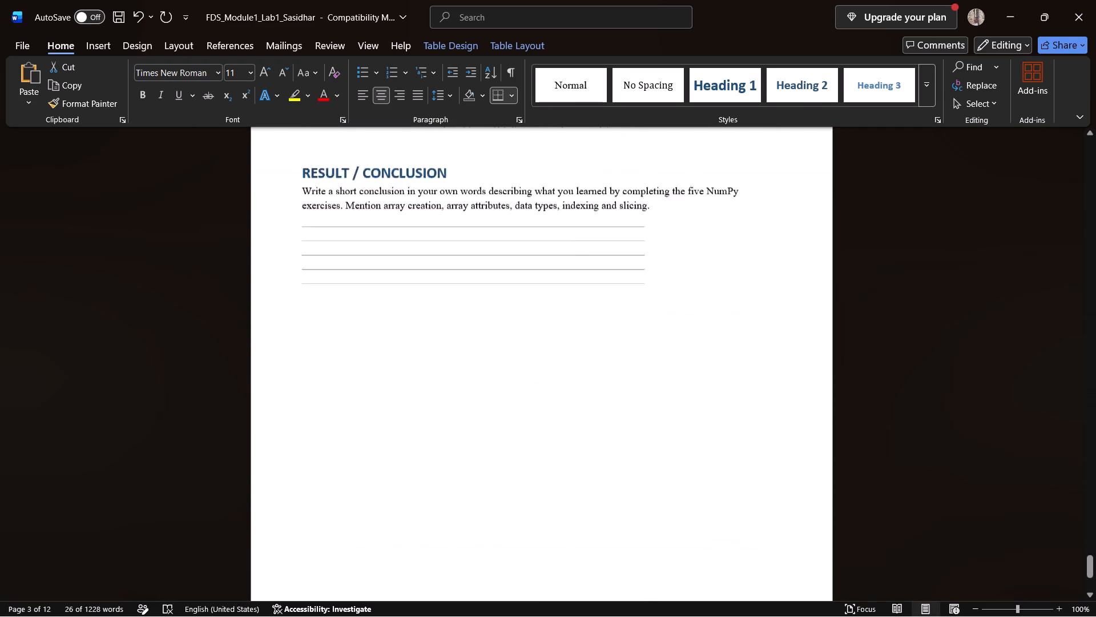
scroll(295, 318, down, 4)
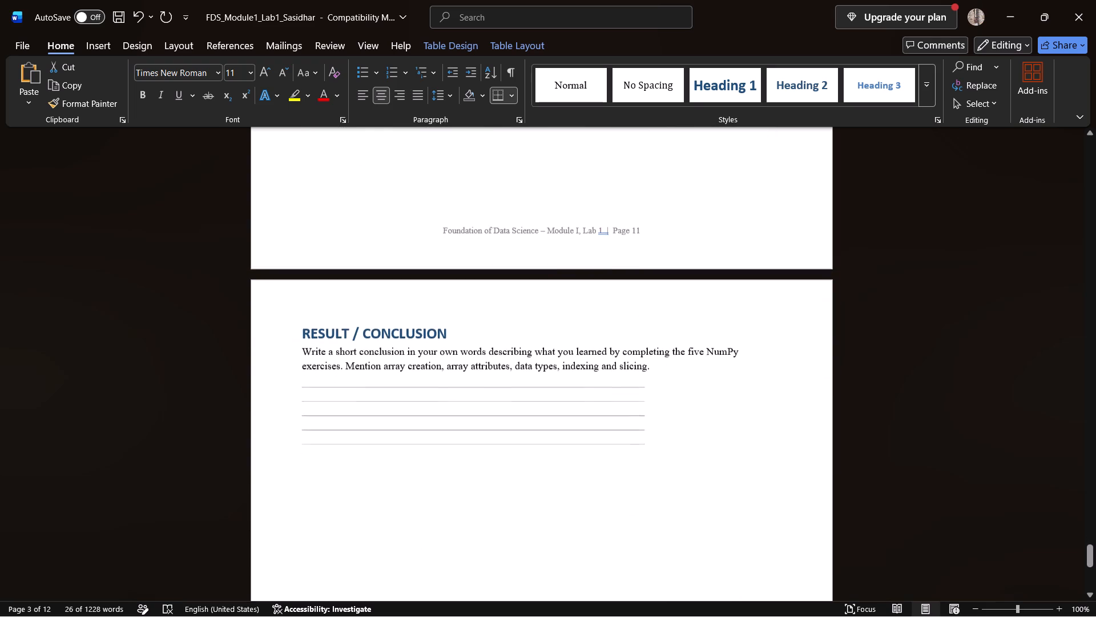
scroll(295, 318, down, 1)
Copy the report body from the Experiment 1 – NumPy Array Creation heading through the answer lines under RESULT / CONCLUSION.
drag(630, 449, 462, 412)
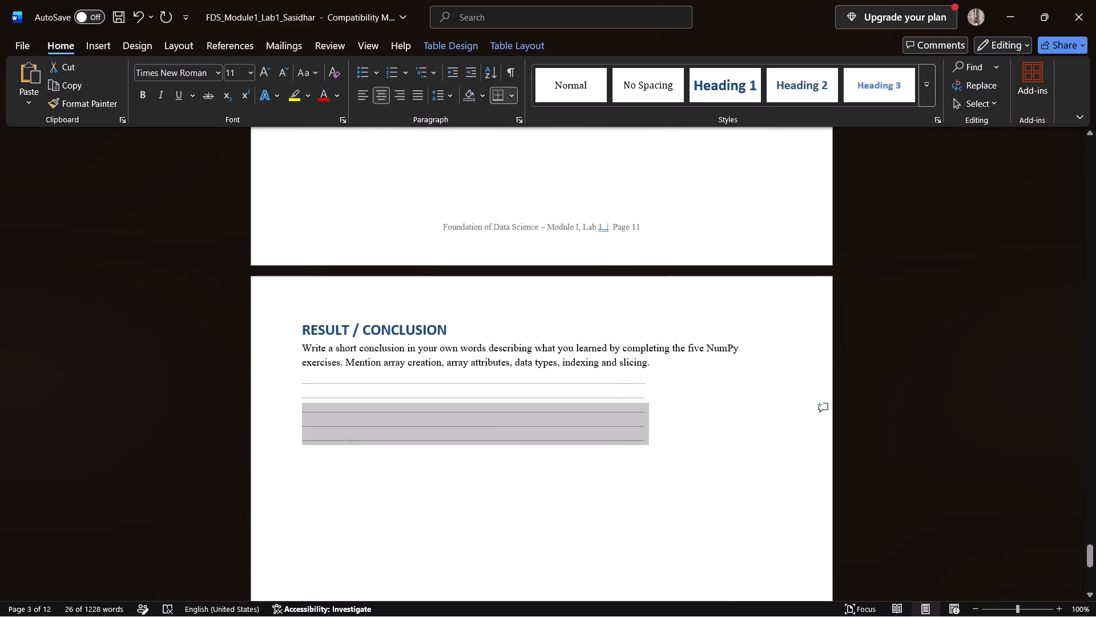
drag(462, 412, 285, 71)
scroll(364, 307, down, 1)
scroll(293, 112, up, 1)
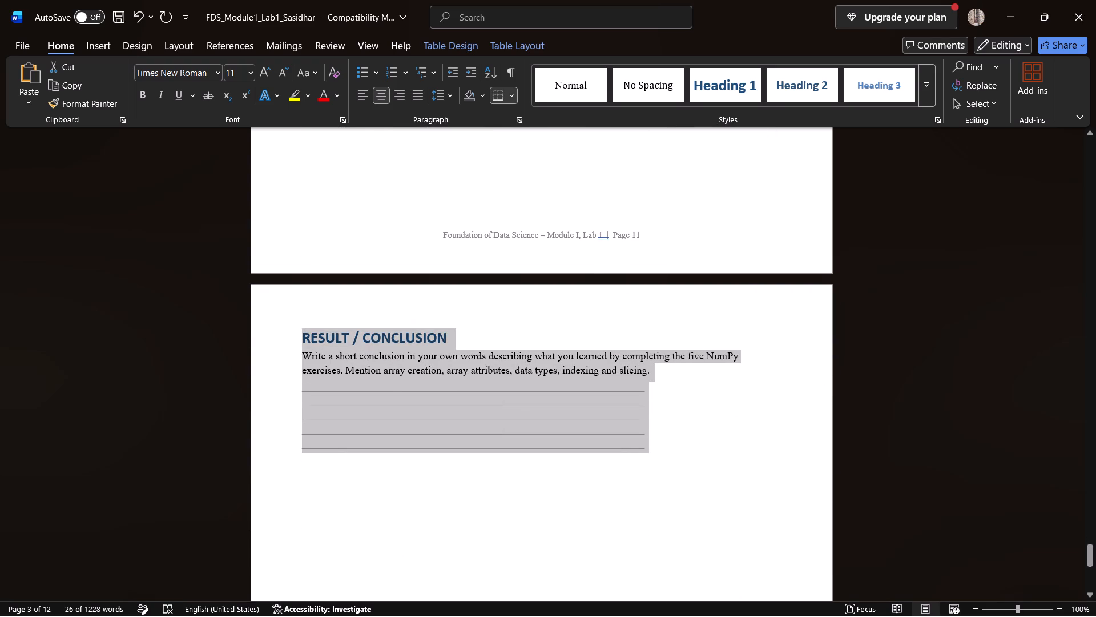
scroll(285, 71, up, 1)
drag(285, 71, 275, 17)
scroll(275, 17, up, 4)
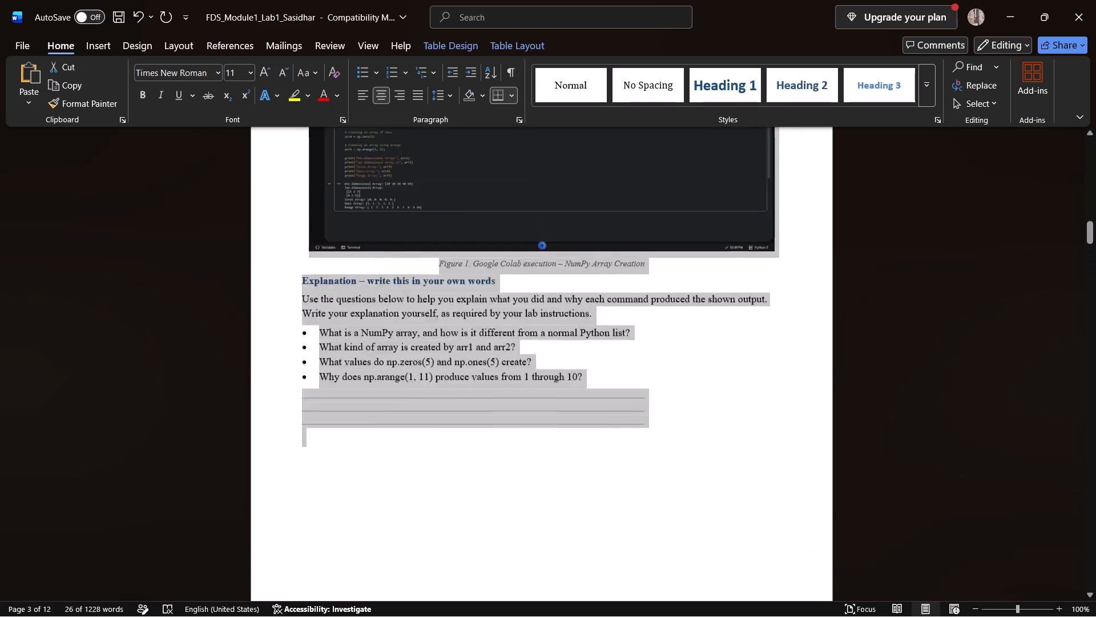
drag(275, 17, 286, 467)
scroll(275, 17, up, 1)
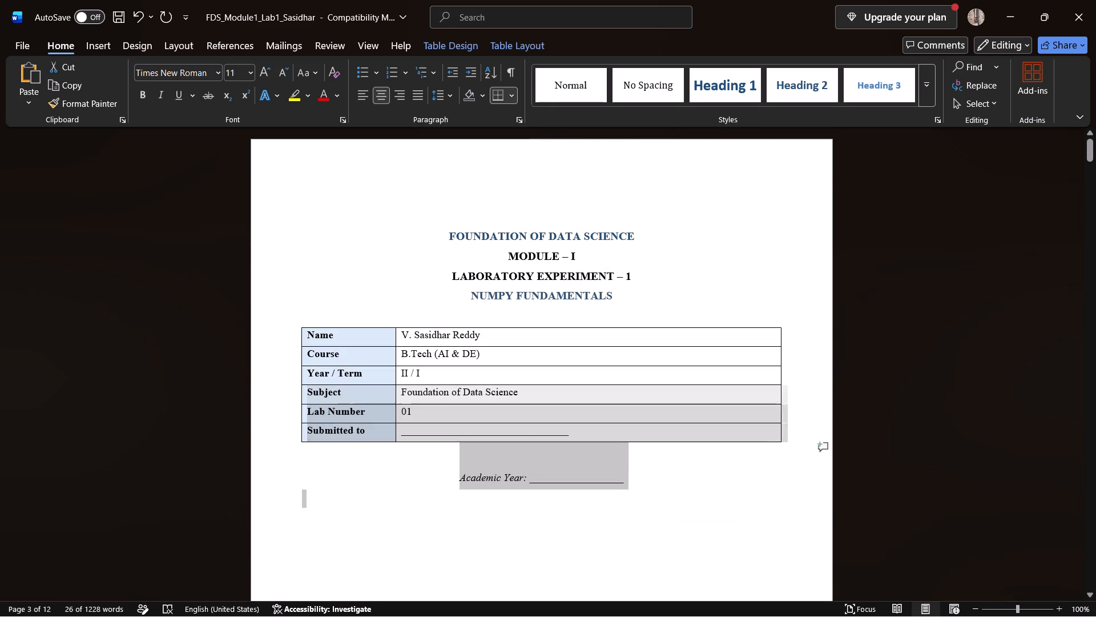
scroll(286, 467, up, 1)
drag(286, 467, 295, 615)
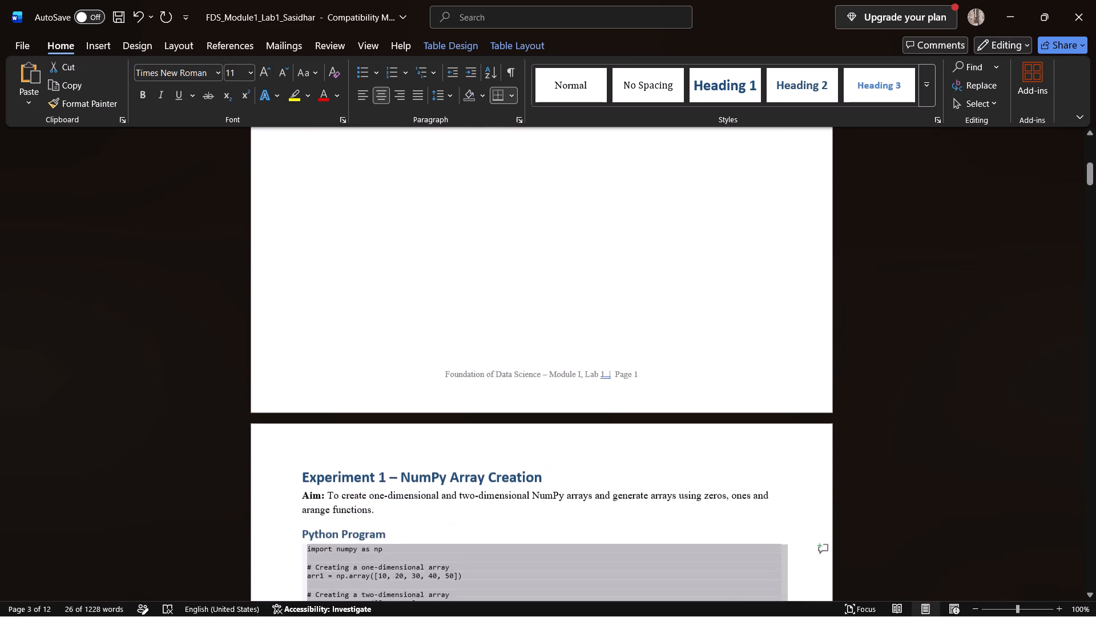
drag(295, 615, 293, 448)
scroll(277, 536, down, 1)
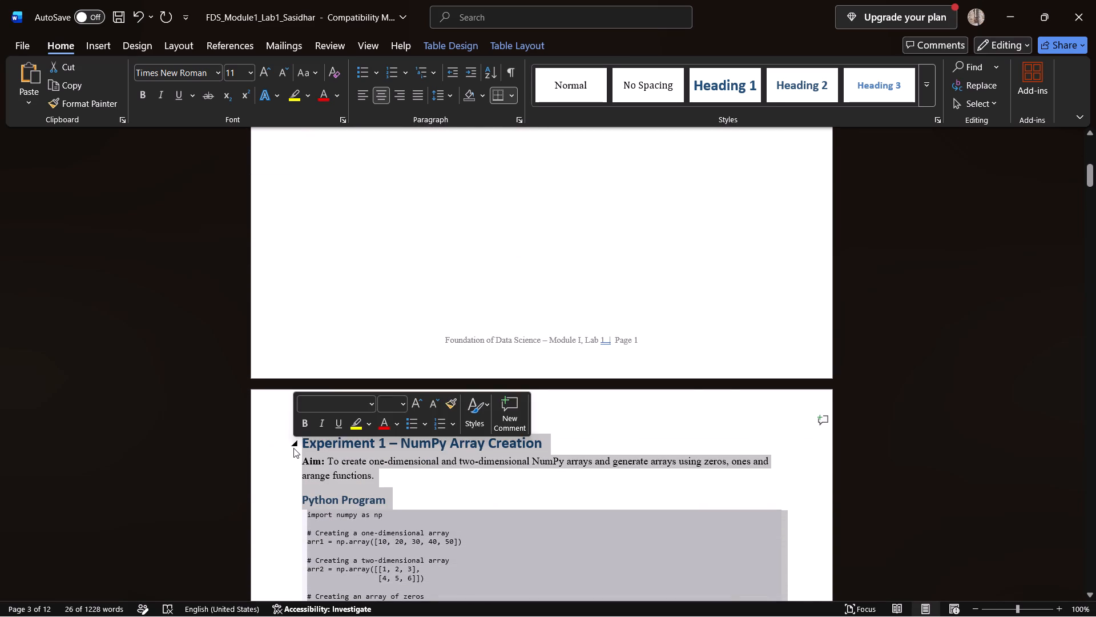
key(ctrl+c)
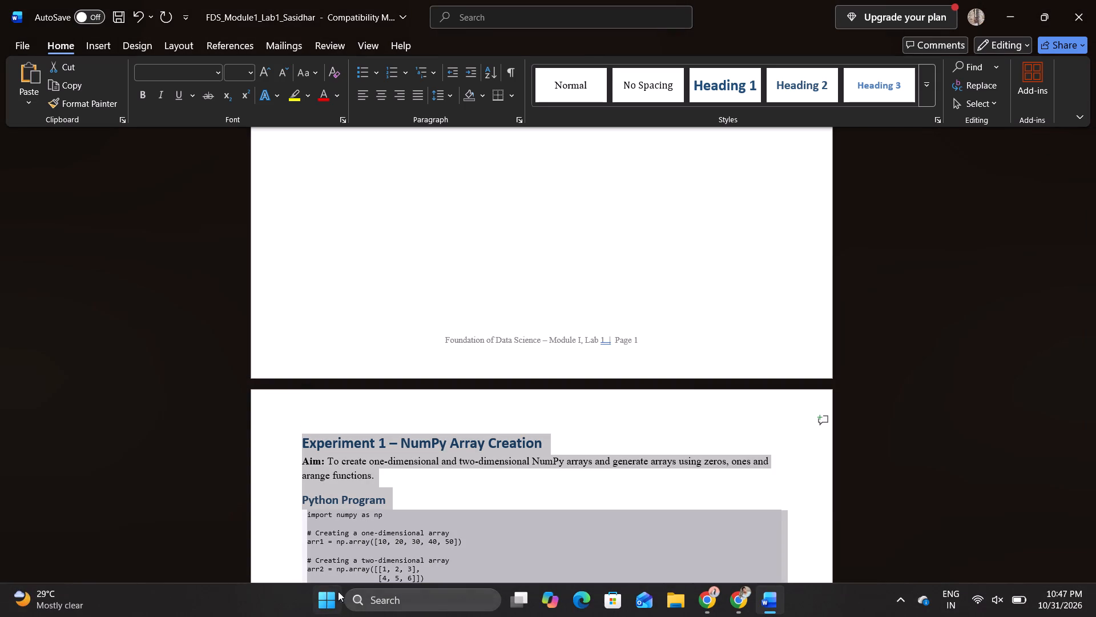
Search the Downloads folder for "fai" and open the earlier AI LAB 5 Word document at its first page.
click(680, 602)
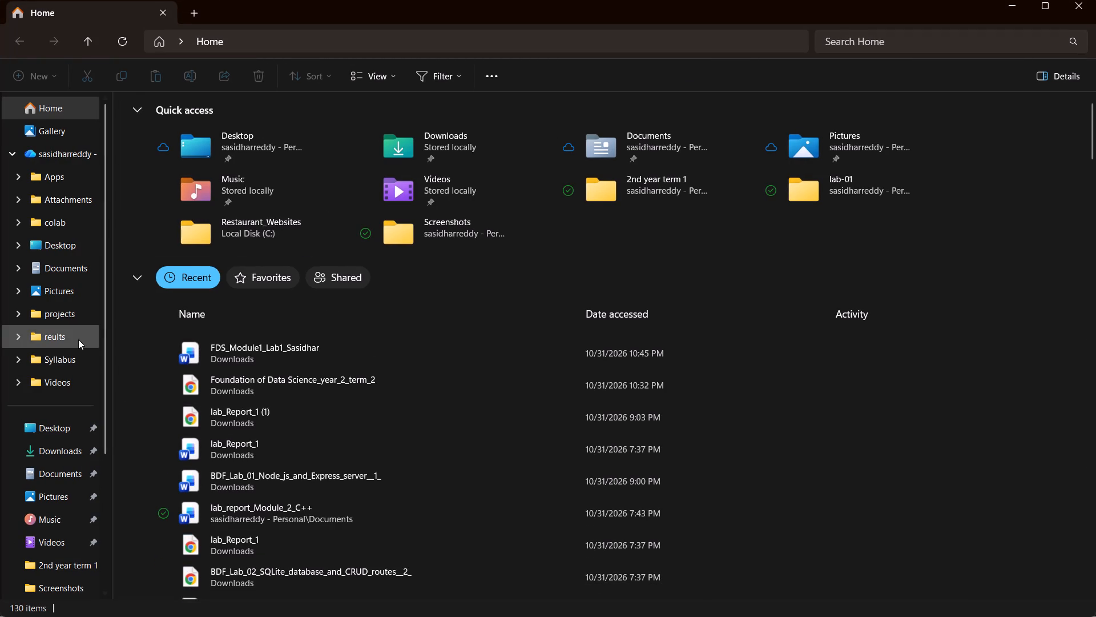
click(65, 446)
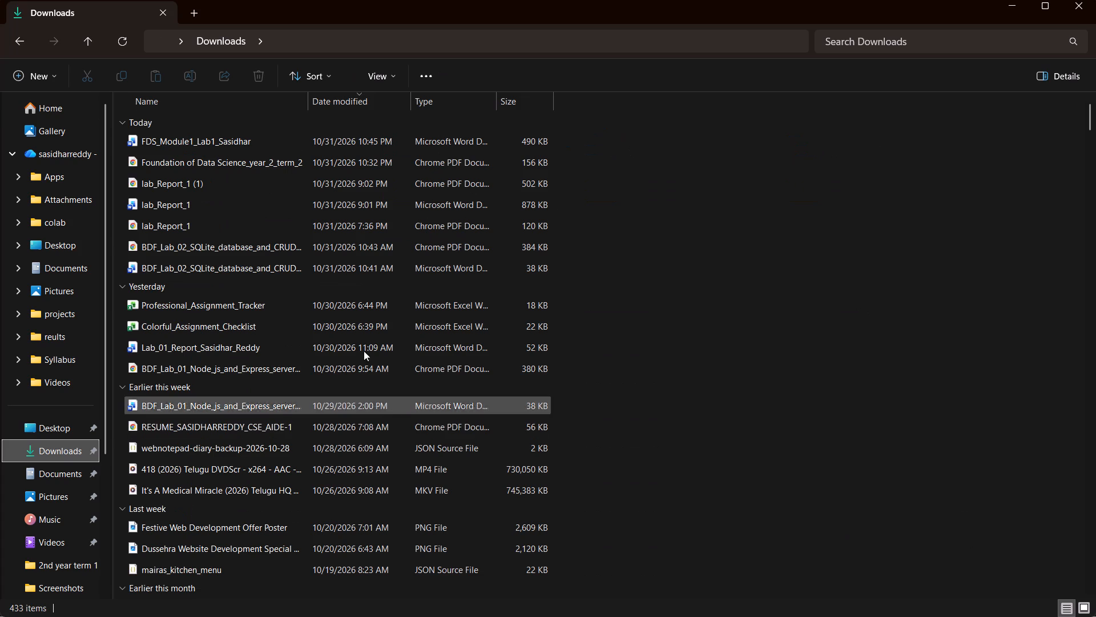
scroll(281, 373, down, 4)
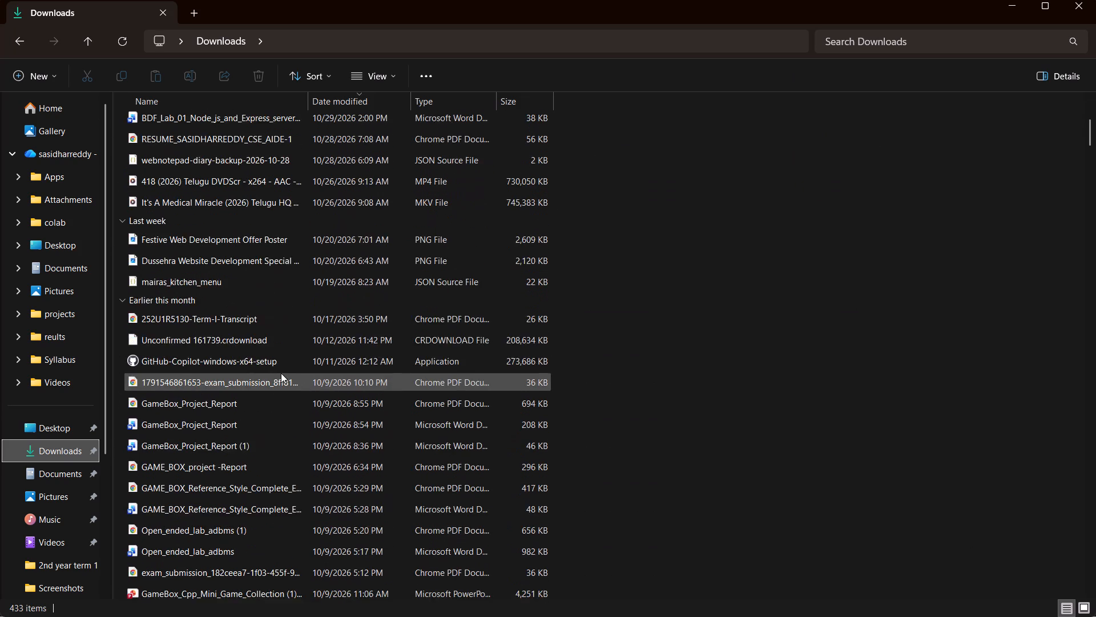
scroll(281, 373, down, 5)
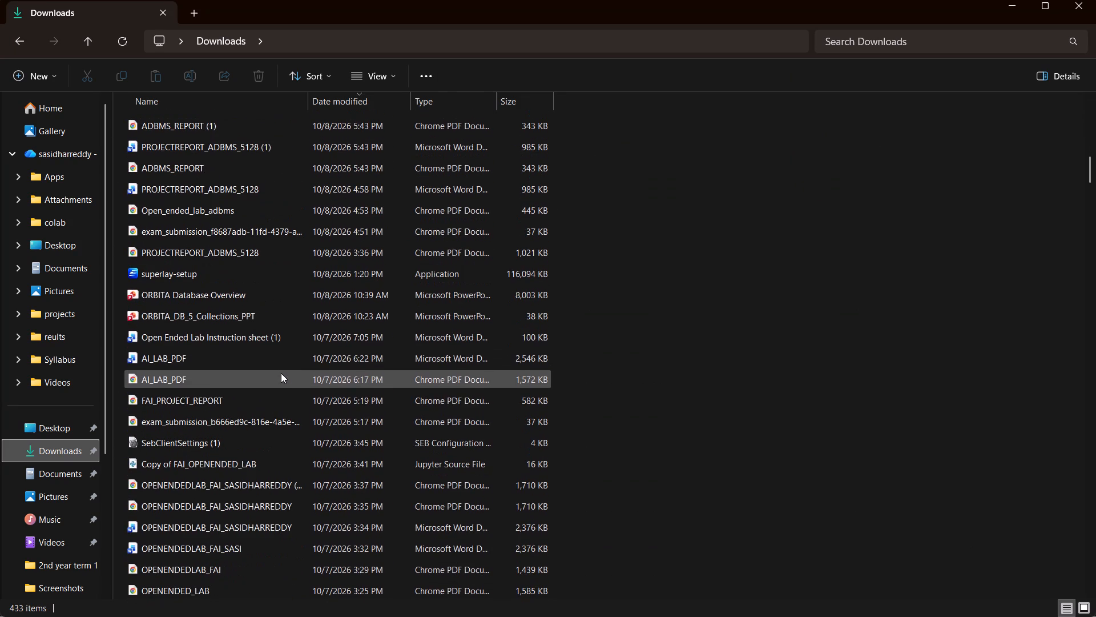
scroll(281, 373, down, 1)
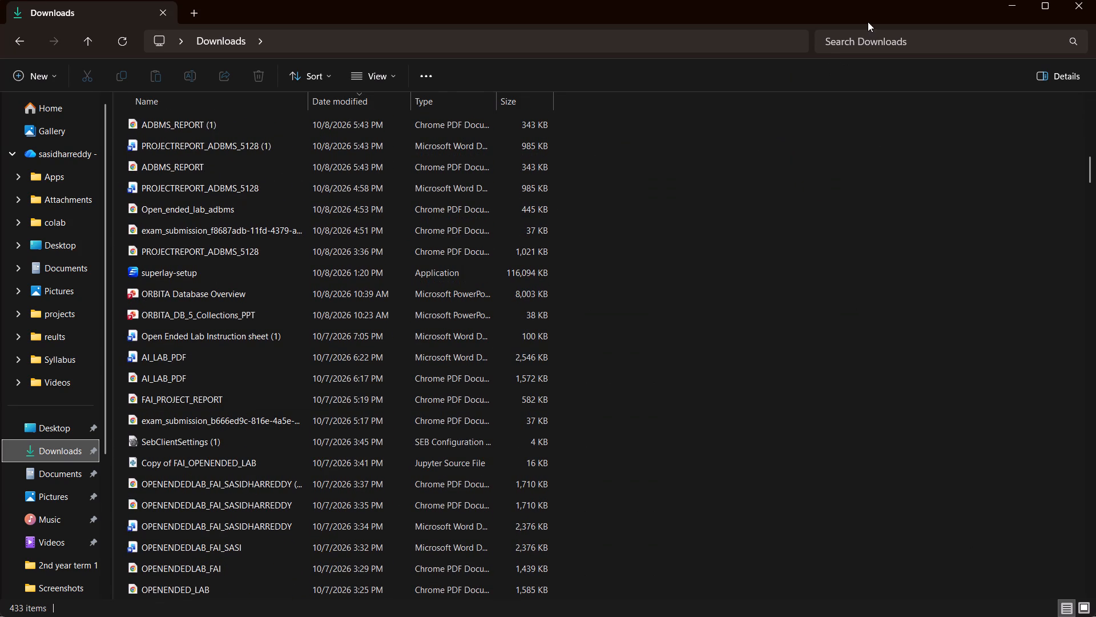
click(855, 34)
text(fai)
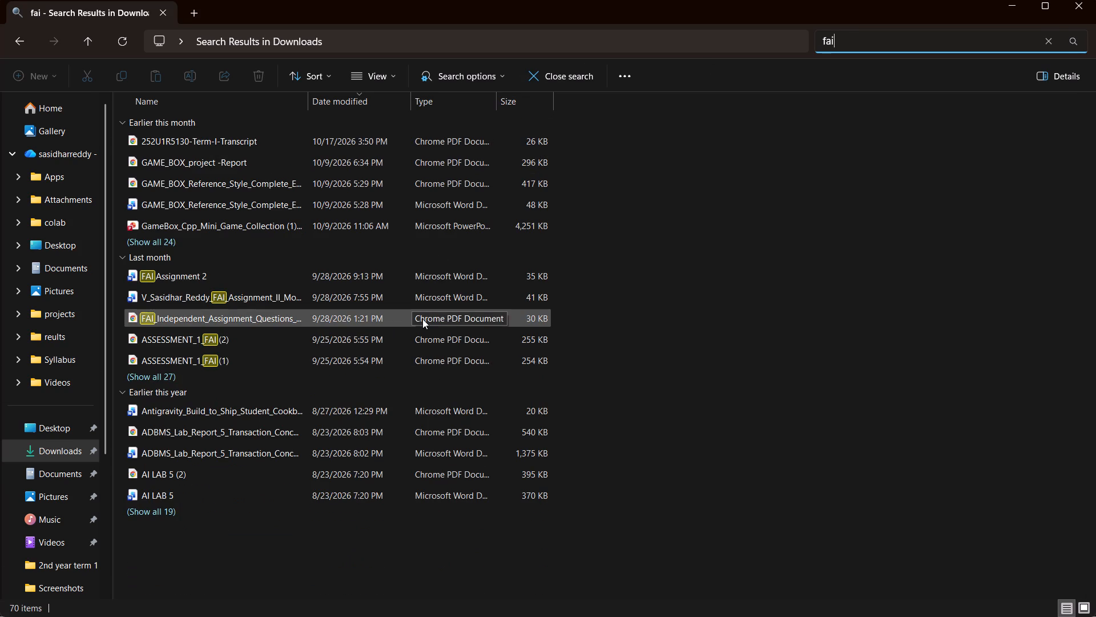
double_click(278, 491)
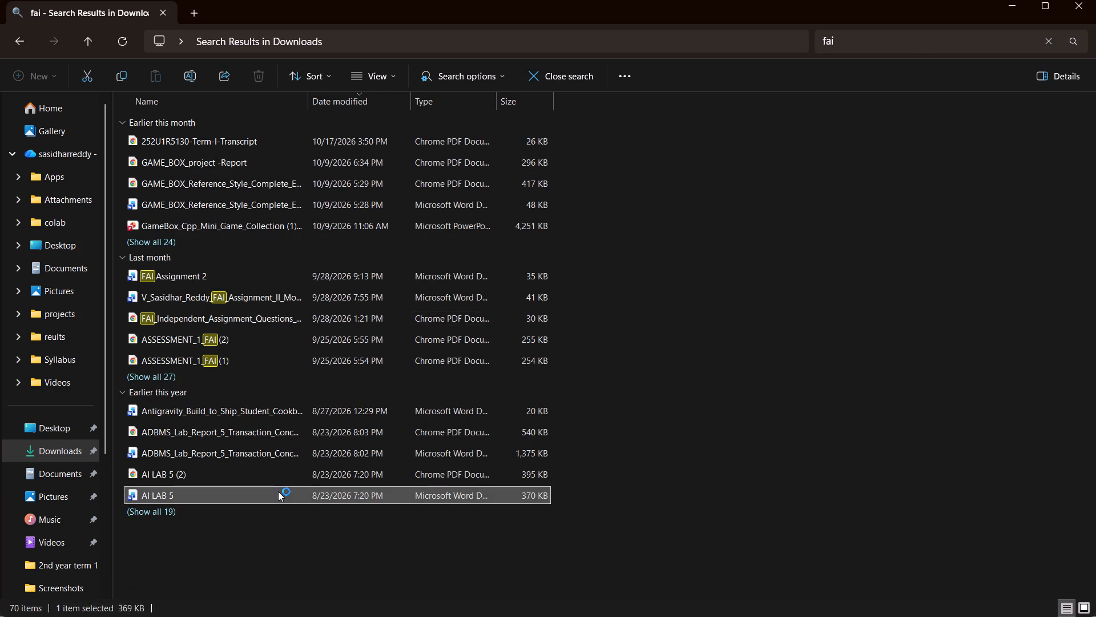
scroll(555, 344, up, 1)
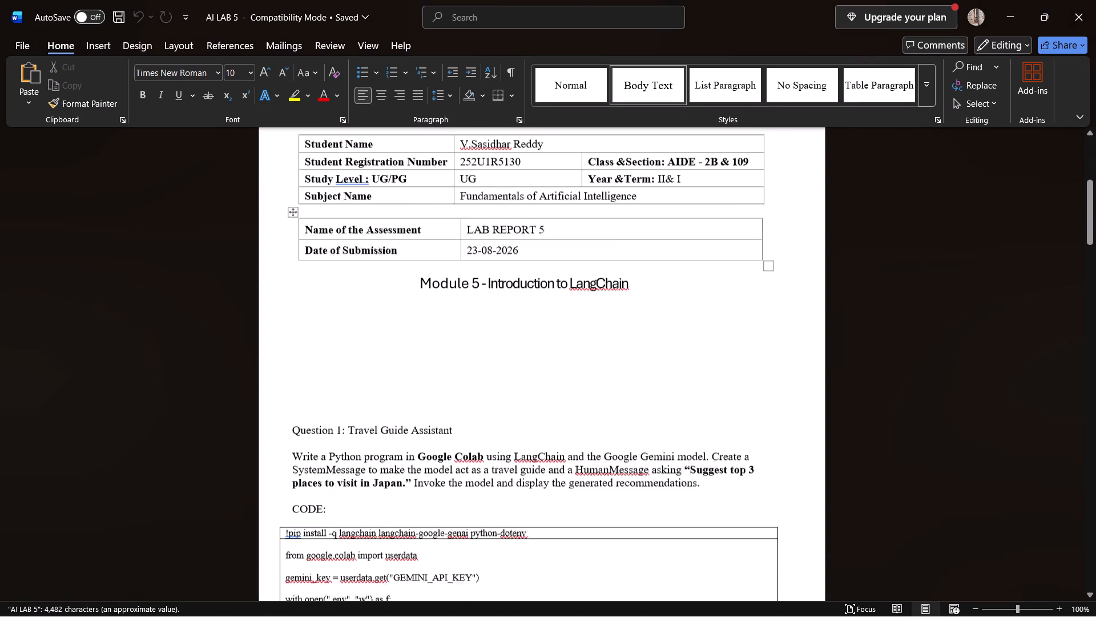
scroll(555, 344, up, 1)
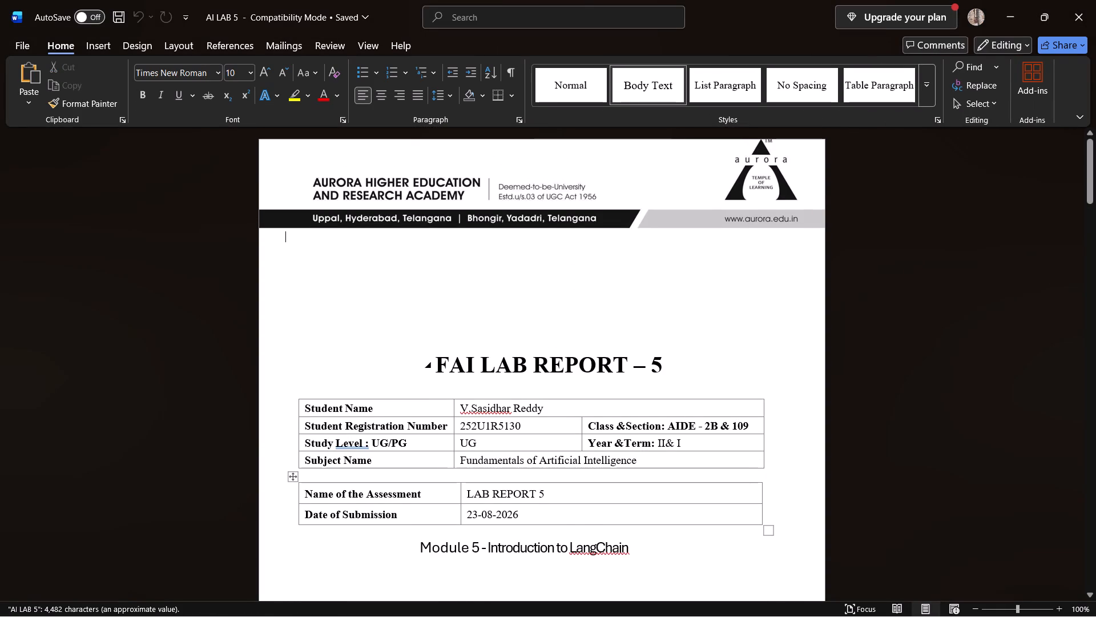
Delete all content below the Module 5 - Introduction to LangChain heading, from Question 1 through the final Colab link.
scroll(518, 502, down, 1)
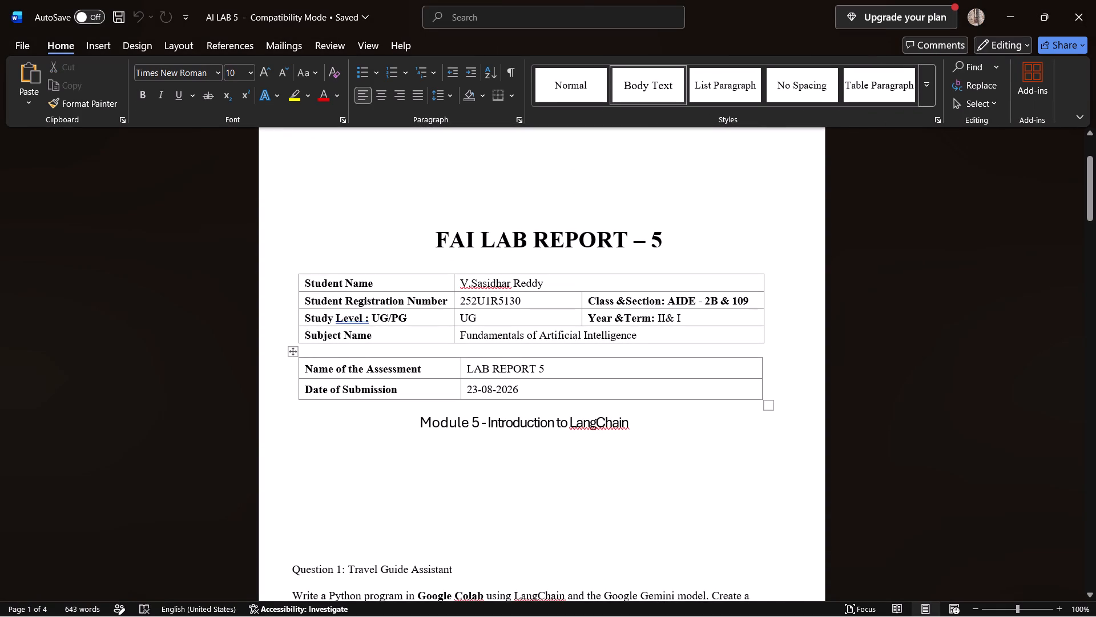
scroll(460, 243, down, 3)
scroll(439, 295, up, 3)
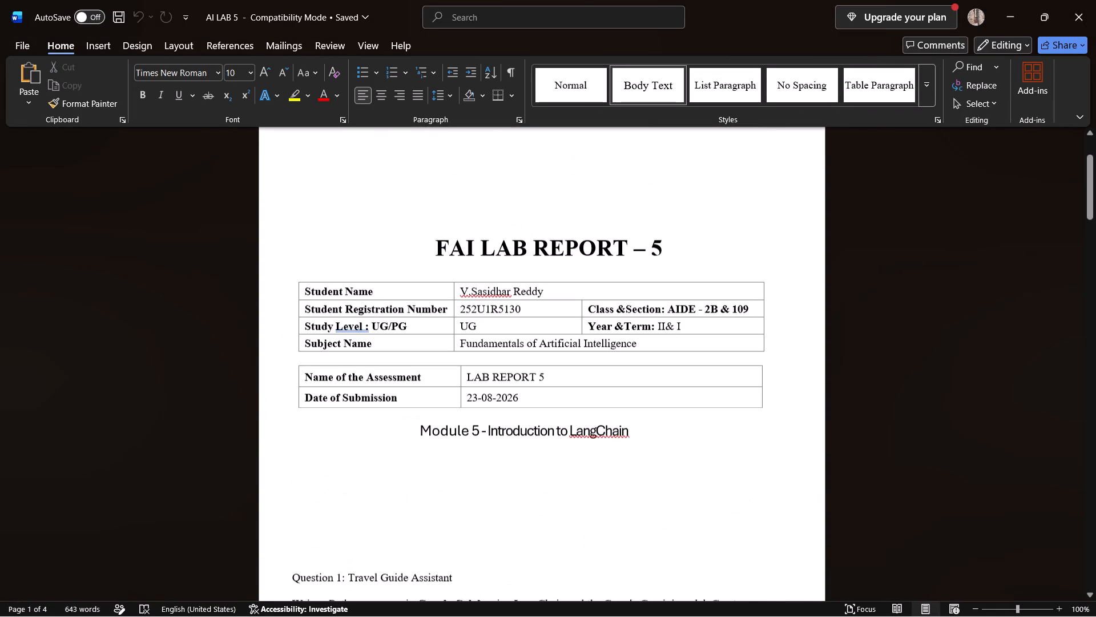
right_click(567, 469)
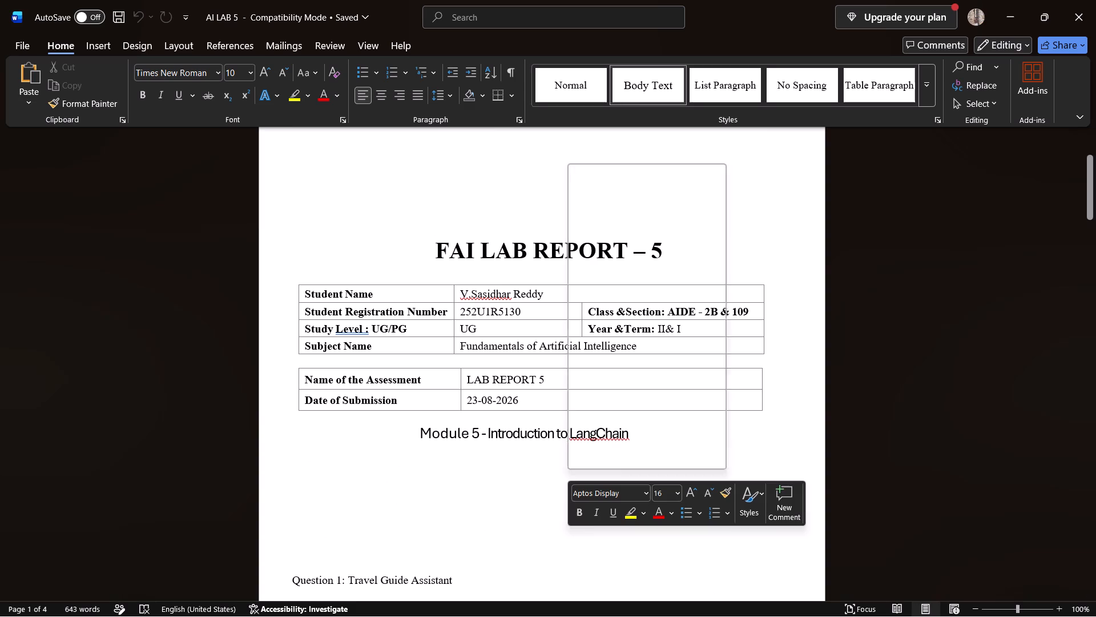
click(485, 483)
scroll(485, 483, down, 1)
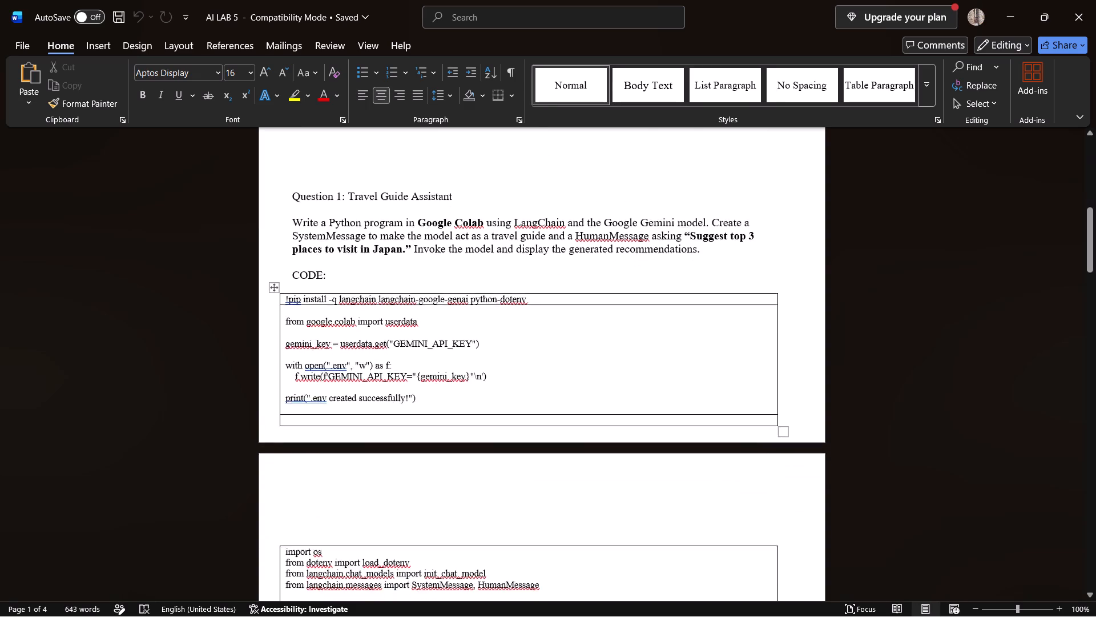
scroll(485, 483, down, 1)
click(629, 168)
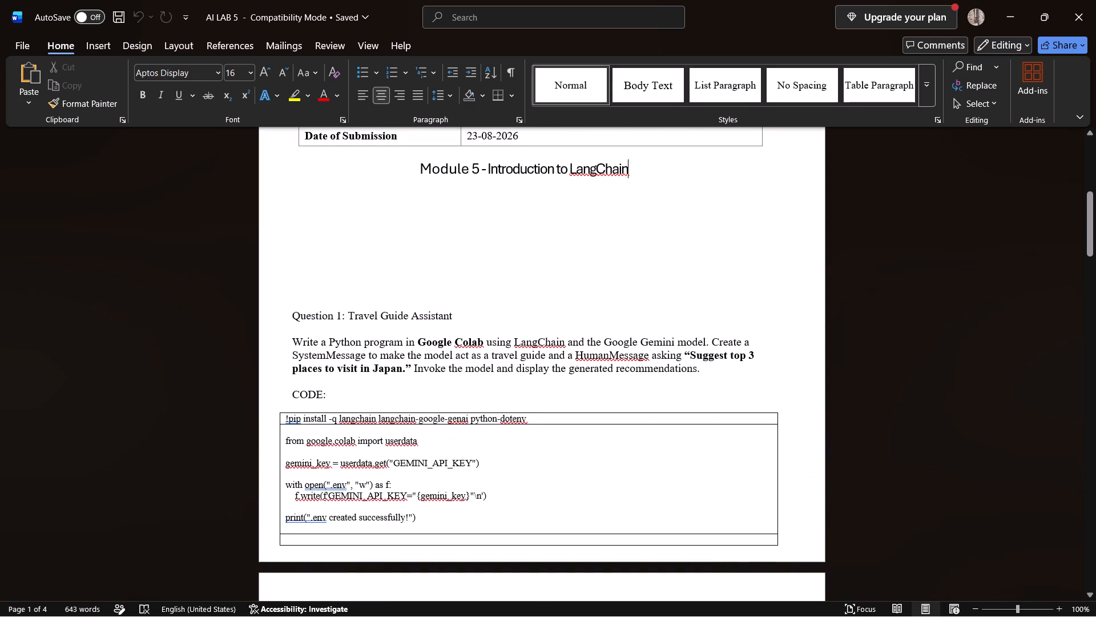
drag(629, 168, 609, 616)
scroll(634, 499, up, 1)
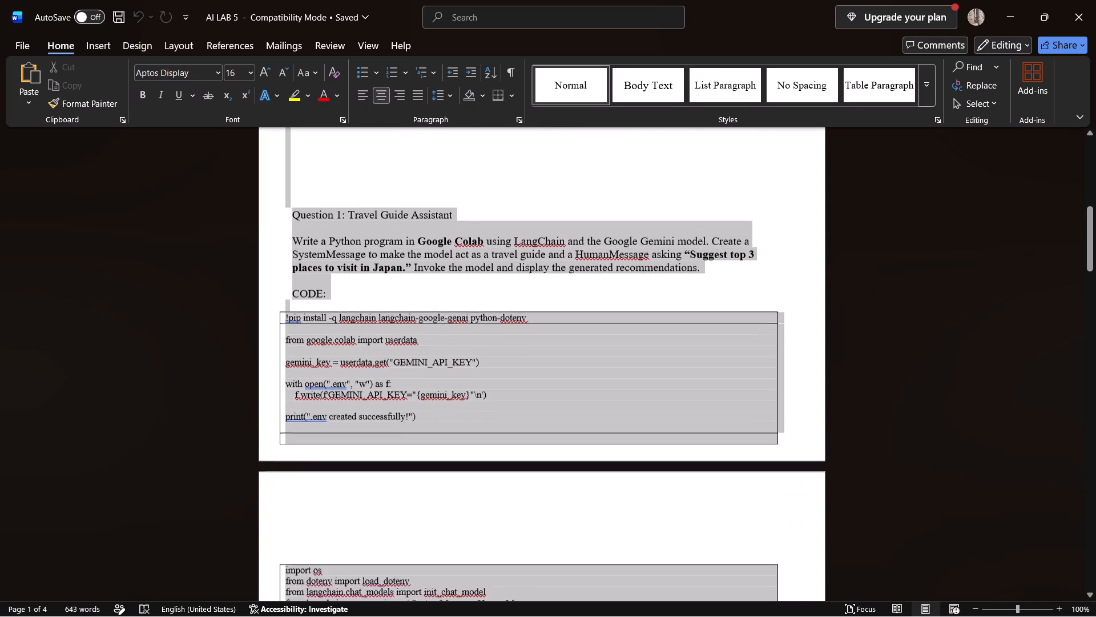
drag(609, 616, 570, 616)
scroll(583, 616, up, 1)
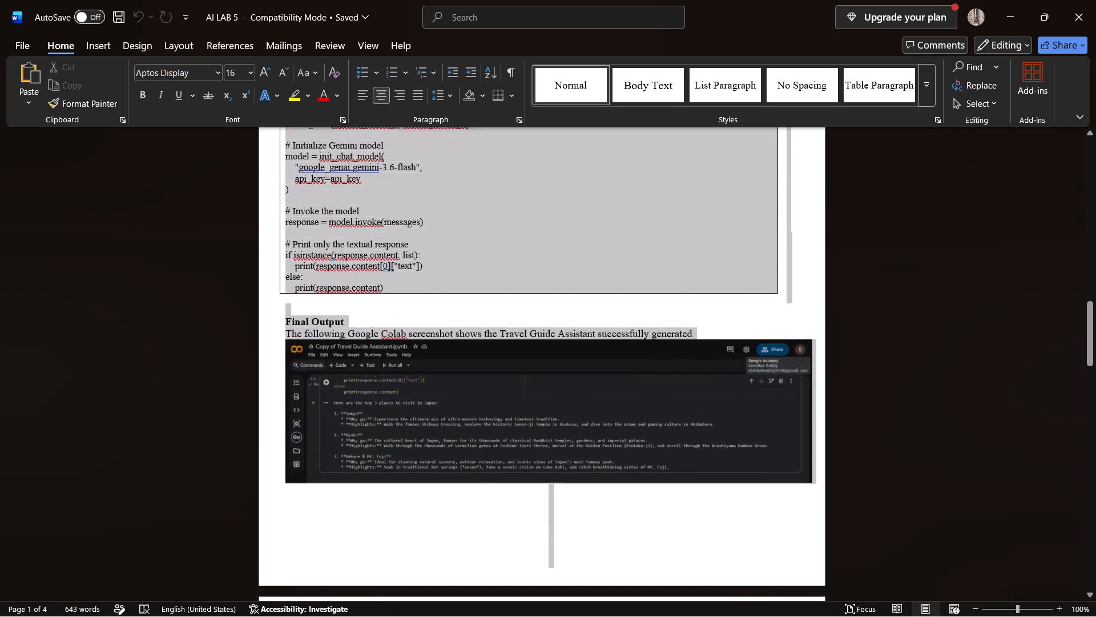
drag(570, 616, 520, 616)
scroll(555, 616, up, 1)
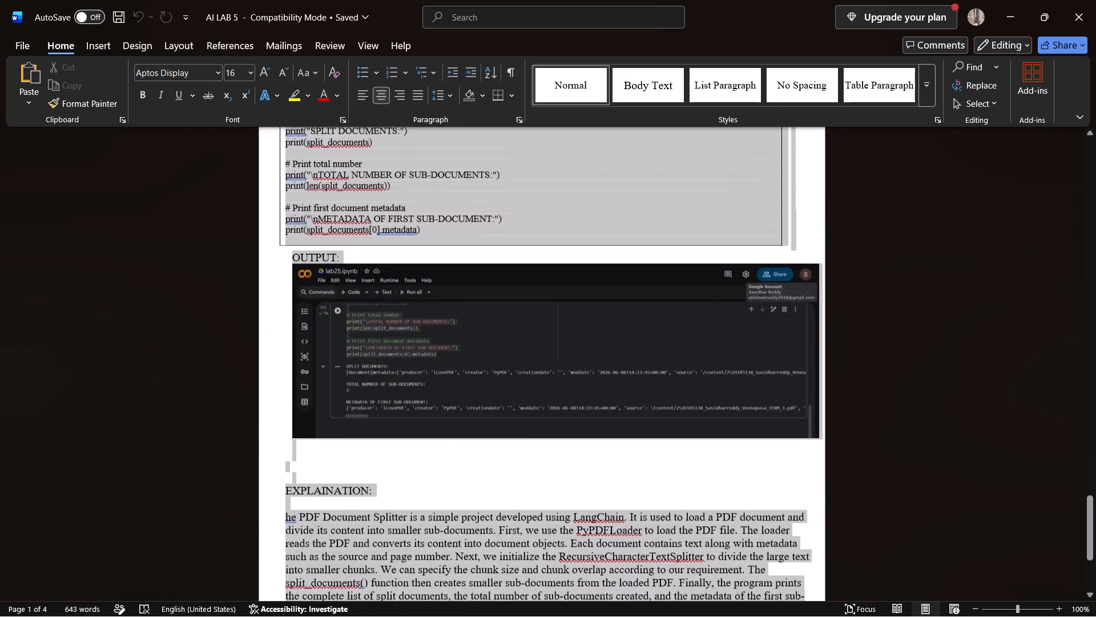
drag(520, 616, 506, 582)
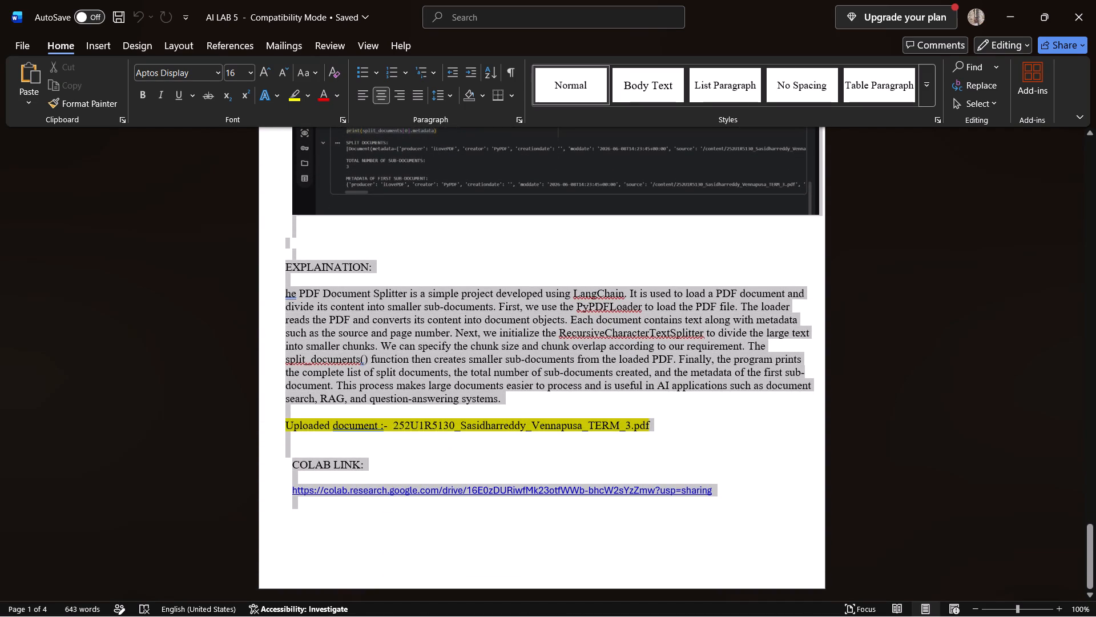
drag(506, 582, 497, 564)
key(BackSpace)
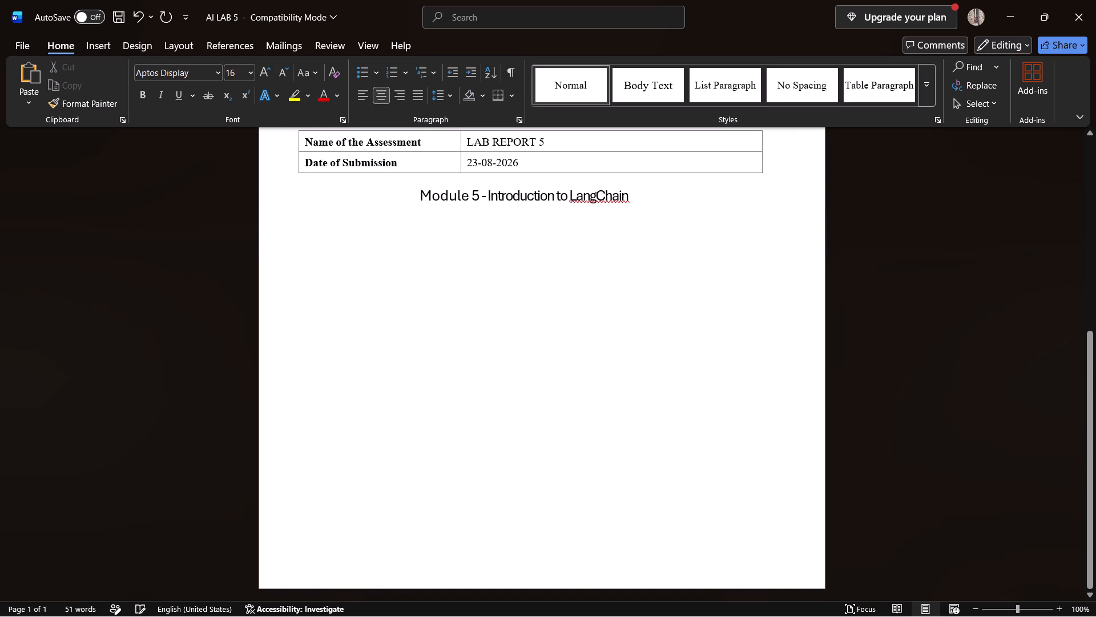
Delete the Module 5 - Introduction to LangChain heading below the assessment table.
scroll(497, 564, down, 5)
key(ctrl+BackSpace)
key(ctrl+BackSpace)
key(ctrl+BackSpace)
key(ctrl+BackSpace)
key(ctrl+BackSpace)
key(ctrl+BackSpace)
key(ctrl+BackSpace)
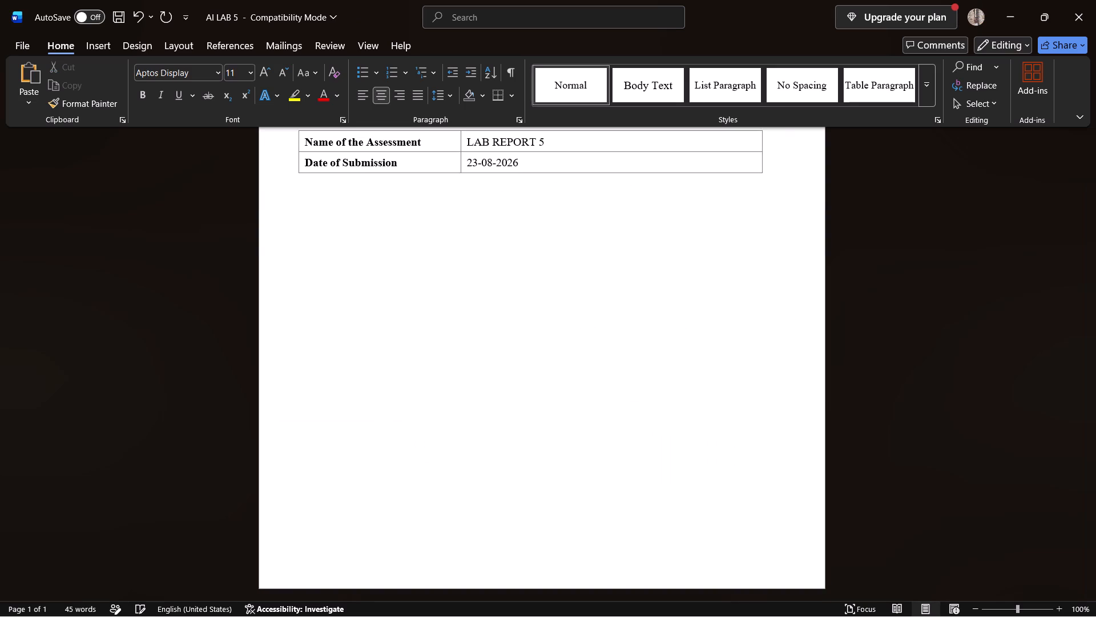
Remove the blank lines above the report title so it sits directly beneath the university letterhead.
scroll(497, 564, up, 2)
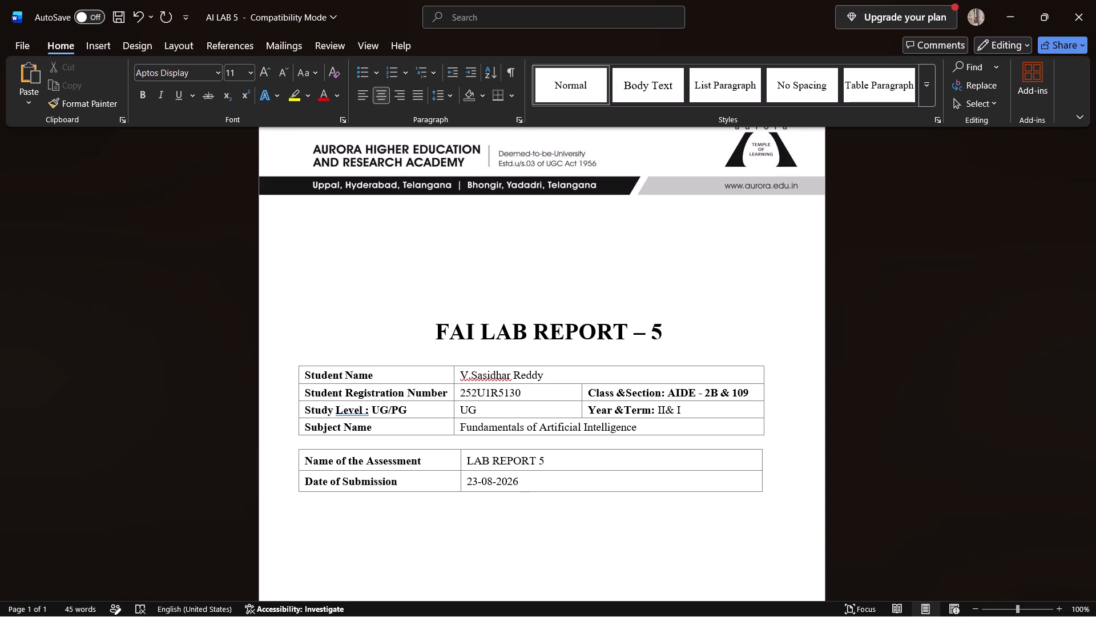
click(533, 310)
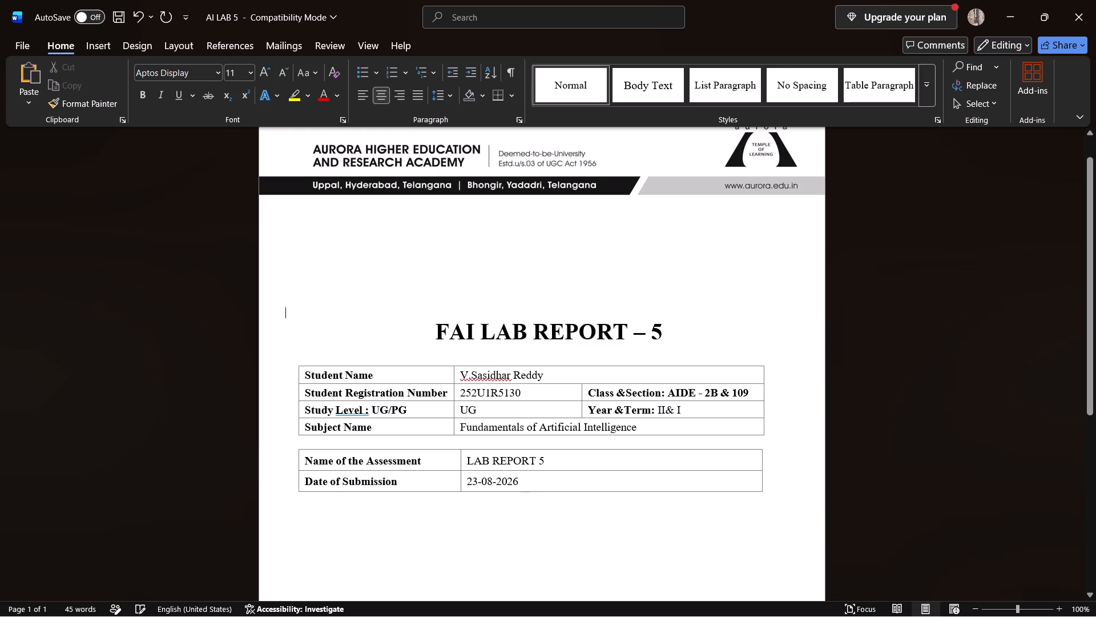
key(BackSpace)
key(BackSpace)
key(BackSpace)
key(BackSpace)
key(BackSpace)
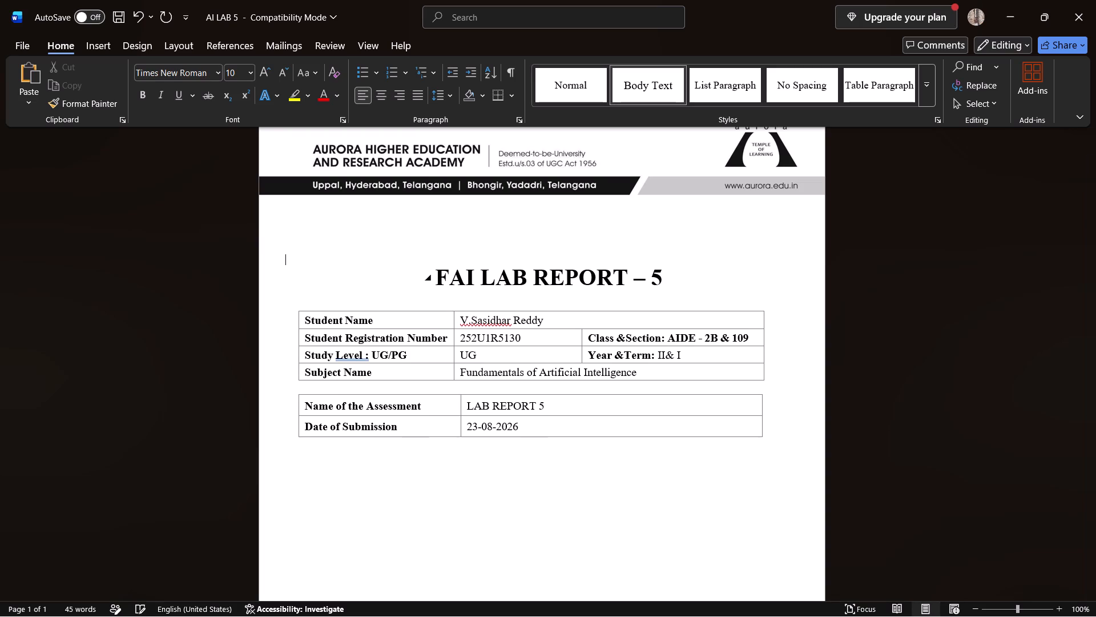
key(BackSpace)
key(BackSpace)
key(BackSpace)
key(BackSpace)
key(BackSpace)
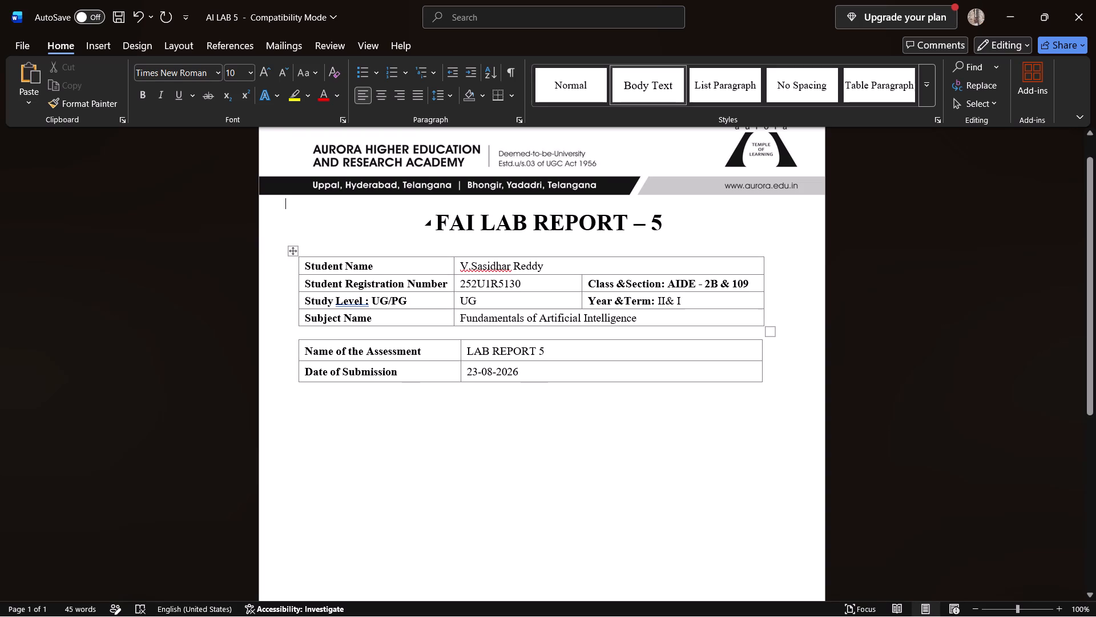
Replace FAI with FDS in the lab report title.
click(474, 222)
key(BackSpace)
key(BackSpace)
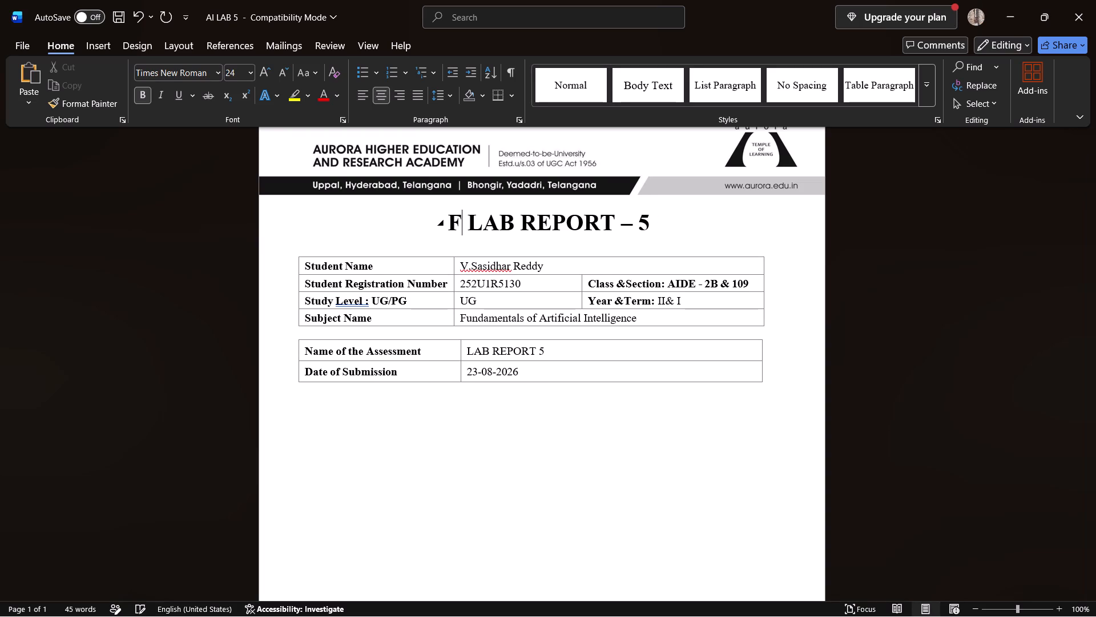
text(DS)
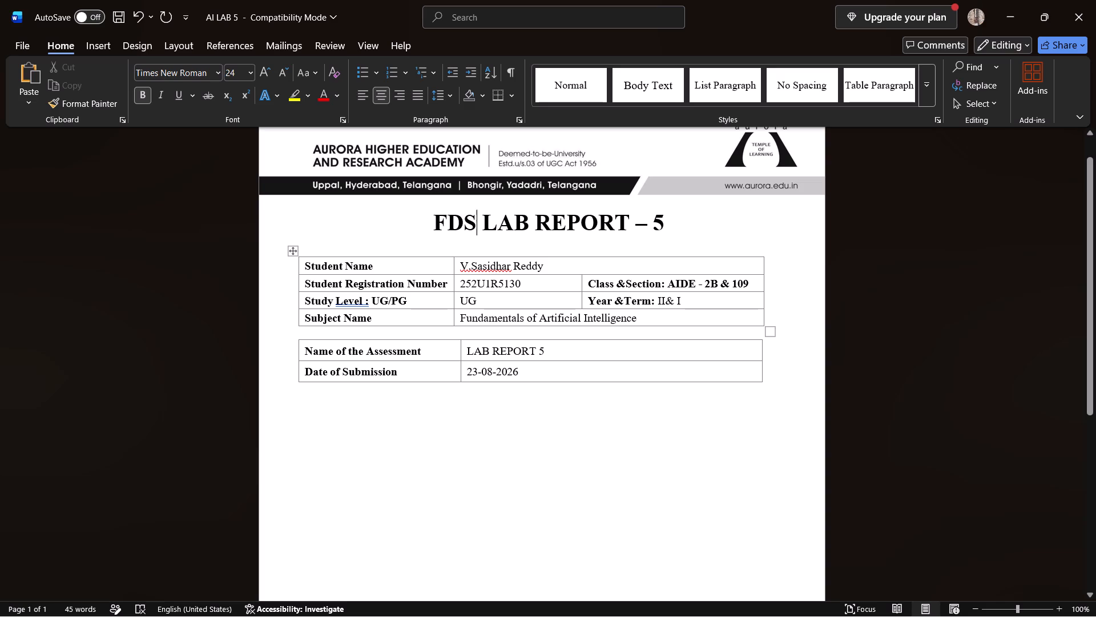
Change the Subject Name in the student details table to Fundamentals of Data Science.
click(667, 322)
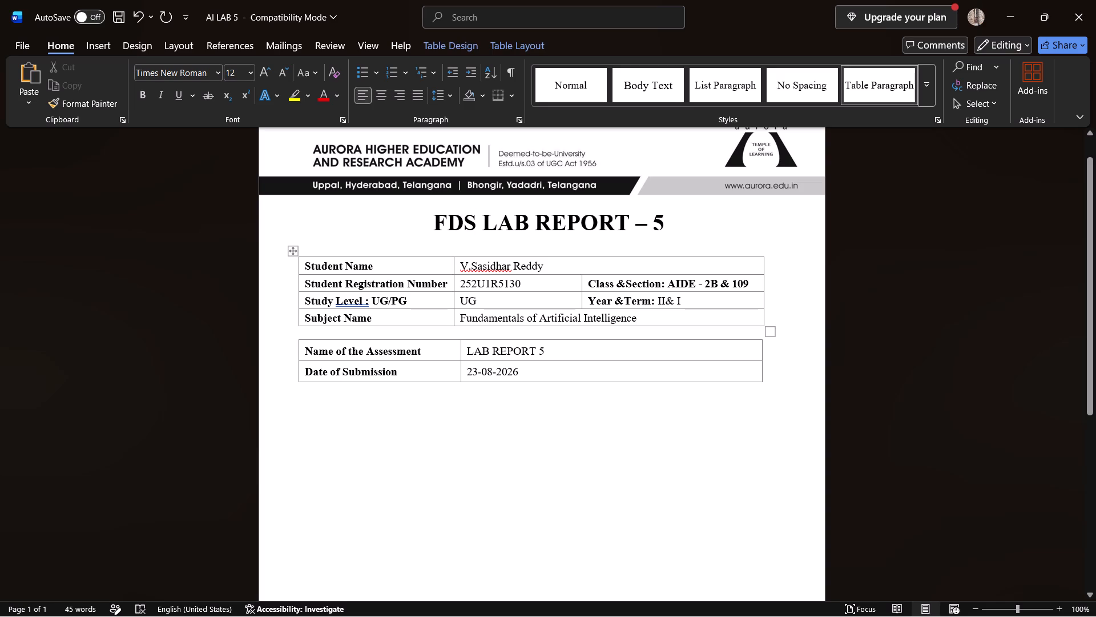
key(ctrl+BackSpace)
key(ctrl+BackSpace)
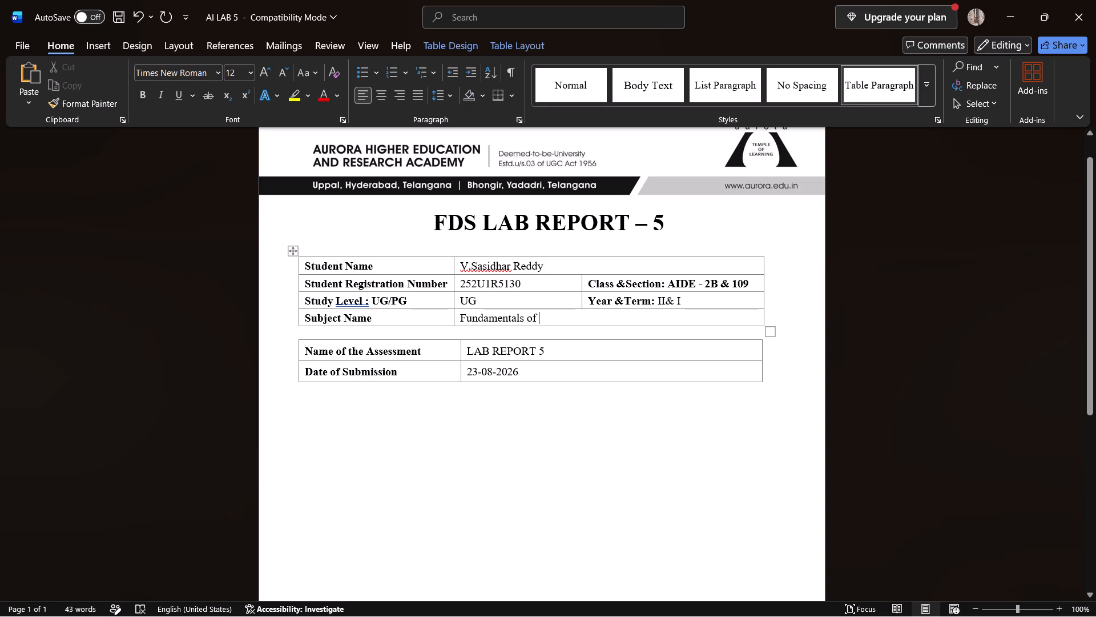
text(Data)
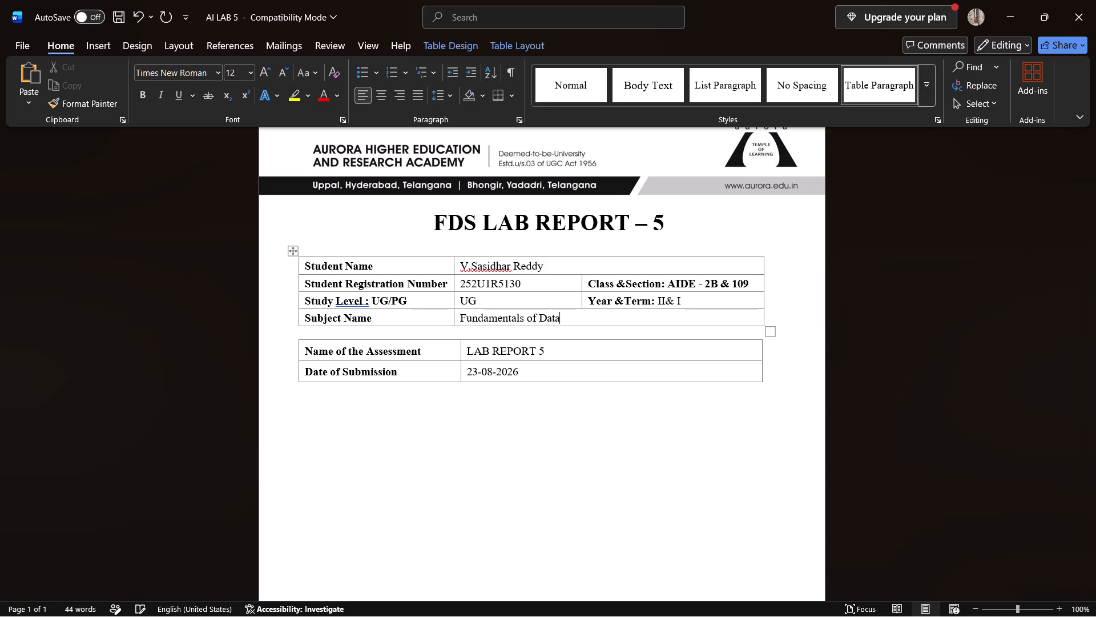
key(space)
text(Science)
Change the Name of the Assessment to LAB REPORT 1.
click(632, 349)
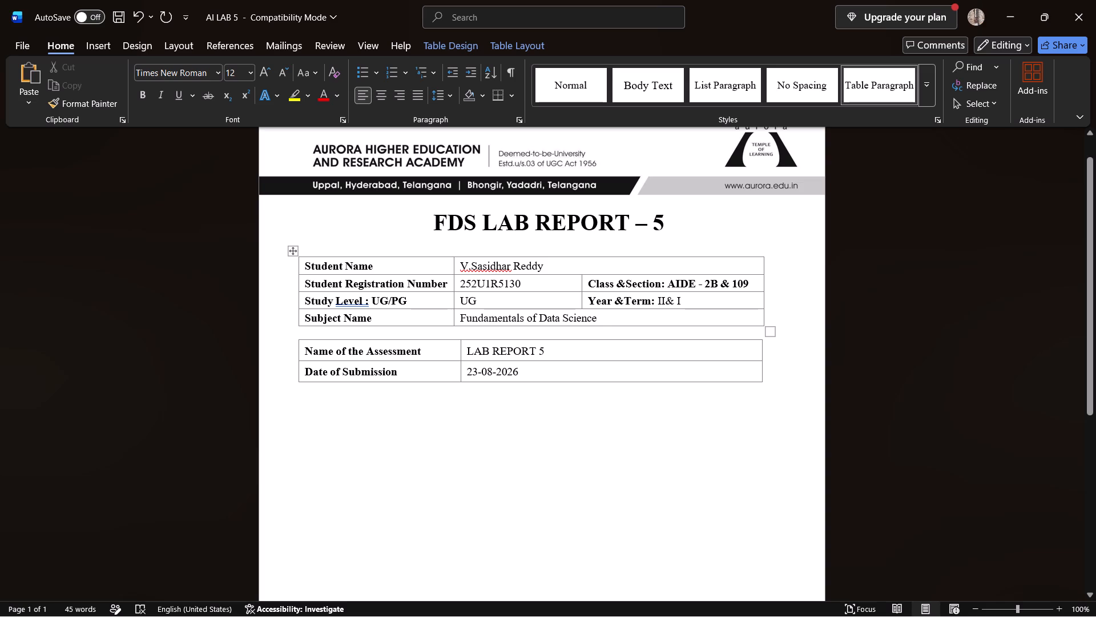
key(BackSpace)
key(1)
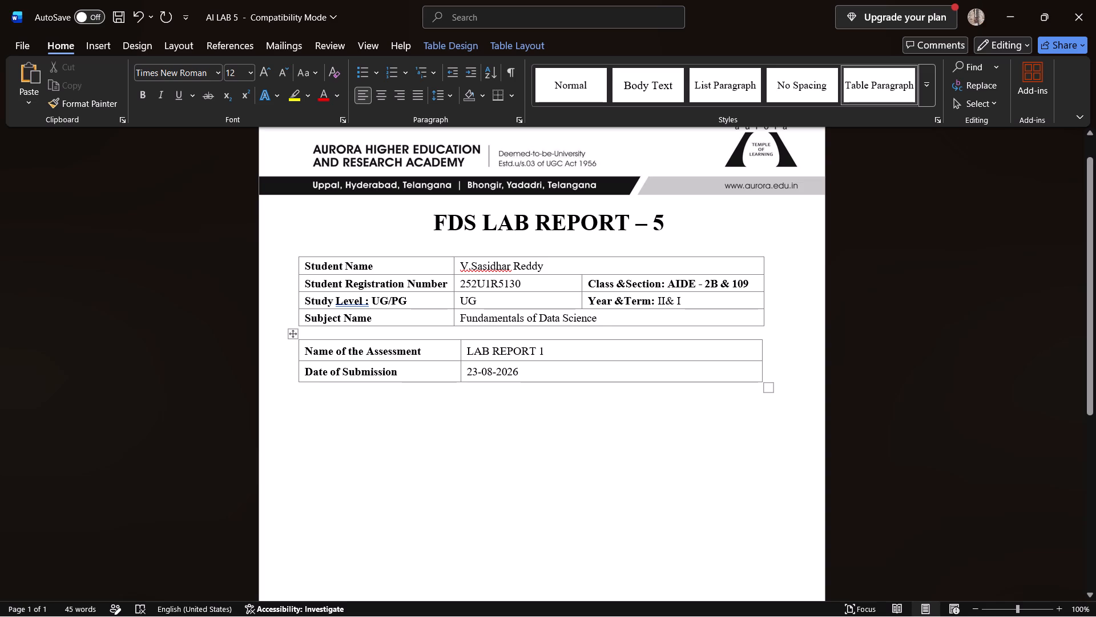
Set the Date of Submission in the assessment table to 01-11-2026.
click(491, 374)
key(BackSpace)
key(BackSpace)
text(10)
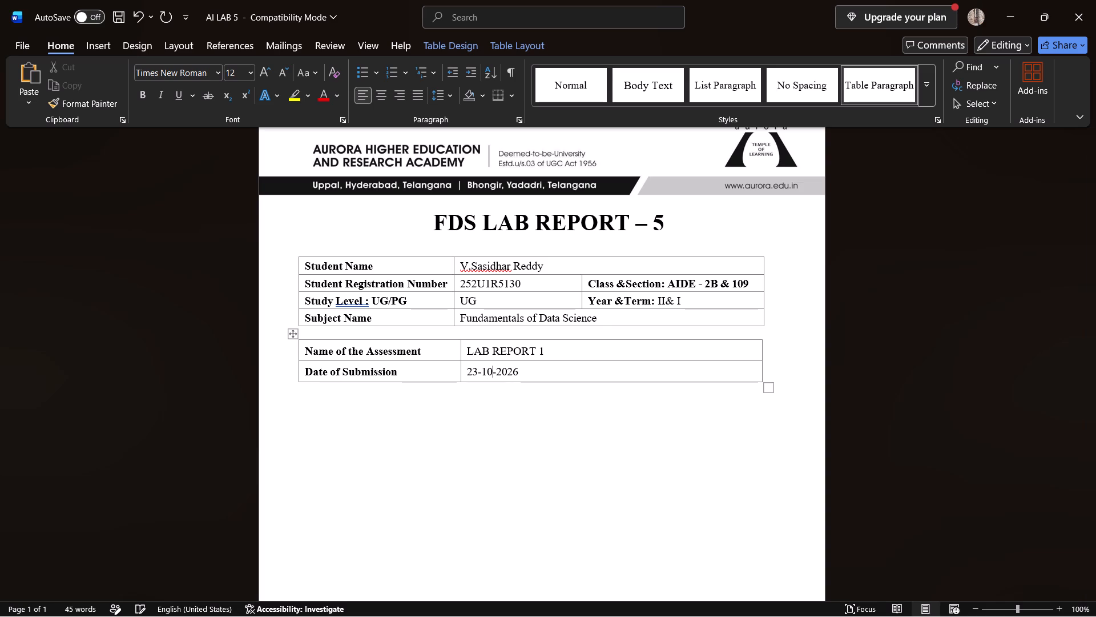
key(Left)
key(Left)
key(Left)
key(BackSpace)
key(BackSpace)
text(01)
scroll(491, 374, down, 1)
key(Right)
key(Right)
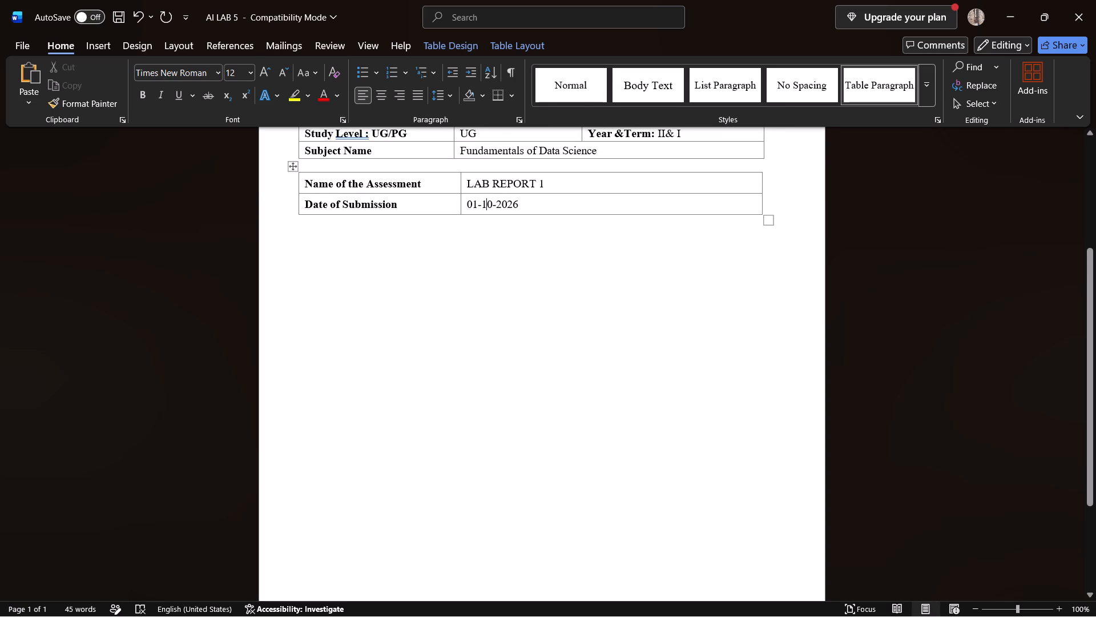
key(Right)
key(BackSpace)
key(1)
scroll(491, 374, right, 1)
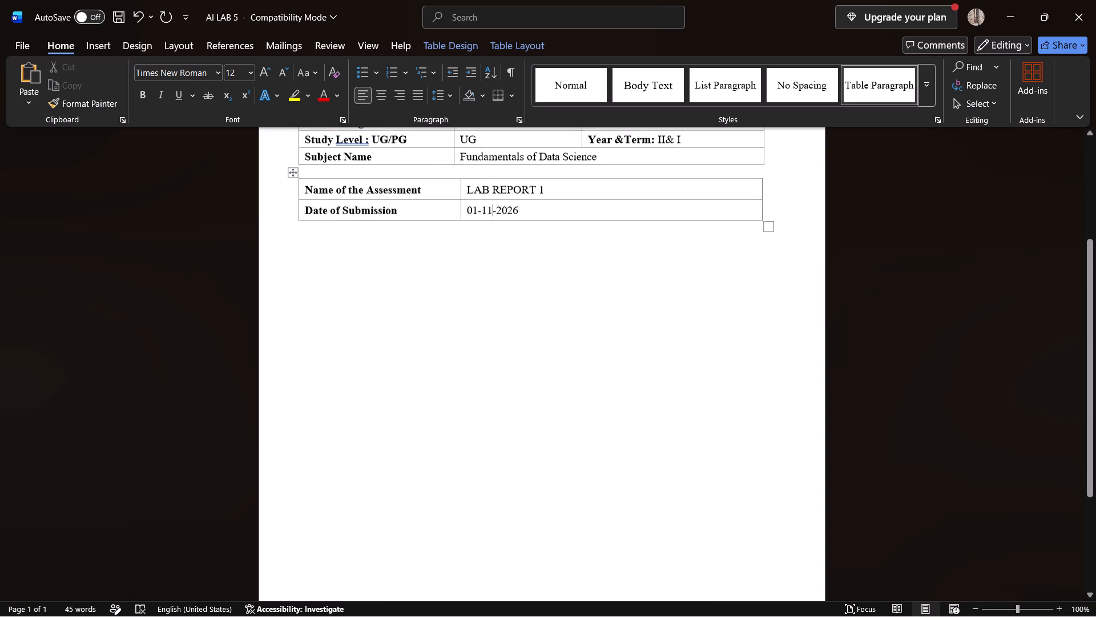
Paste the copied NumPy report body into the blank area below the assessment table.
click(577, 344)
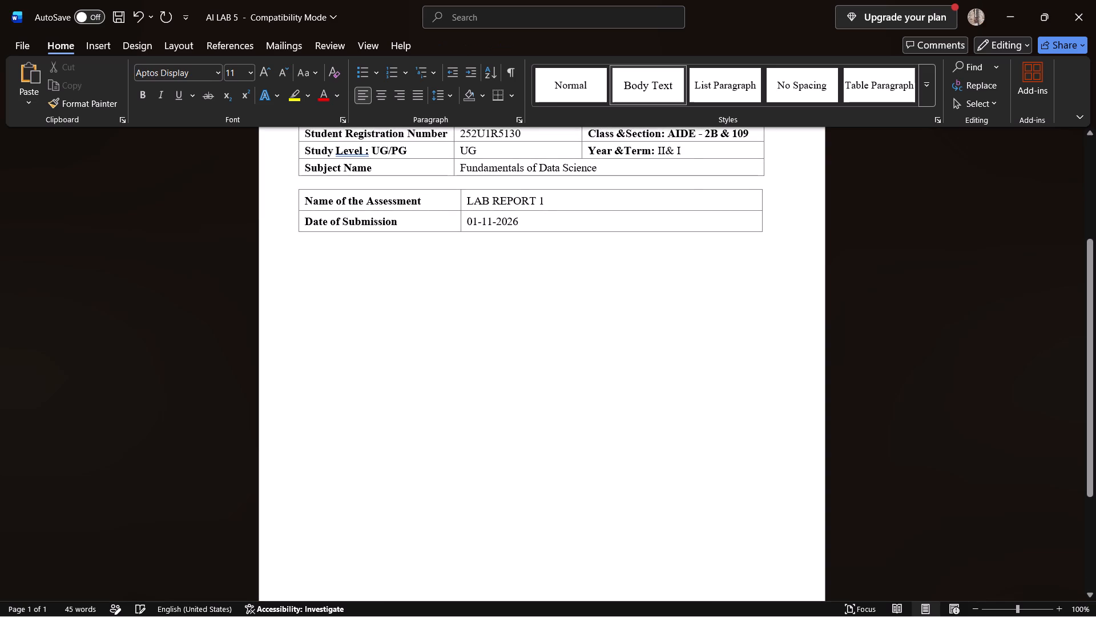
scroll(499, 283, down, 2)
scroll(499, 283, up, 4)
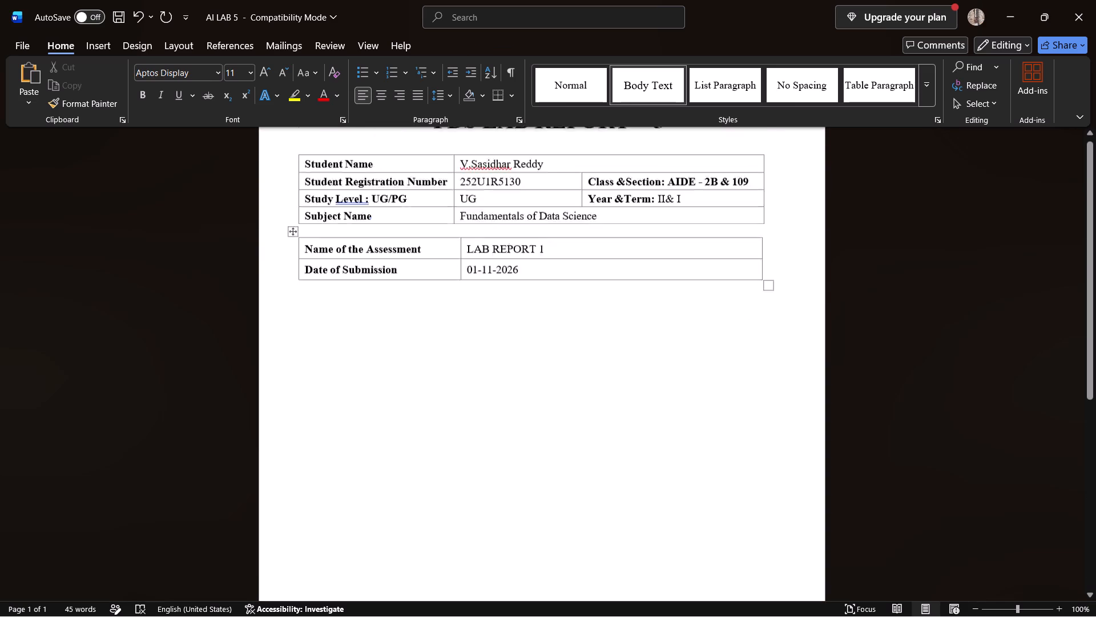
key(ctrl+v)
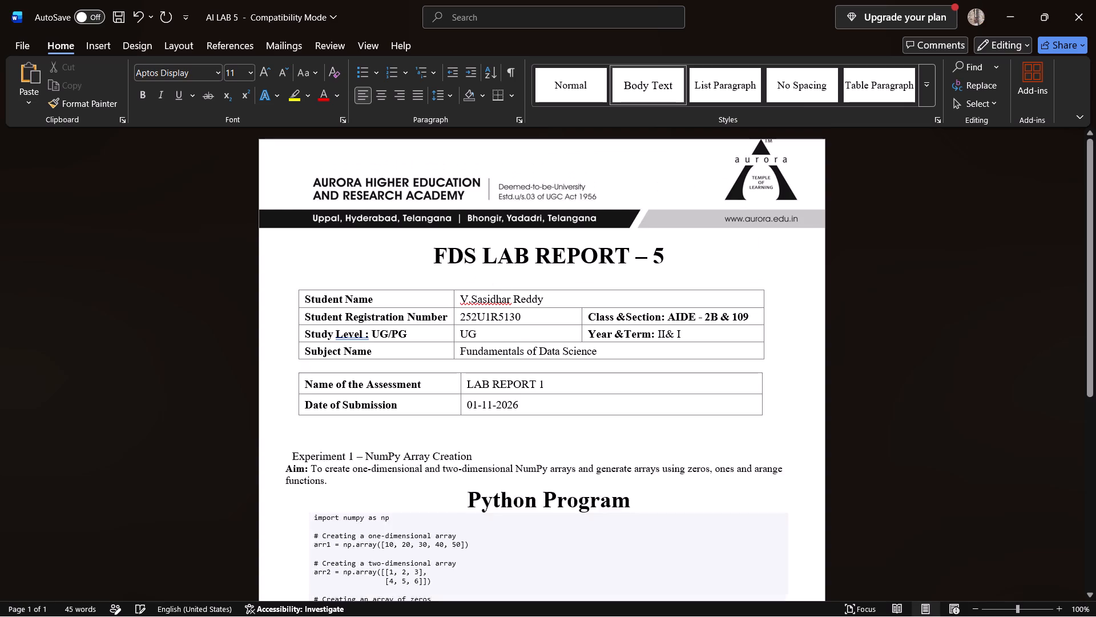
Look back through the pasted report body from its end up to the first page.
scroll(499, 283, up, 16)
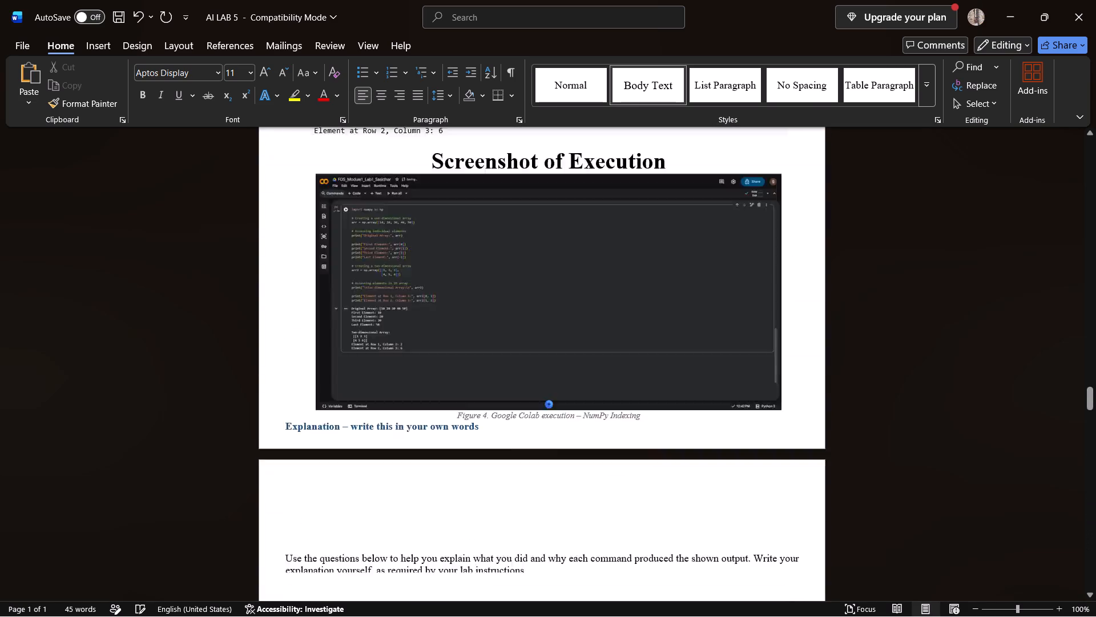
scroll(499, 283, up, 12)
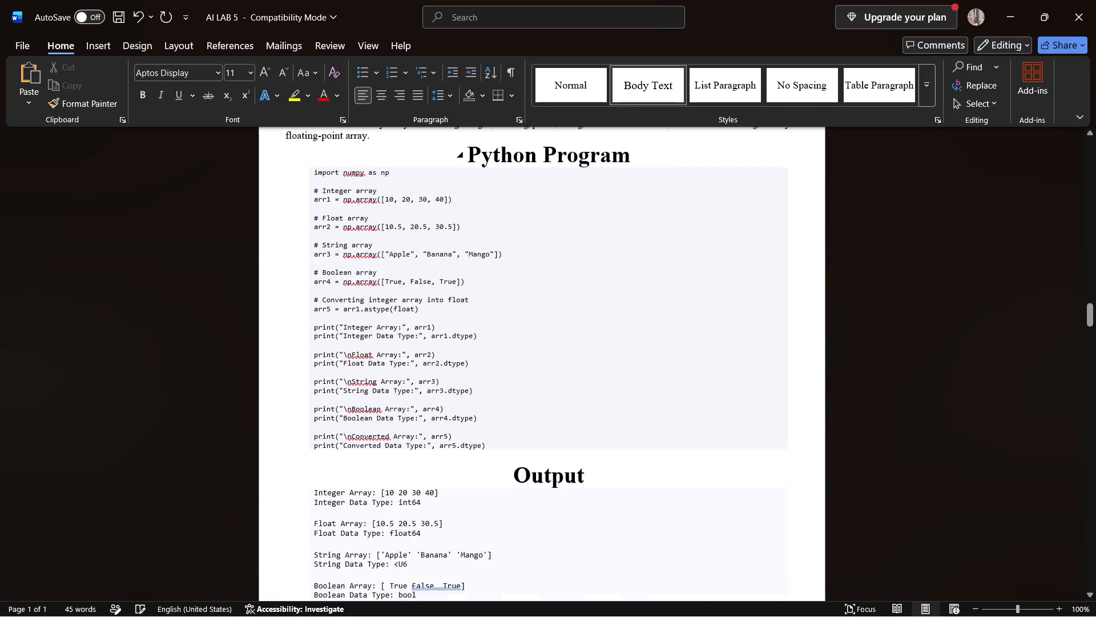
scroll(499, 283, up, 12)
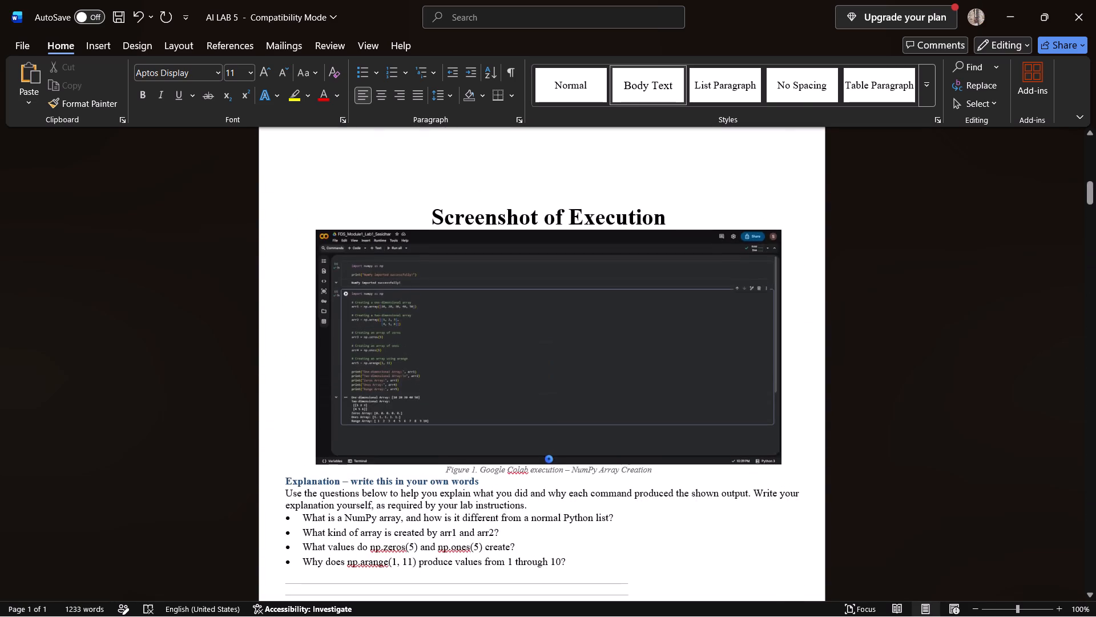
scroll(499, 283, up, 17)
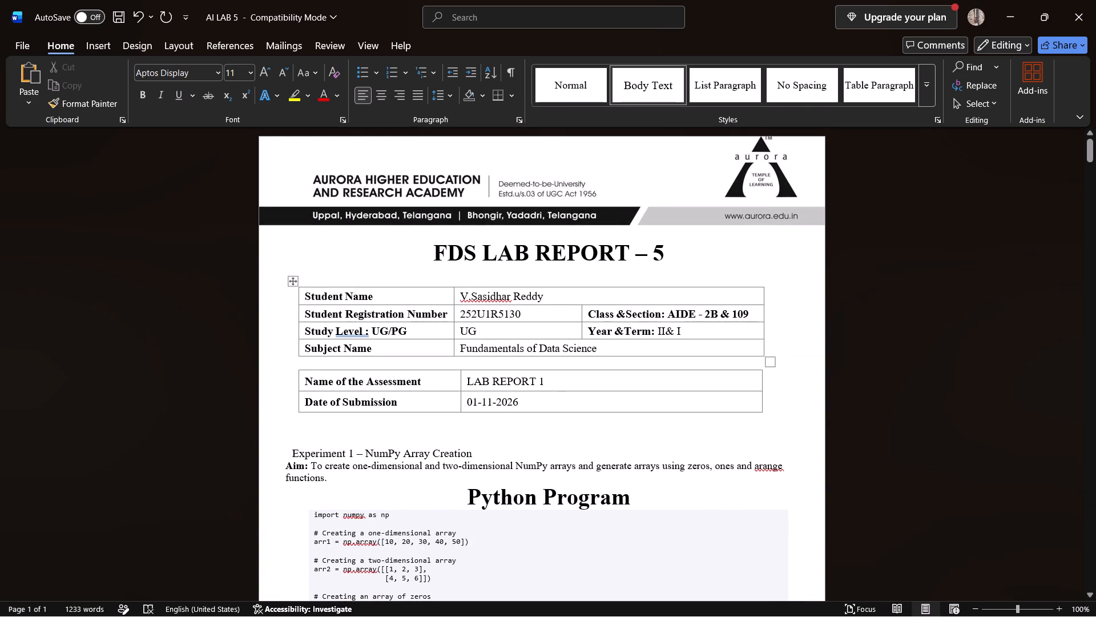
Left-align the whole Experiment 1 section, from its heading through the blank answer lines under the Explanation questions.
scroll(390, 451, down, 2)
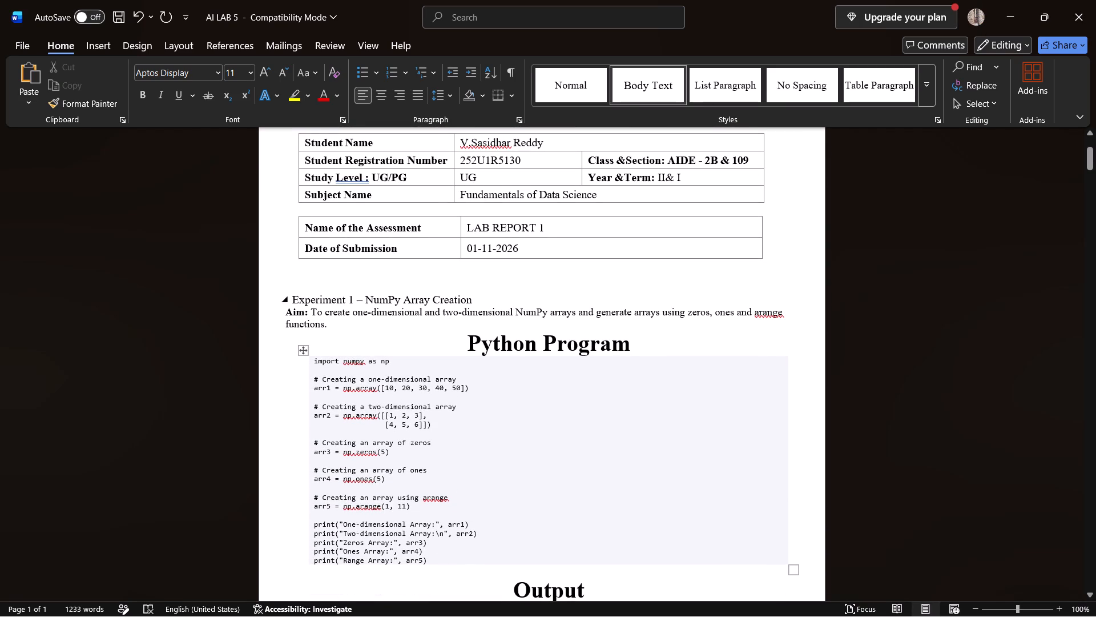
drag(293, 290, 304, 534)
scroll(307, 482, up, 1)
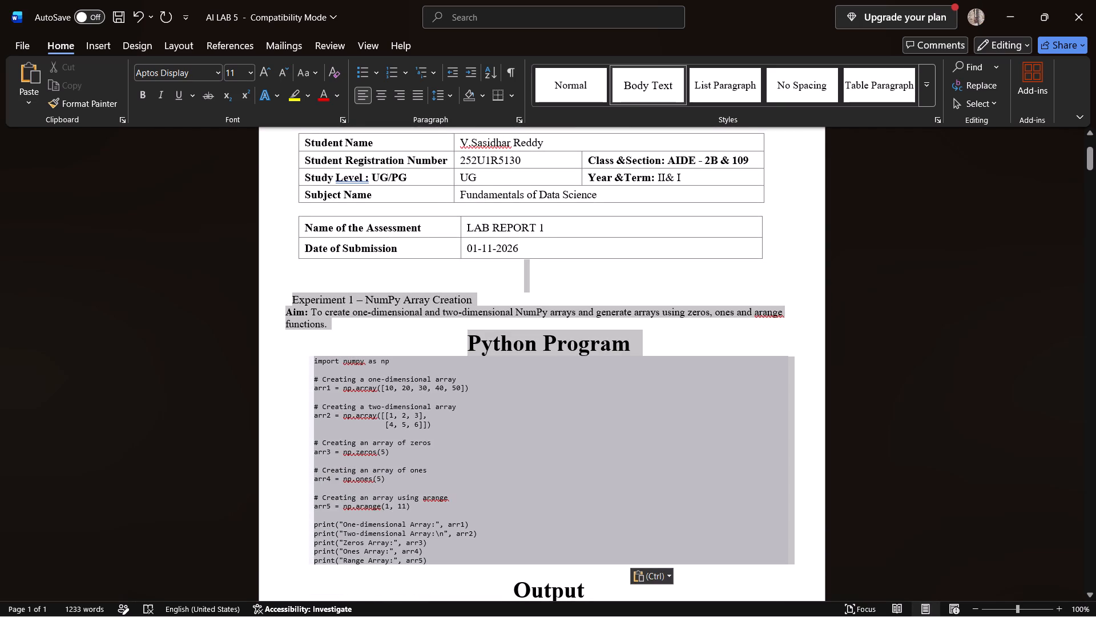
scroll(304, 534, up, 1)
drag(304, 534, 312, 610)
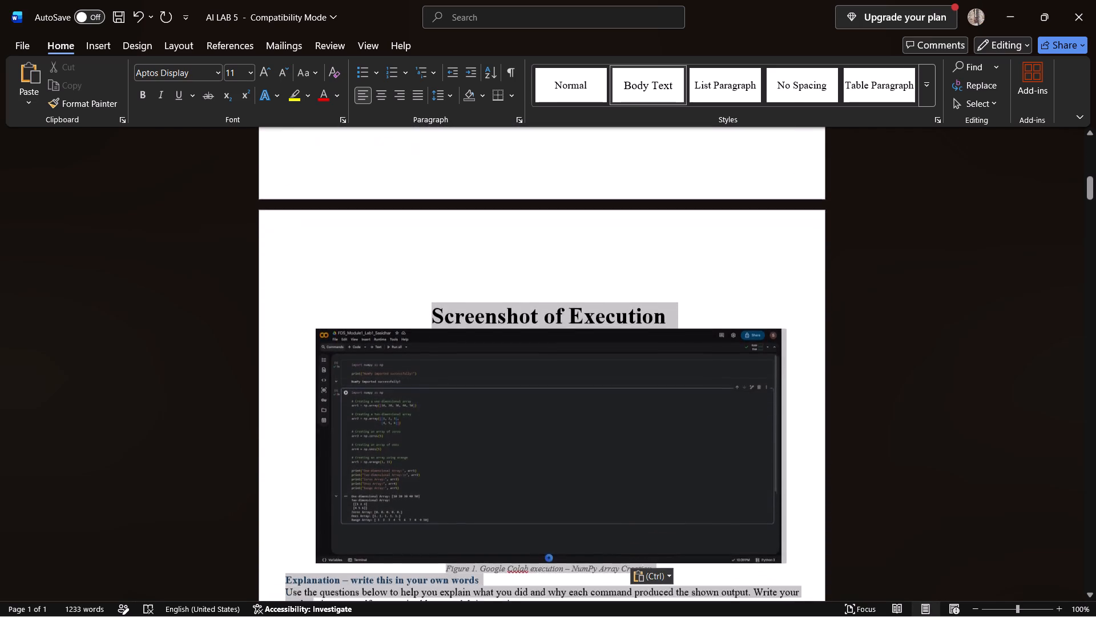
drag(312, 610, 286, 440)
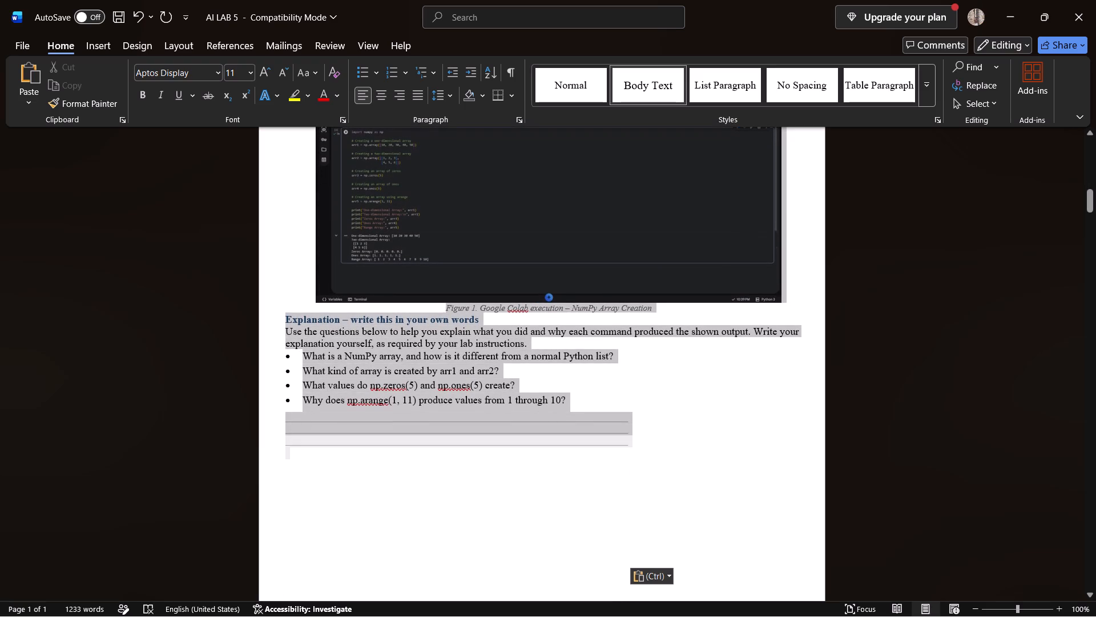
drag(286, 440, 294, 451)
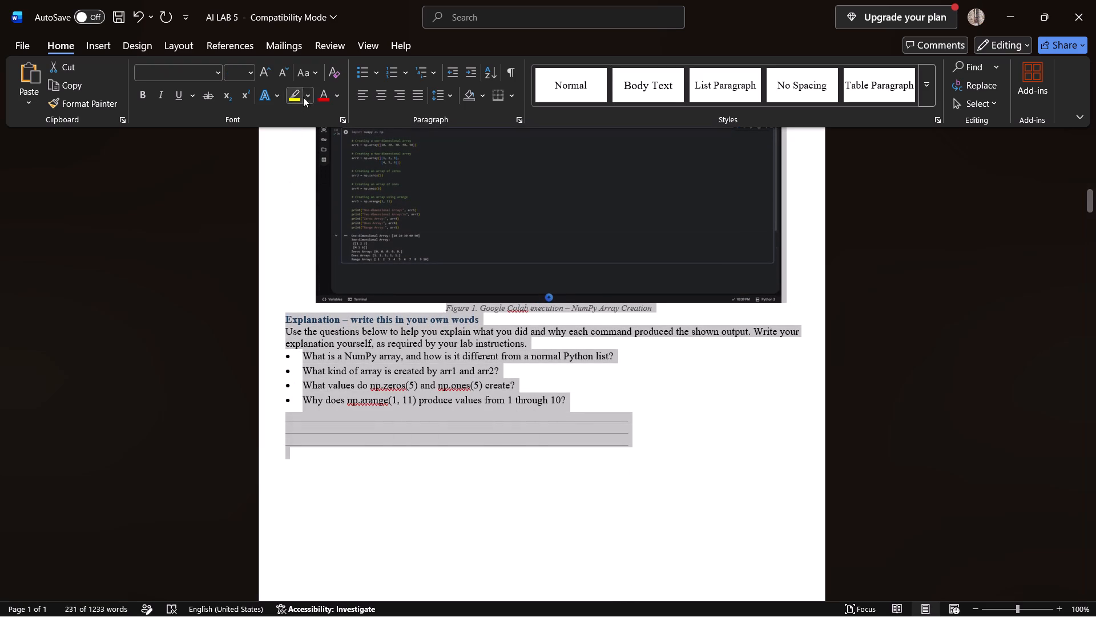
click(362, 91)
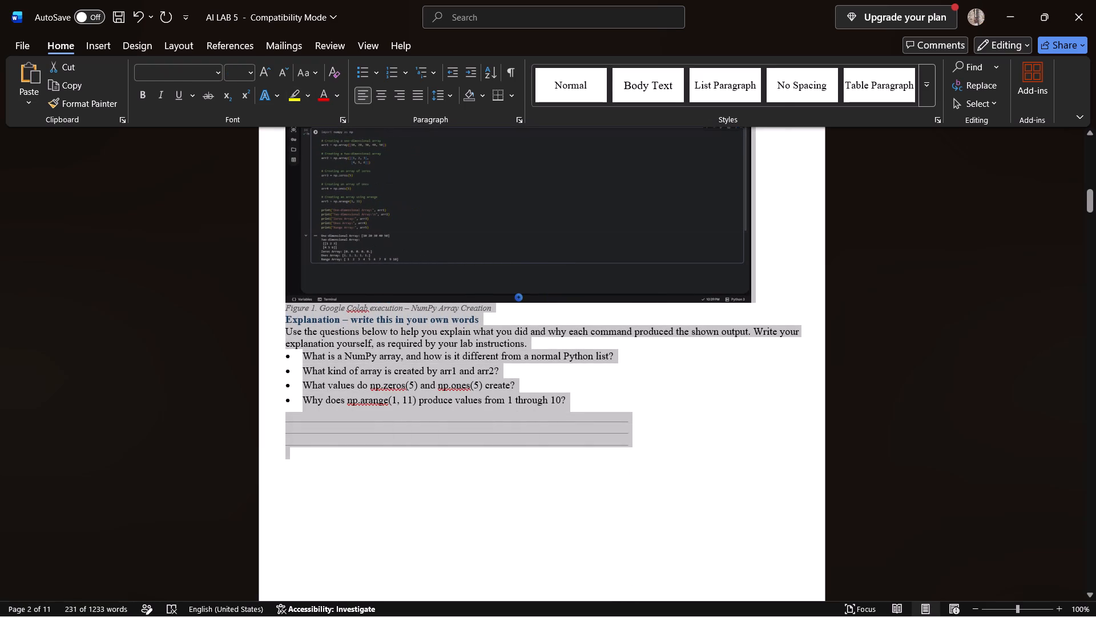
scroll(422, 314, up, 5)
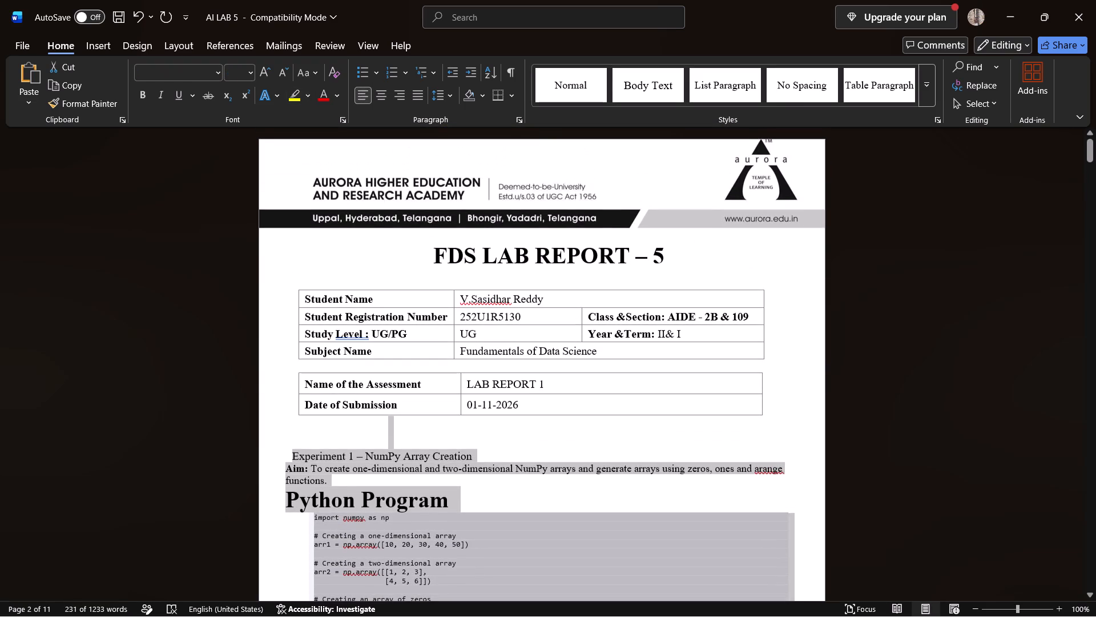
click(457, 480)
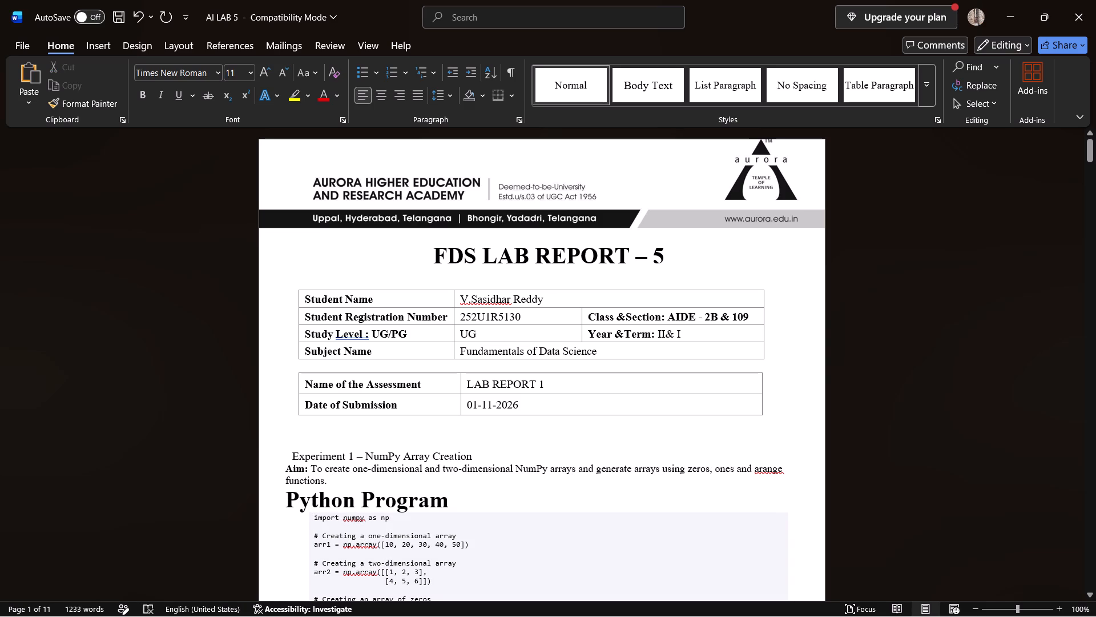
Add a blank line below the Experiment 1 – NumPy Array Creation heading and set the heading's font size to 14.
click(482, 459)
key(Return)
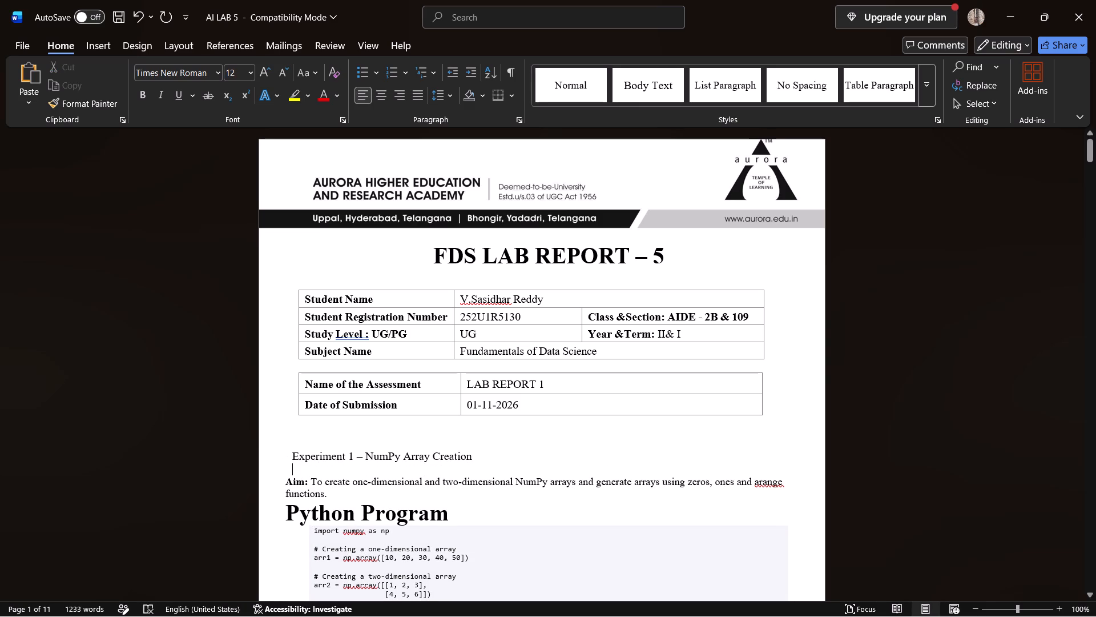
drag(344, 467, 287, 439)
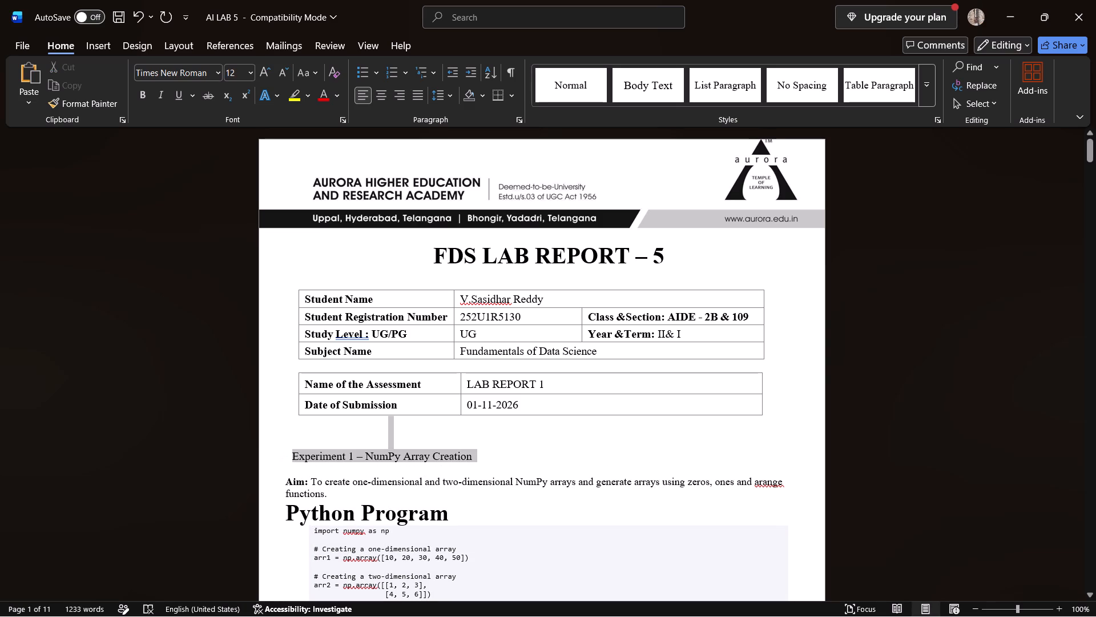
drag(287, 439, 292, 459)
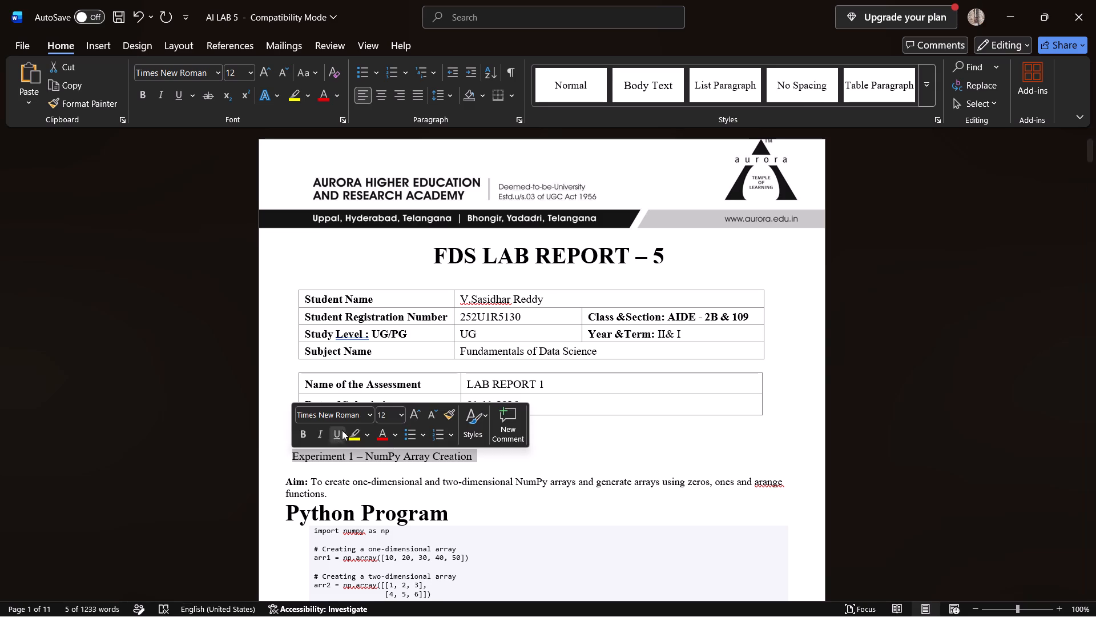
click(404, 415)
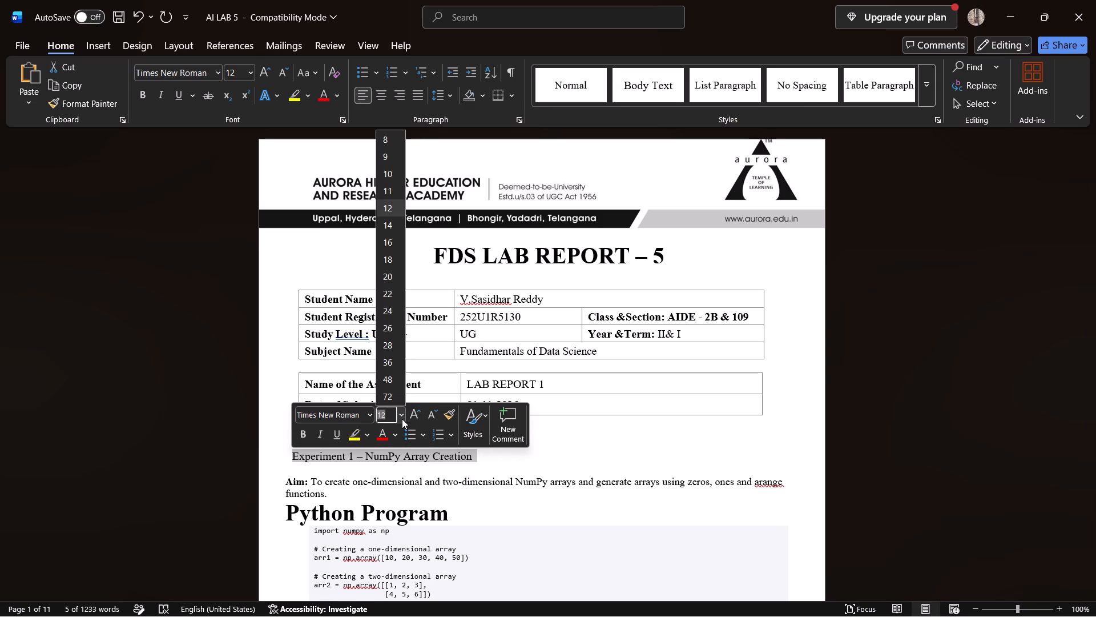
click(390, 221)
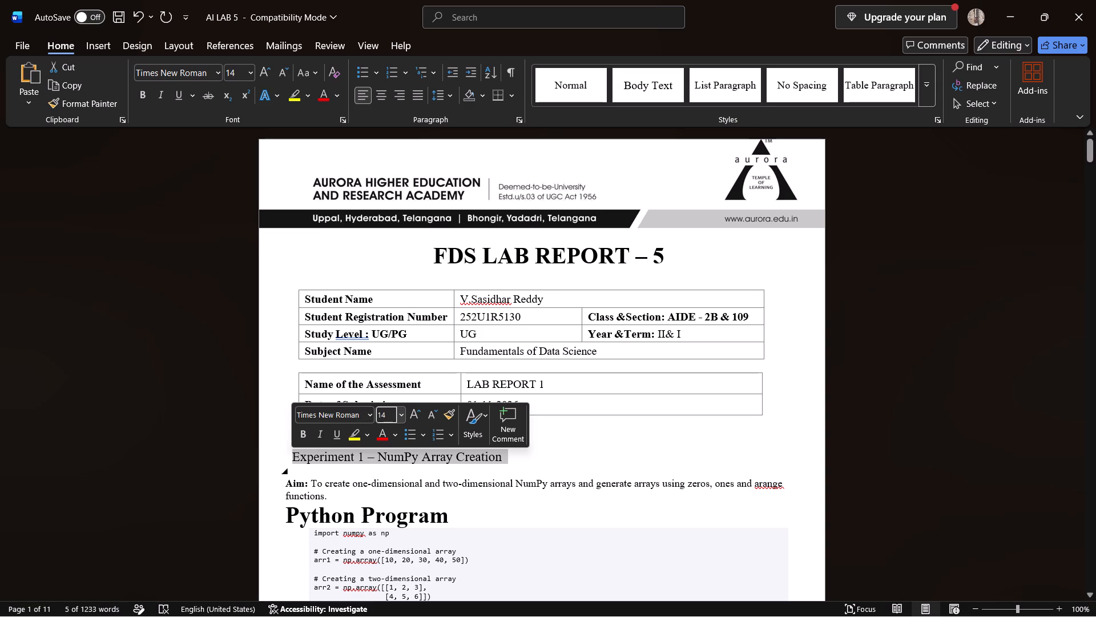
Indent Experiment 1's Aim paragraph to line up with the heading above and set its font size to 12.
drag(332, 497, 281, 478)
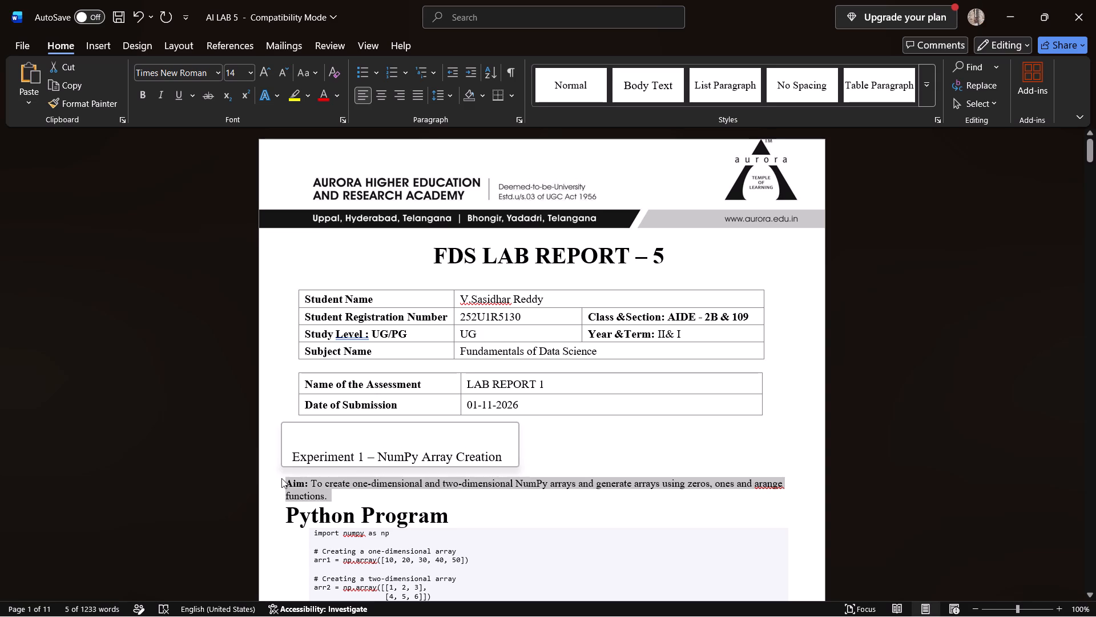
key(Tab)
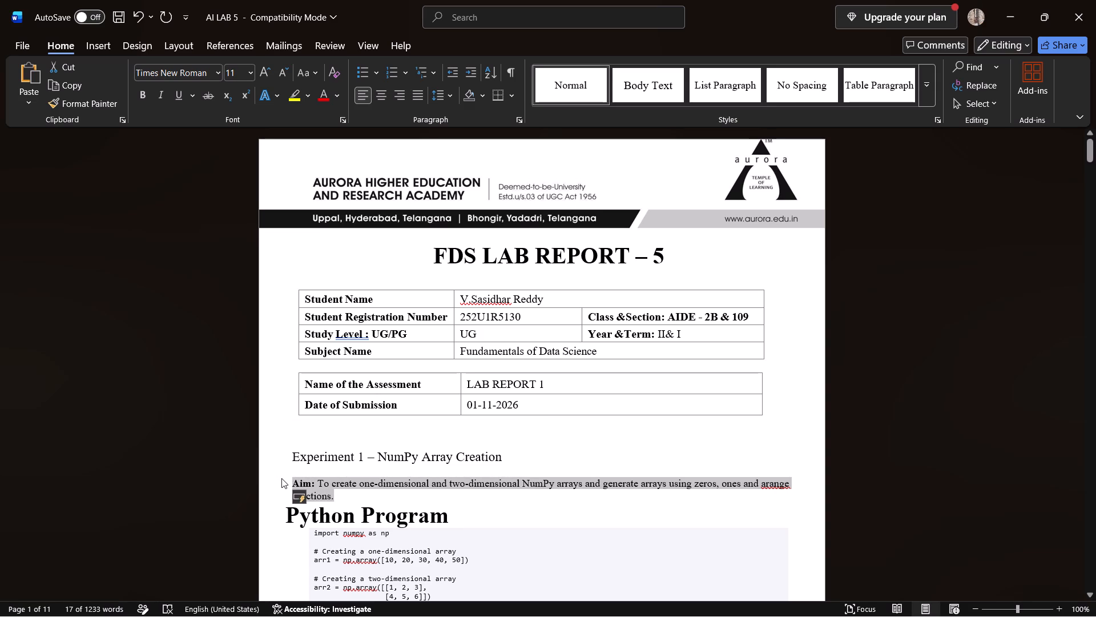
right_click(313, 486)
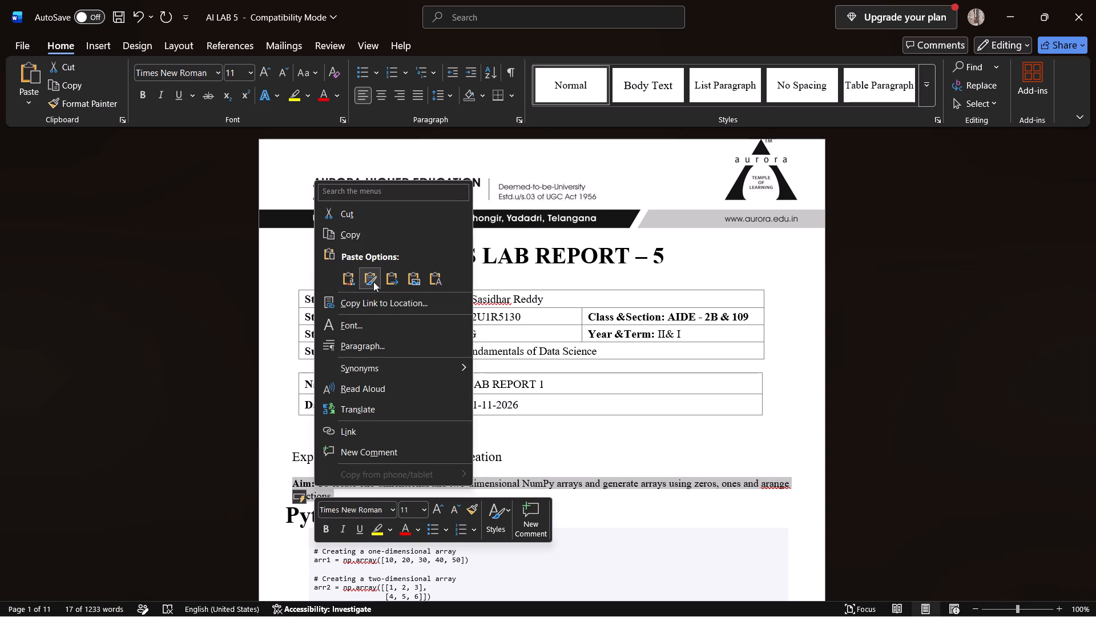
click(422, 506)
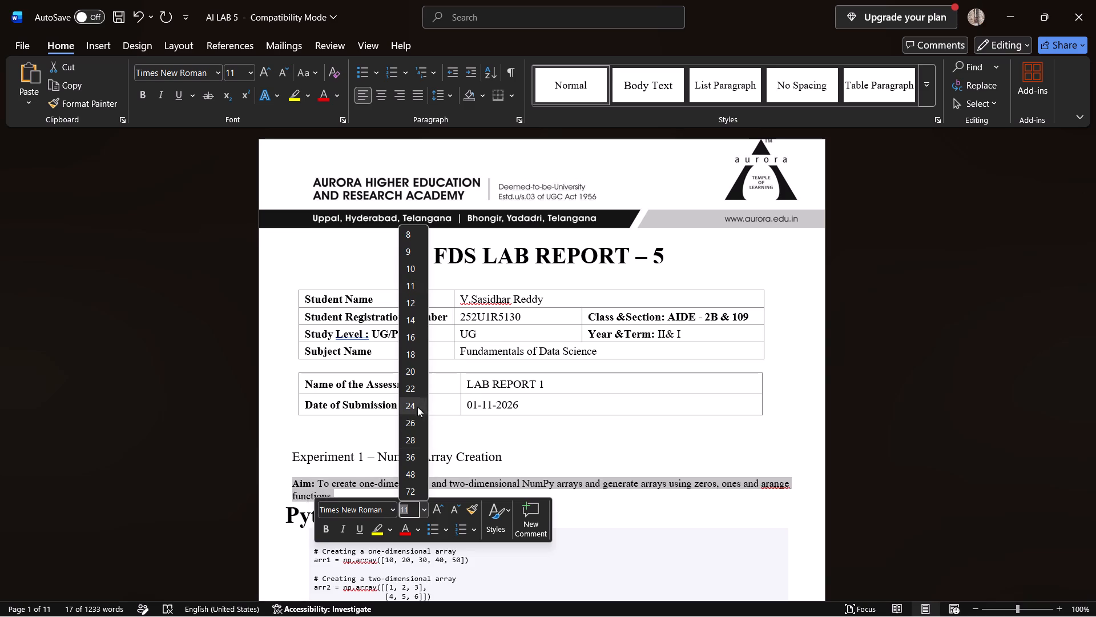
click(410, 301)
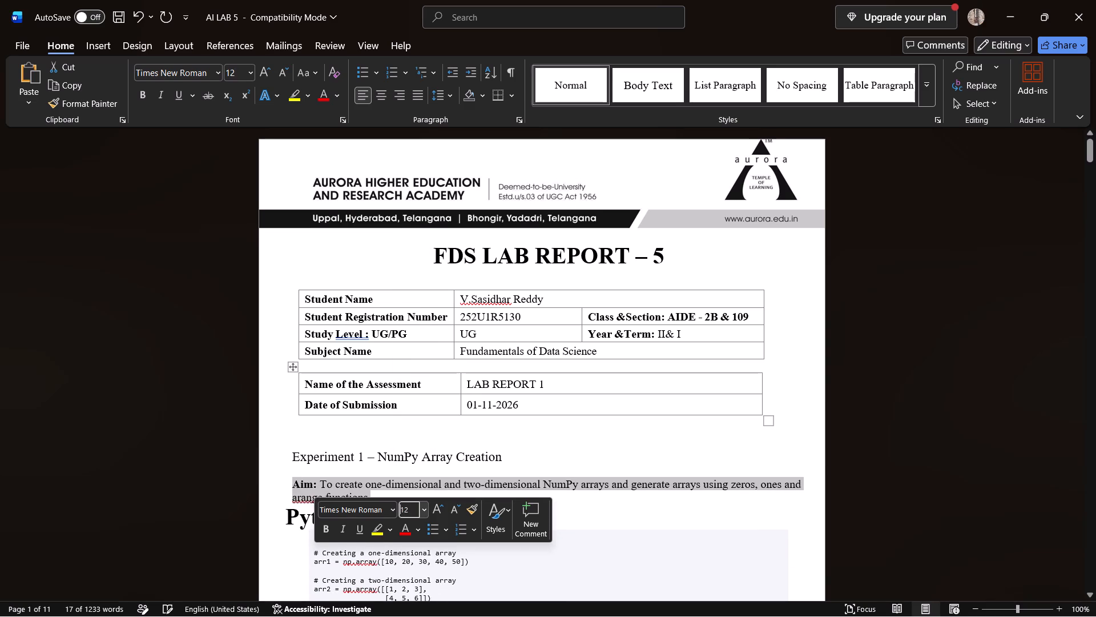
Insert a blank line between the Aim paragraph and the Python Program heading.
scroll(500, 444, down, 1)
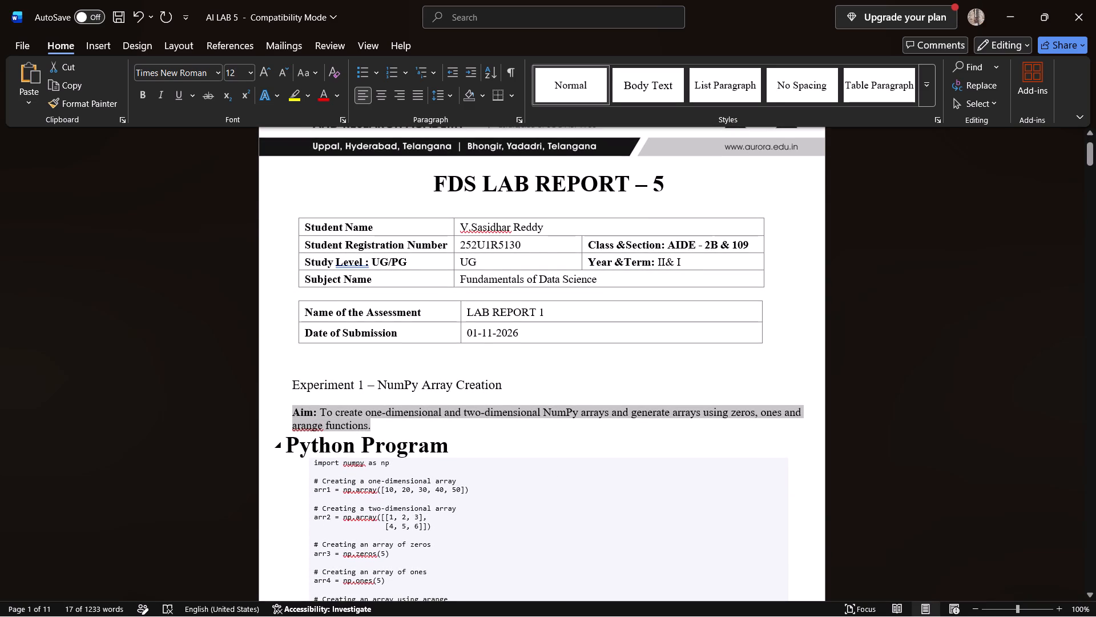
click(399, 437)
click(386, 420)
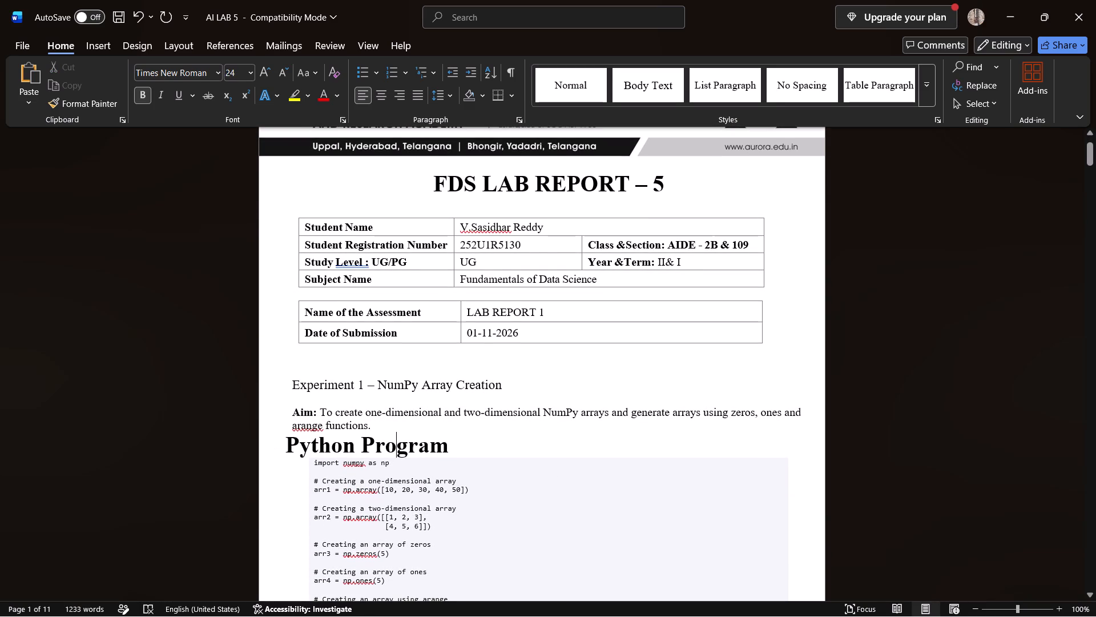
key(Return)
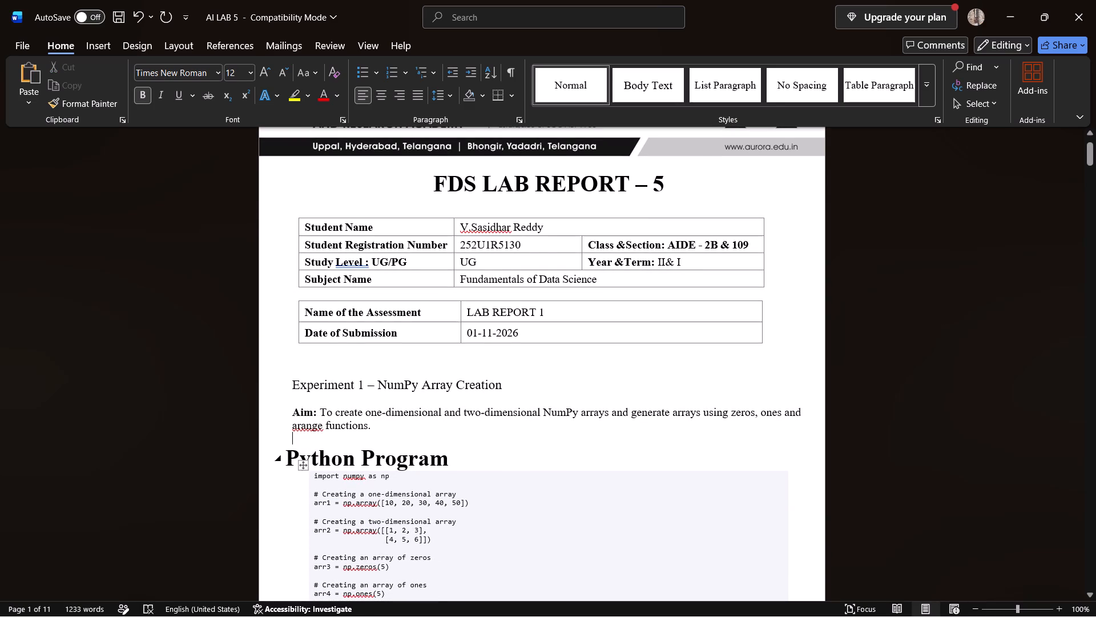
Set the Python Program heading's font size to 14 and indent it to line up with the Aim paragraph.
drag(457, 458, 277, 451)
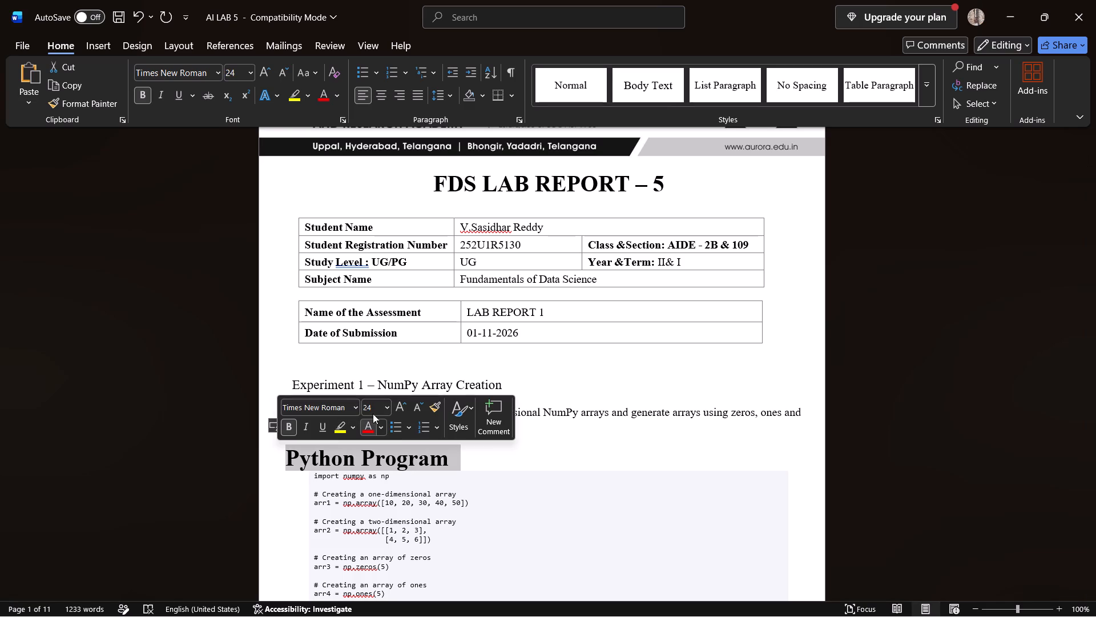
click(385, 411)
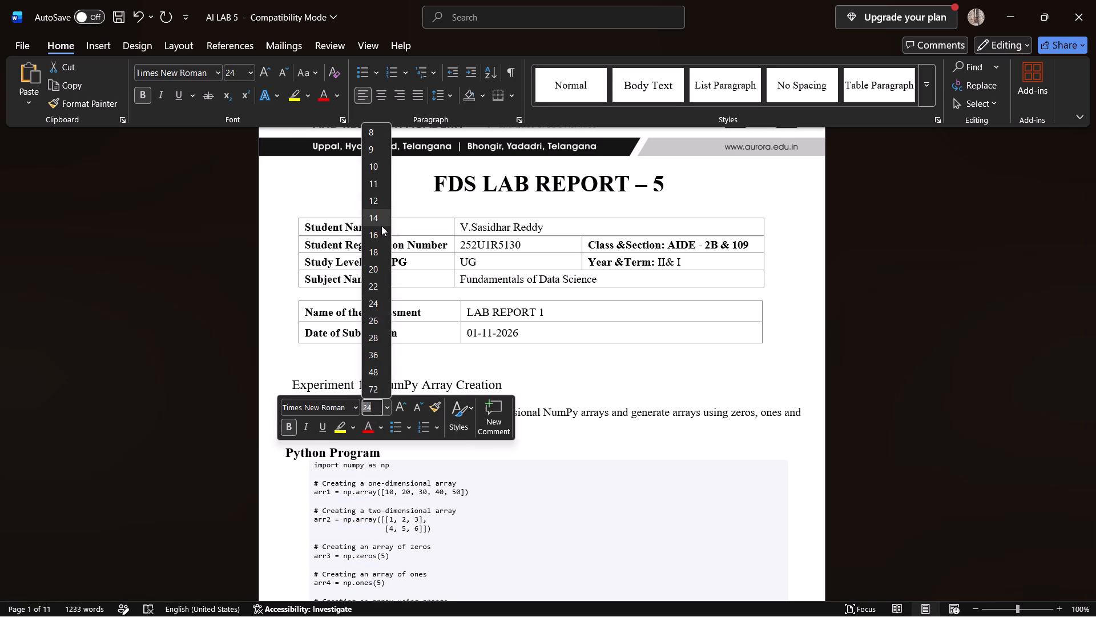
click(381, 226)
click(367, 463)
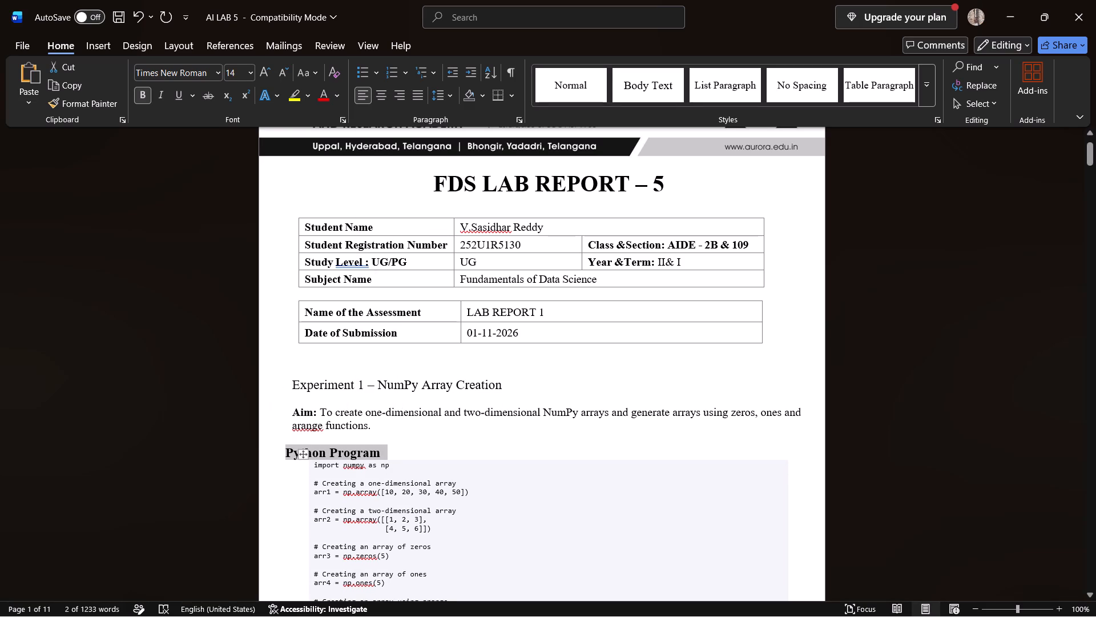
click(306, 462)
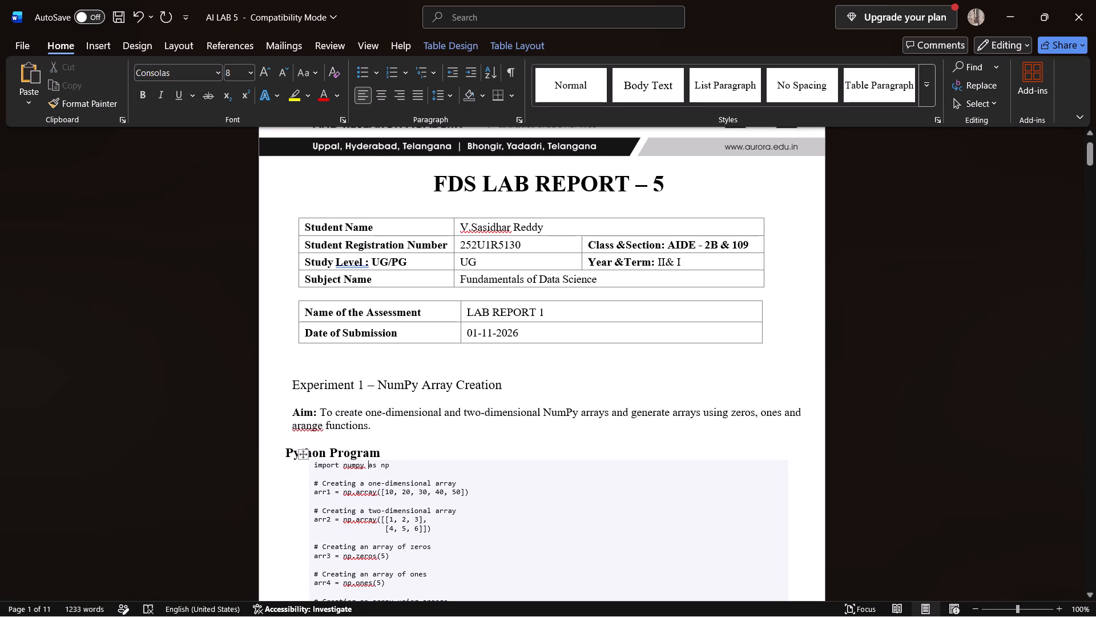
click(289, 455)
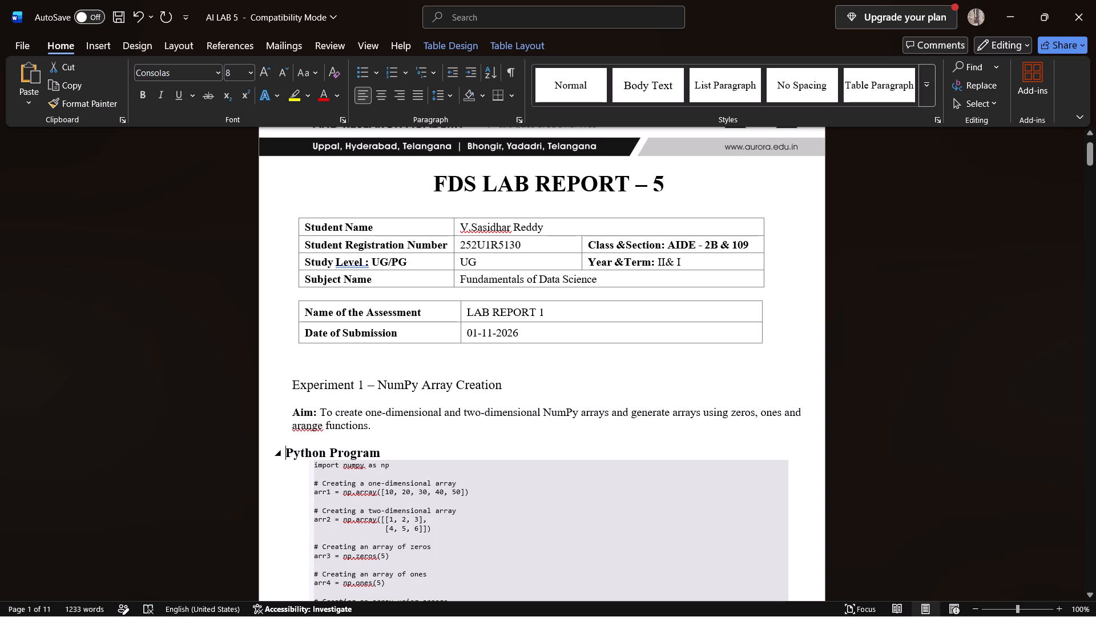
key(Tab)
Move Experiment 1's Python code table leftward so it sits close to the page's left text margin.
click(390, 509)
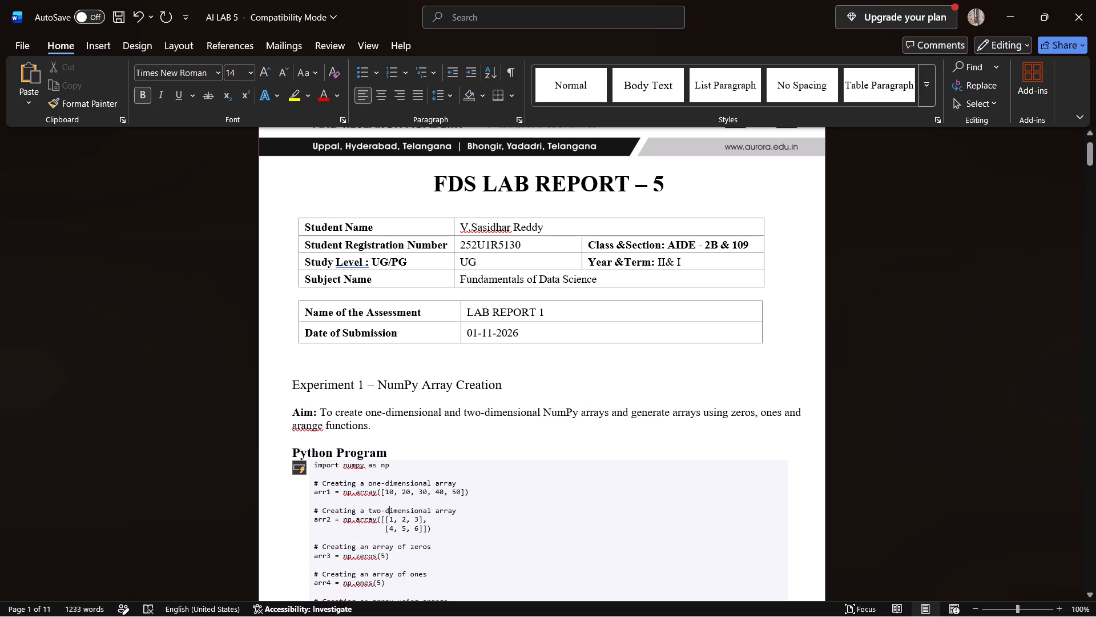
drag(299, 456, 288, 456)
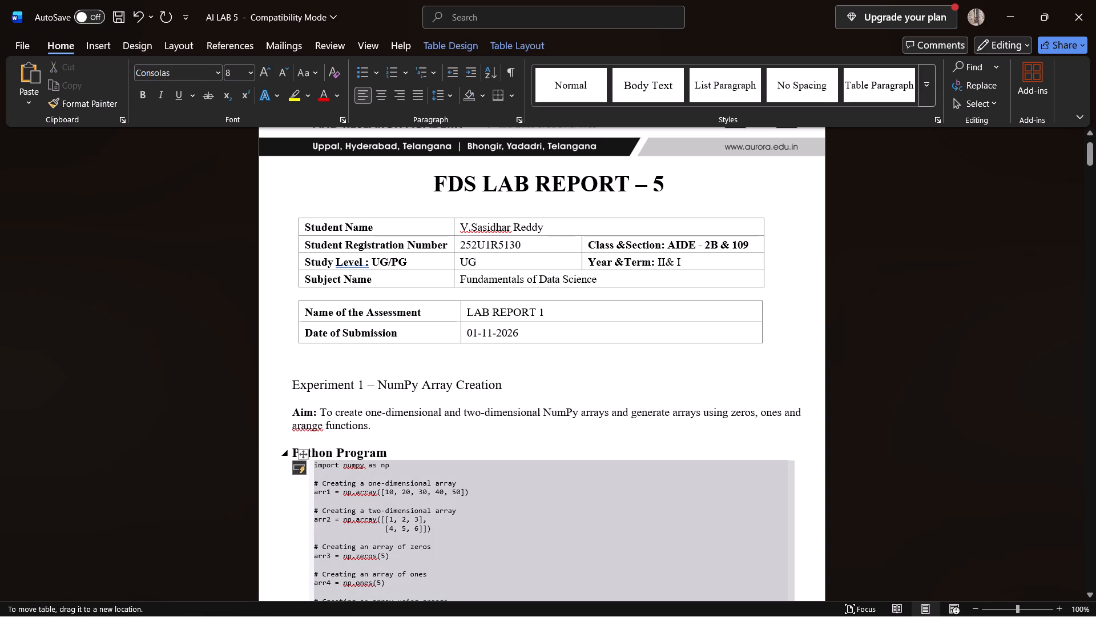
drag(288, 456, 280, 456)
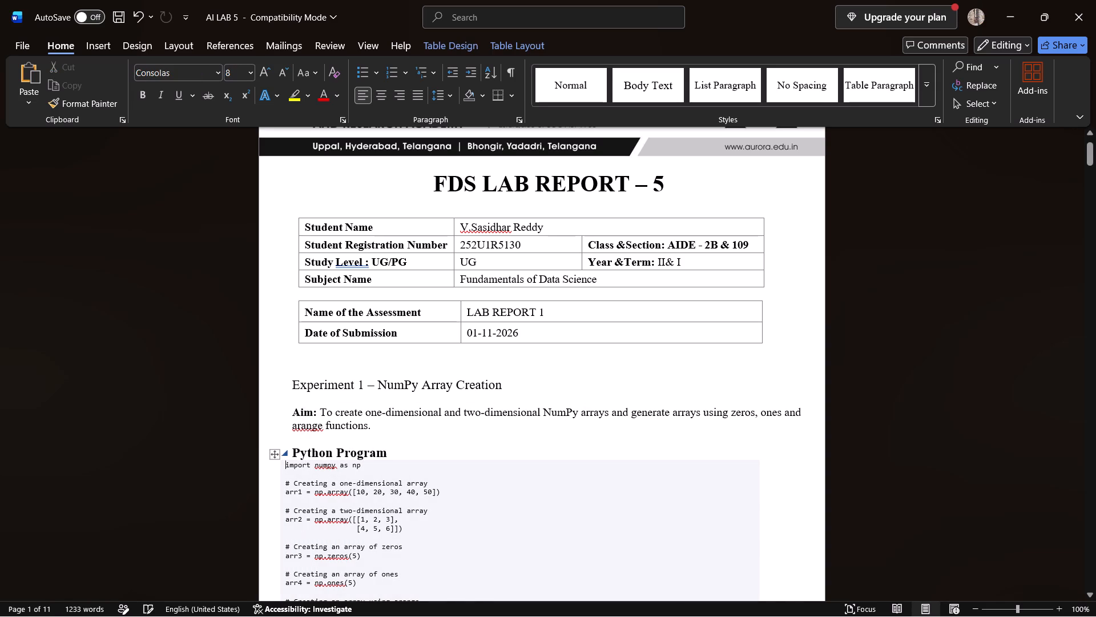
scroll(337, 474, down, 1)
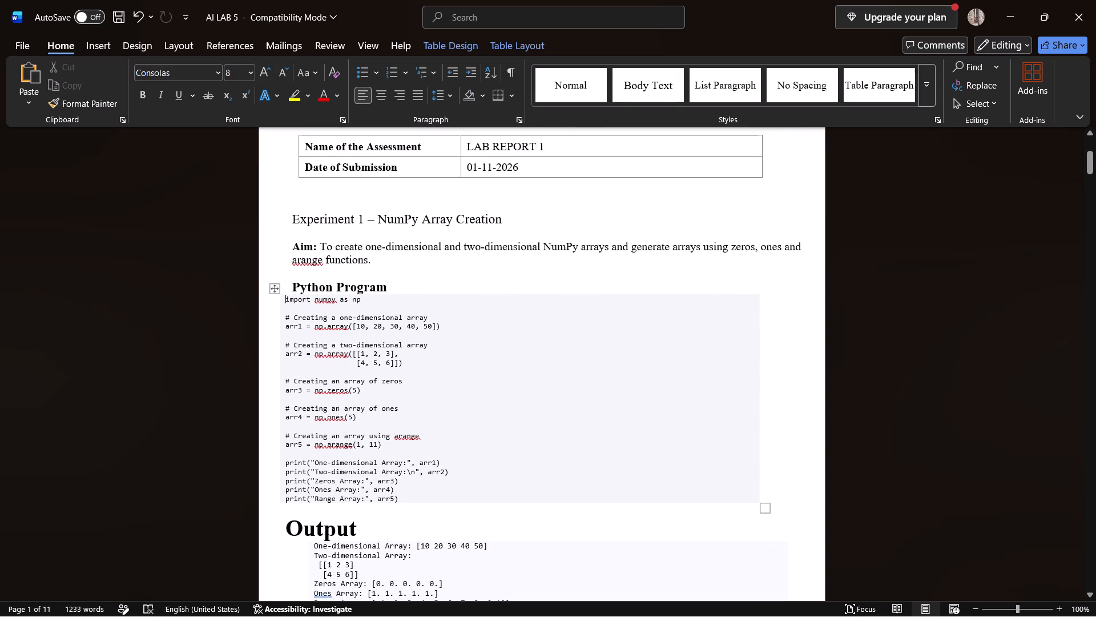
Set the font size of Experiment 1's Output heading to 14.
scroll(509, 483, down, 1)
drag(360, 394, 312, 388)
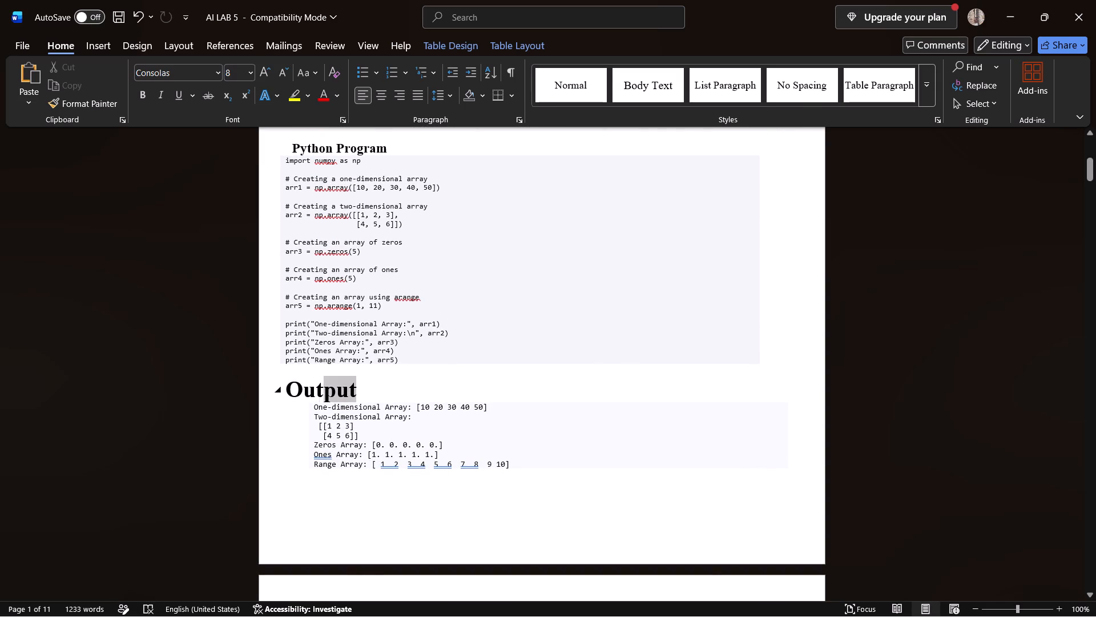
drag(312, 388, 284, 388)
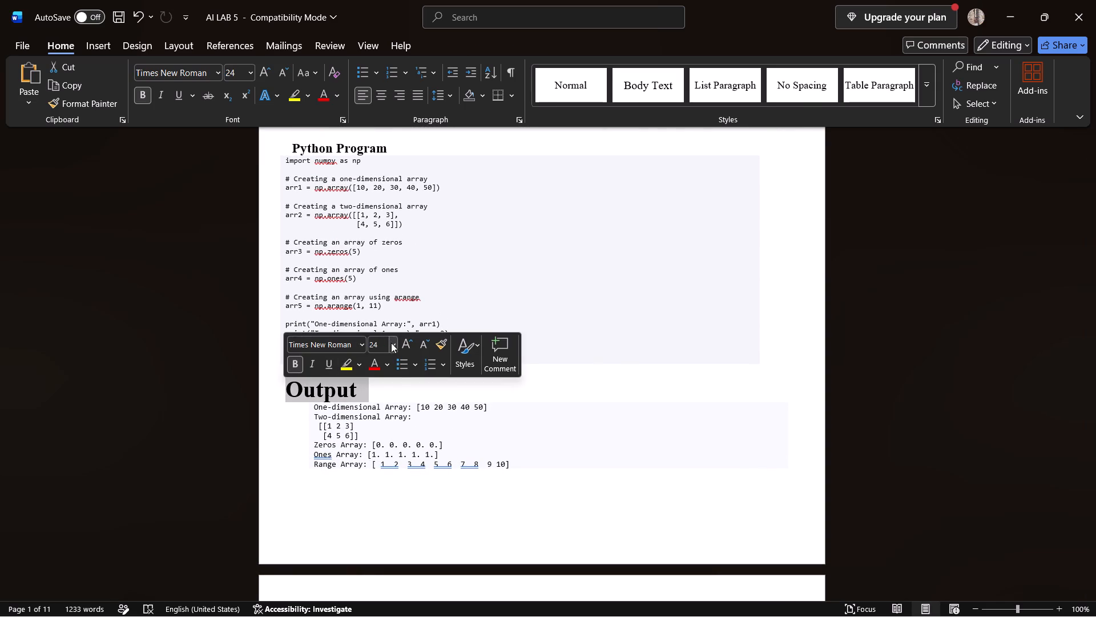
click(391, 343)
click(382, 157)
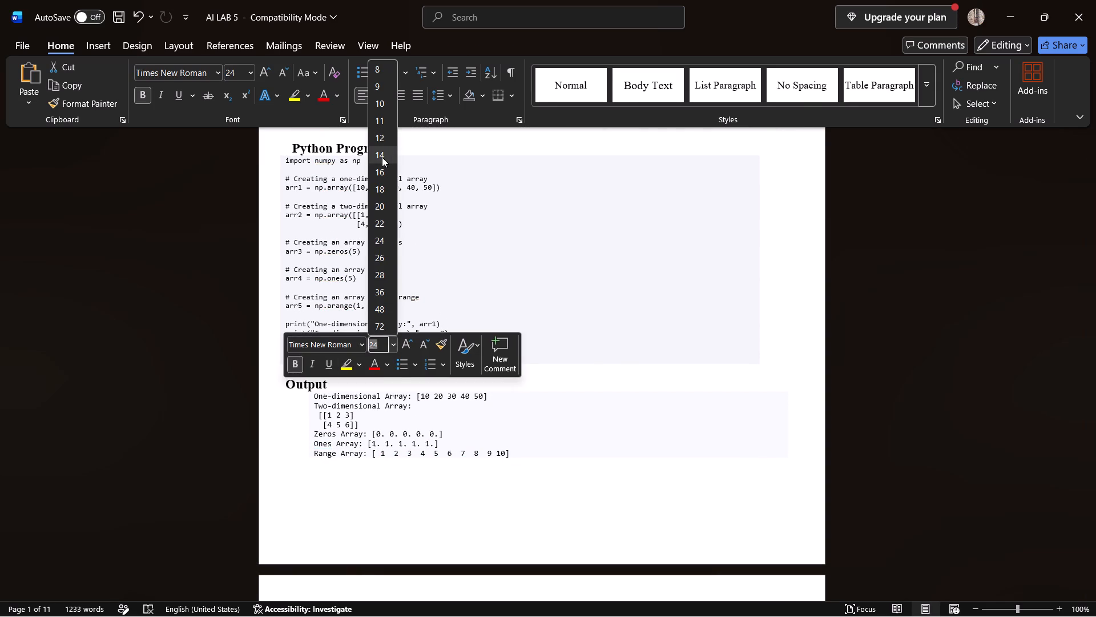
Move Experiment 1's output table leftward so it lines up with the Python code table above.
click(369, 392)
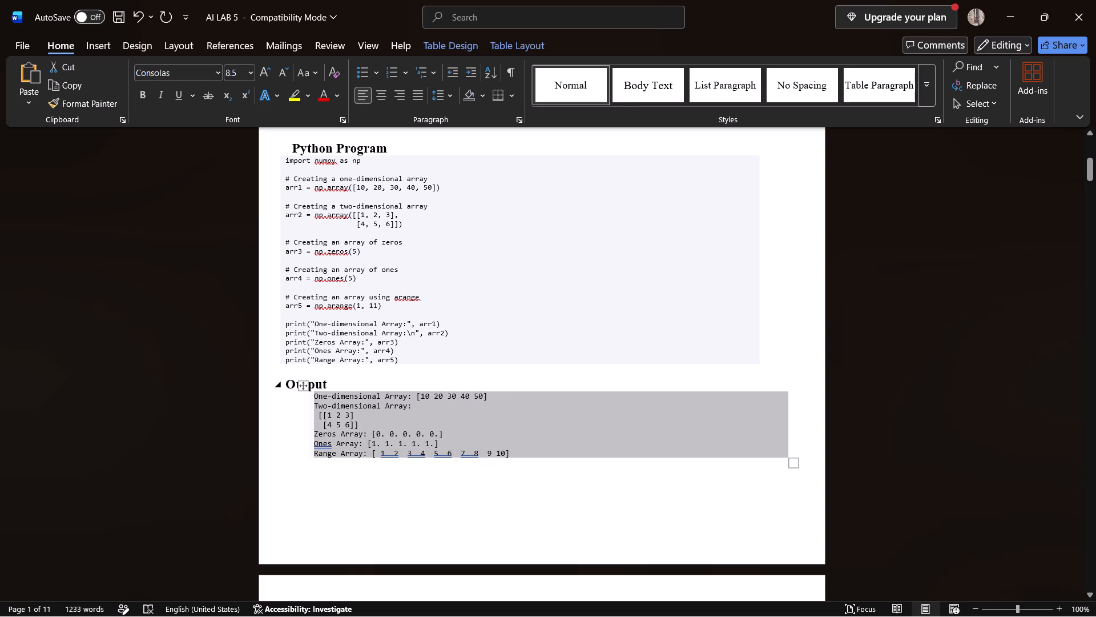
drag(305, 387, 279, 390)
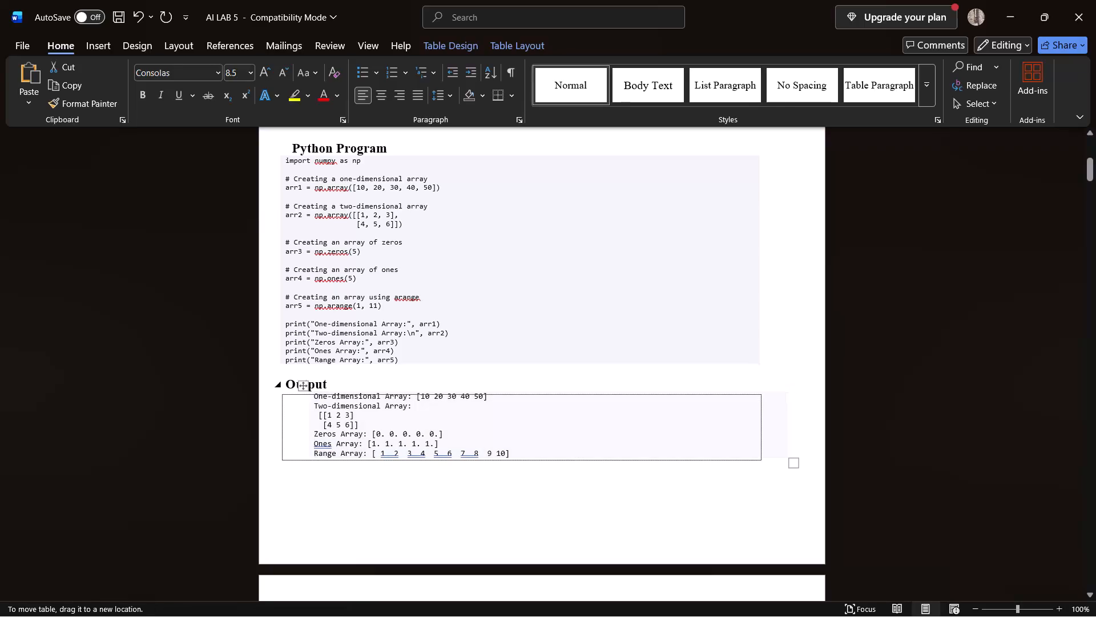
drag(279, 390, 279, 390)
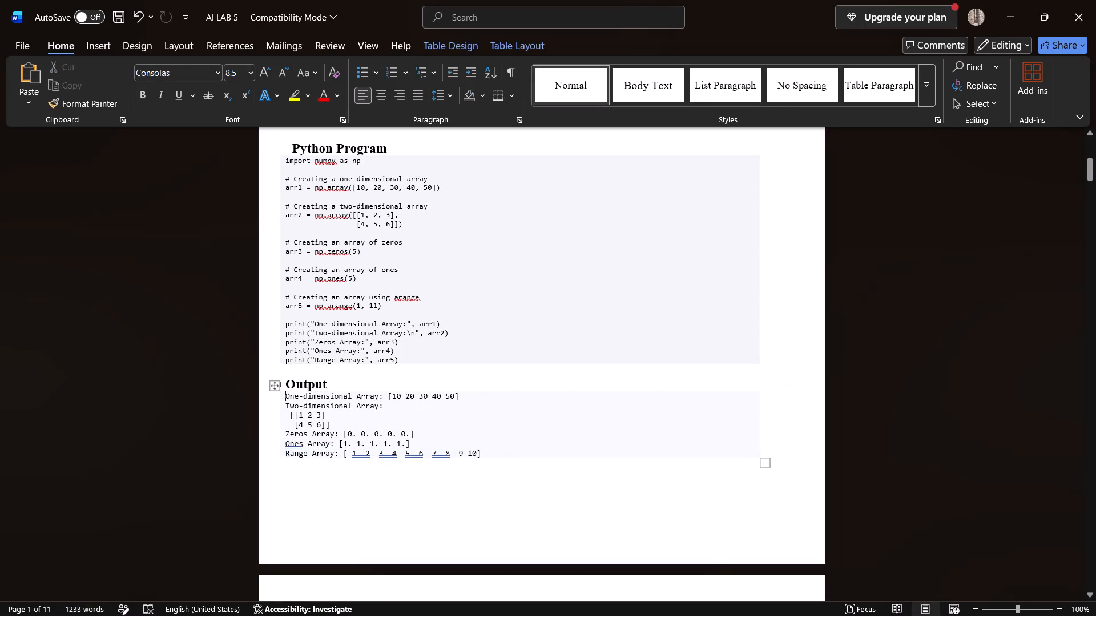
Insert a blank line below Experiment 1's Output heading and another below its Python Program heading.
click(354, 382)
key(Return)
scroll(354, 382, up, 1)
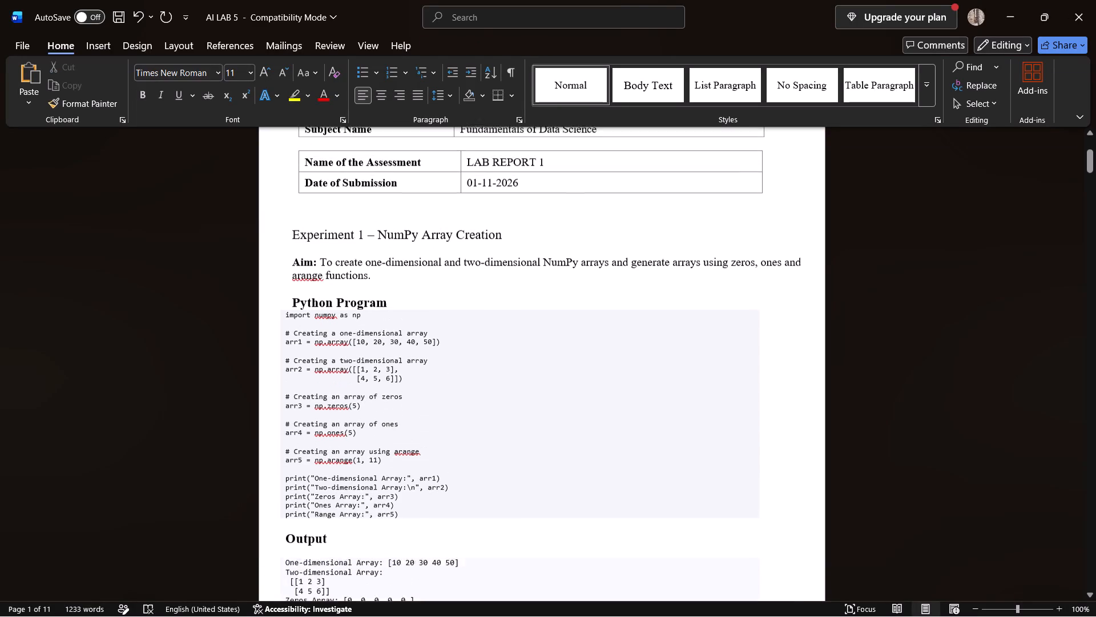
scroll(354, 382, up, 1)
click(403, 314)
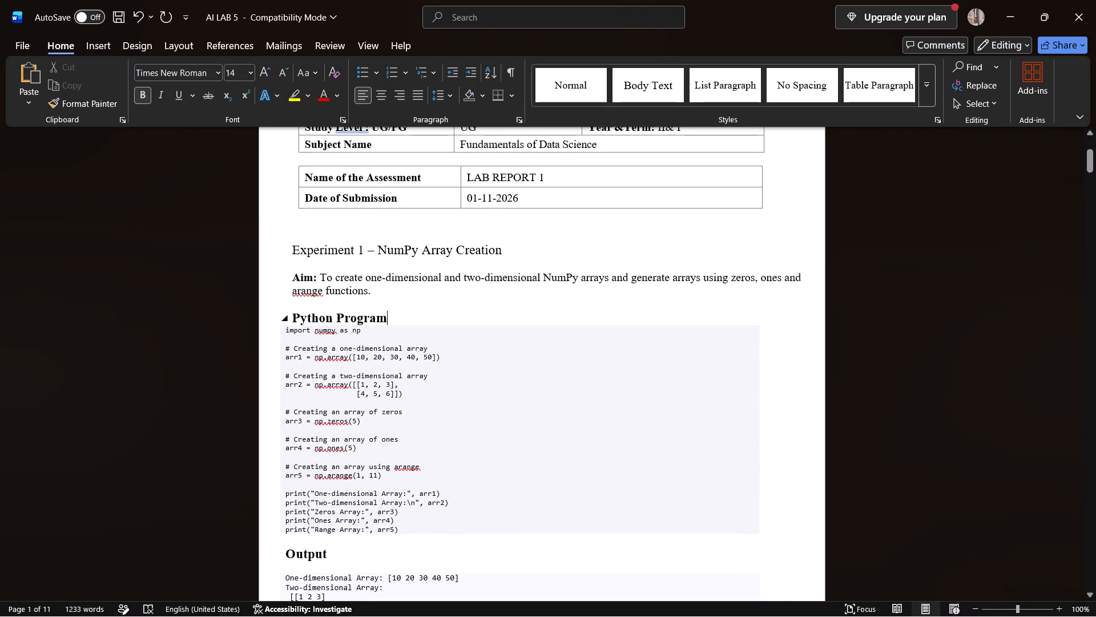
key(Return)
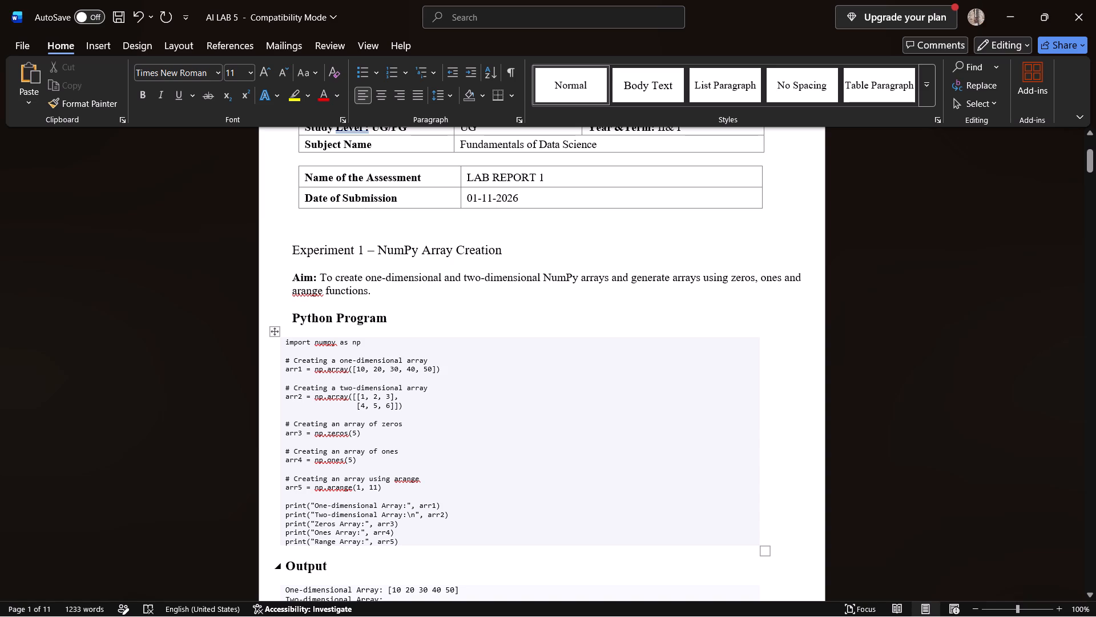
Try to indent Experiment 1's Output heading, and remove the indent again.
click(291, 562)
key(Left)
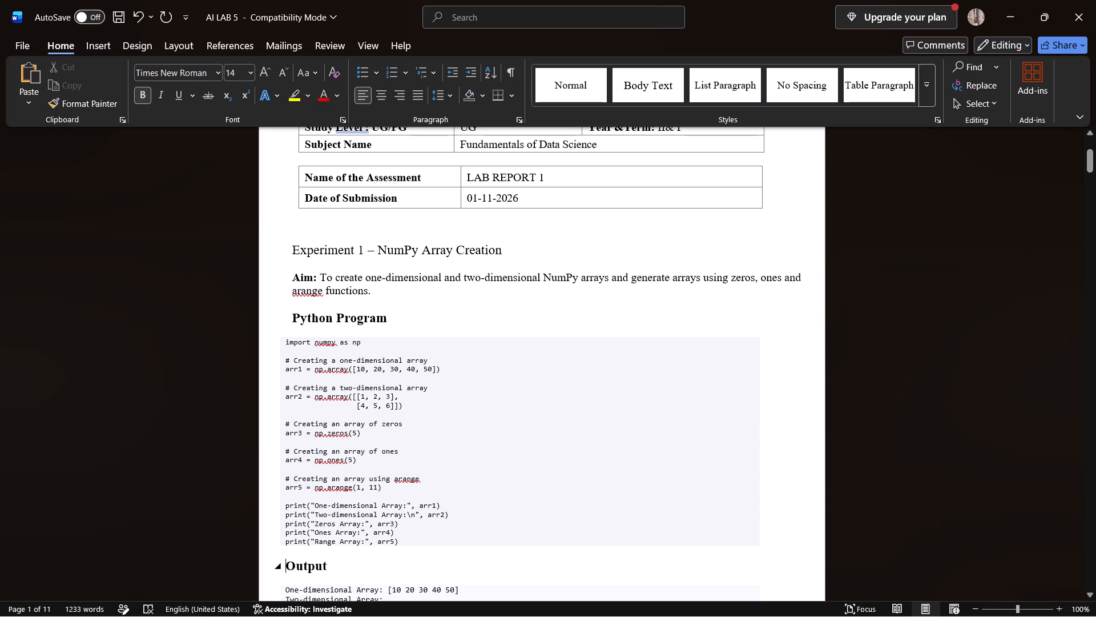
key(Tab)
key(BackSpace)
Set the font size of Experiment 1's Screenshot of Execution heading to 14.
scroll(291, 562, down, 2)
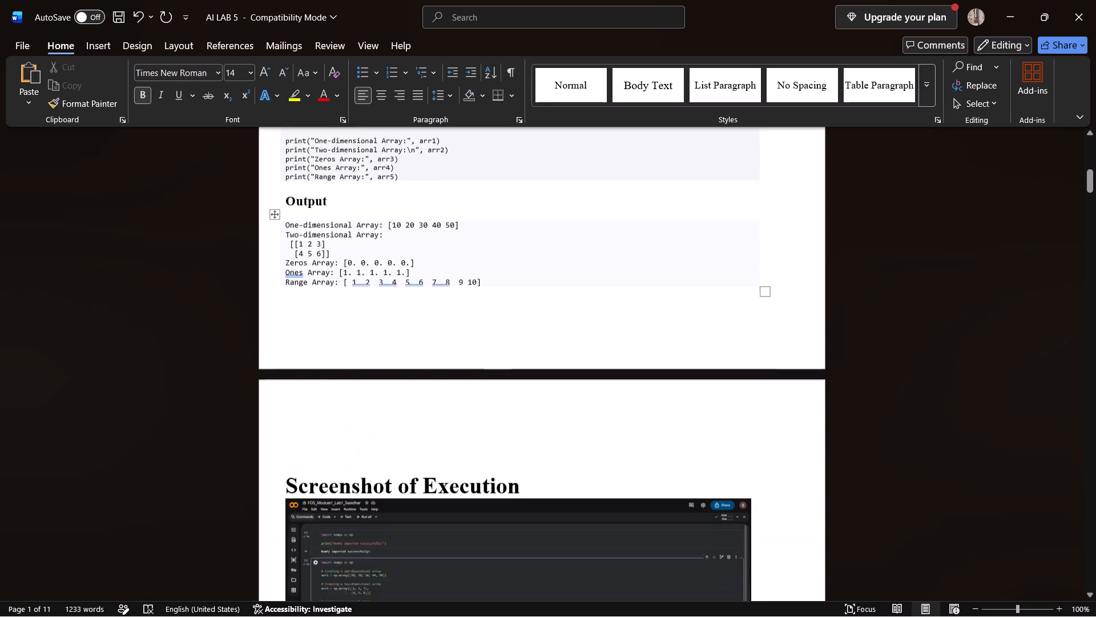
scroll(291, 562, down, 3)
scroll(291, 562, up, 3)
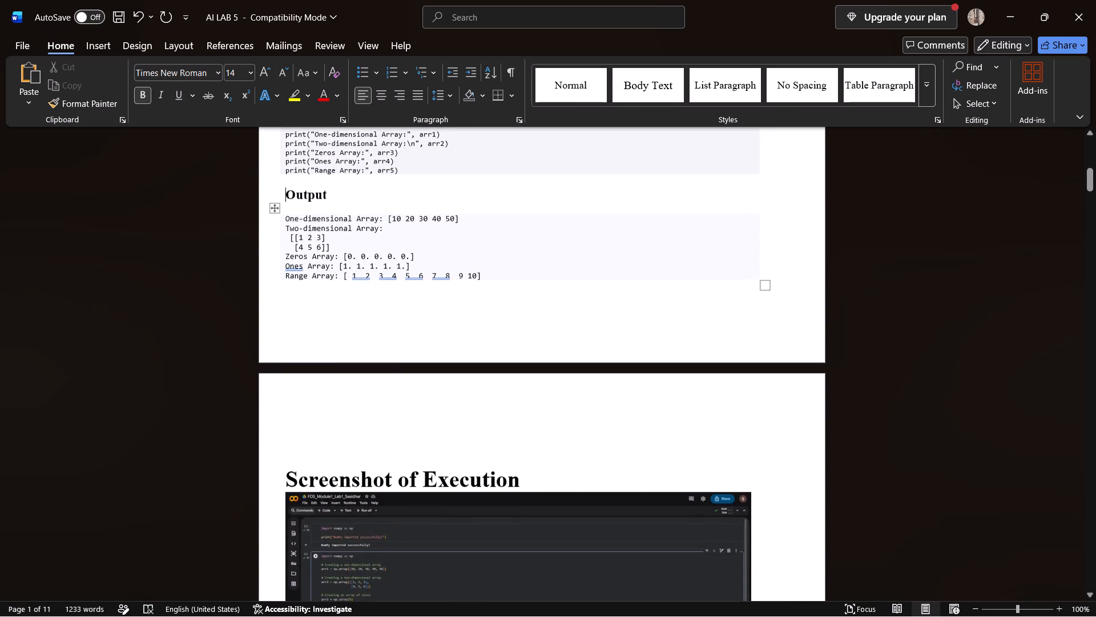
drag(554, 478, 256, 463)
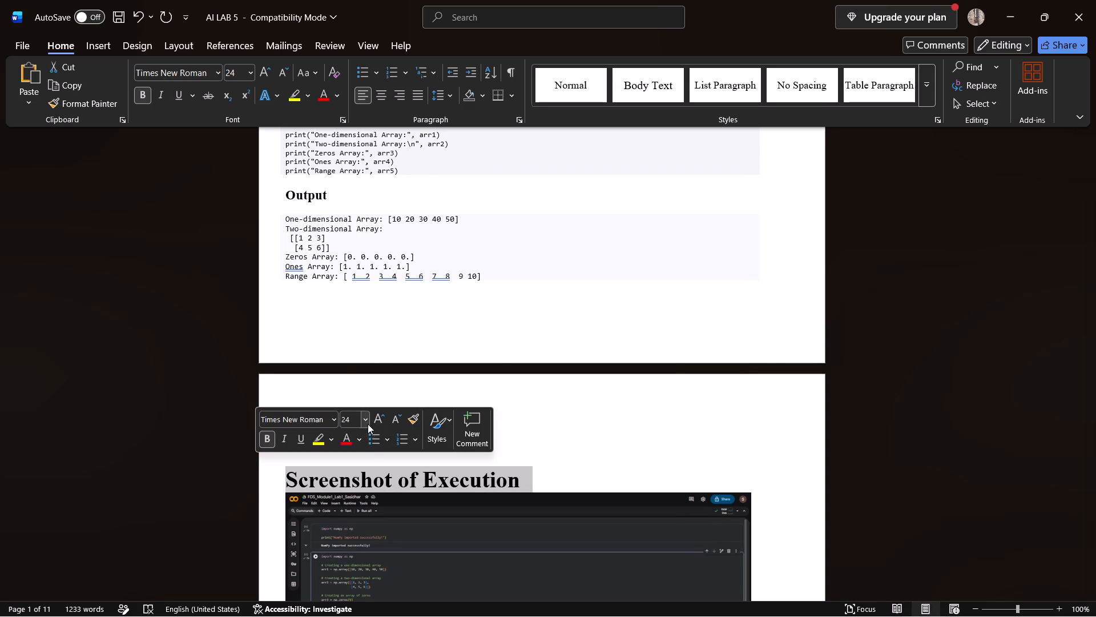
click(368, 420)
click(351, 227)
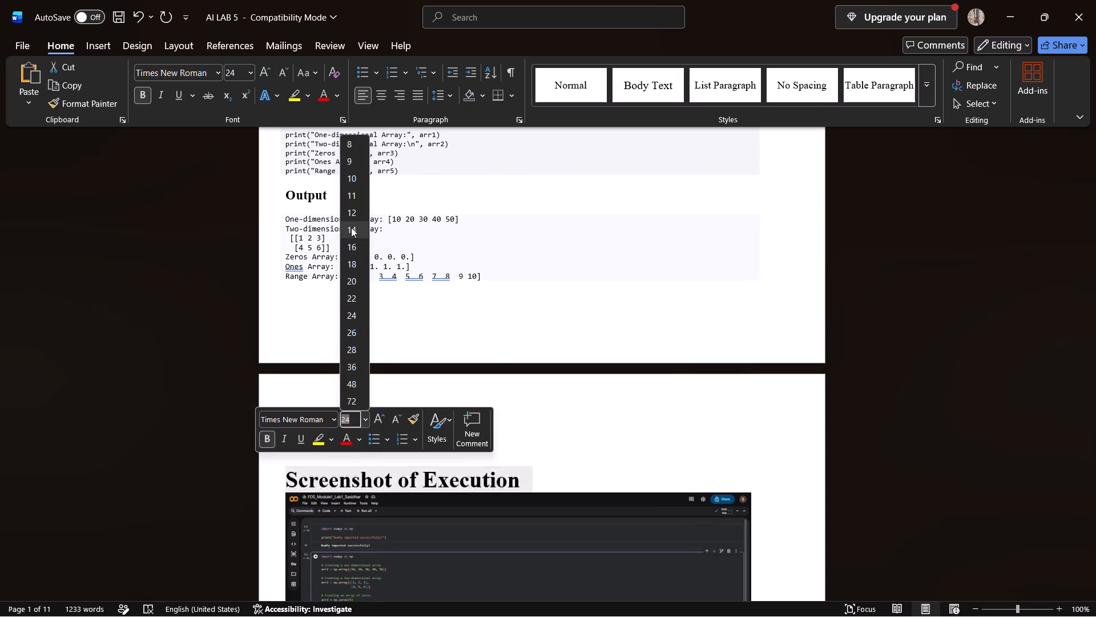
Insert a blank line between the Screenshot of Execution heading and the Colab screenshot.
scroll(514, 386, down, 1)
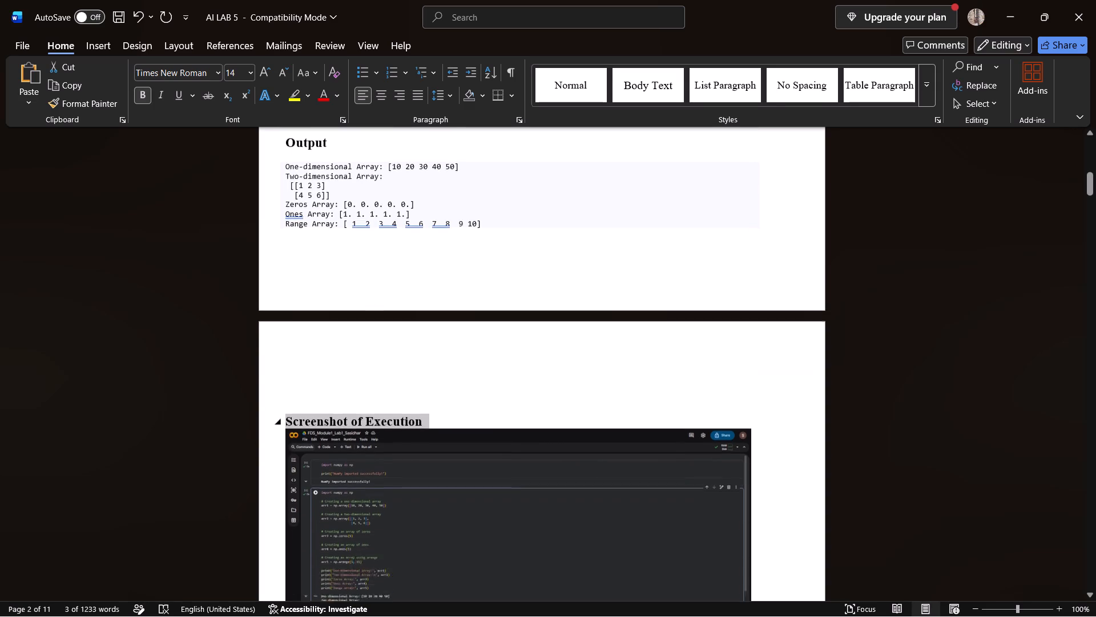
scroll(514, 386, down, 2)
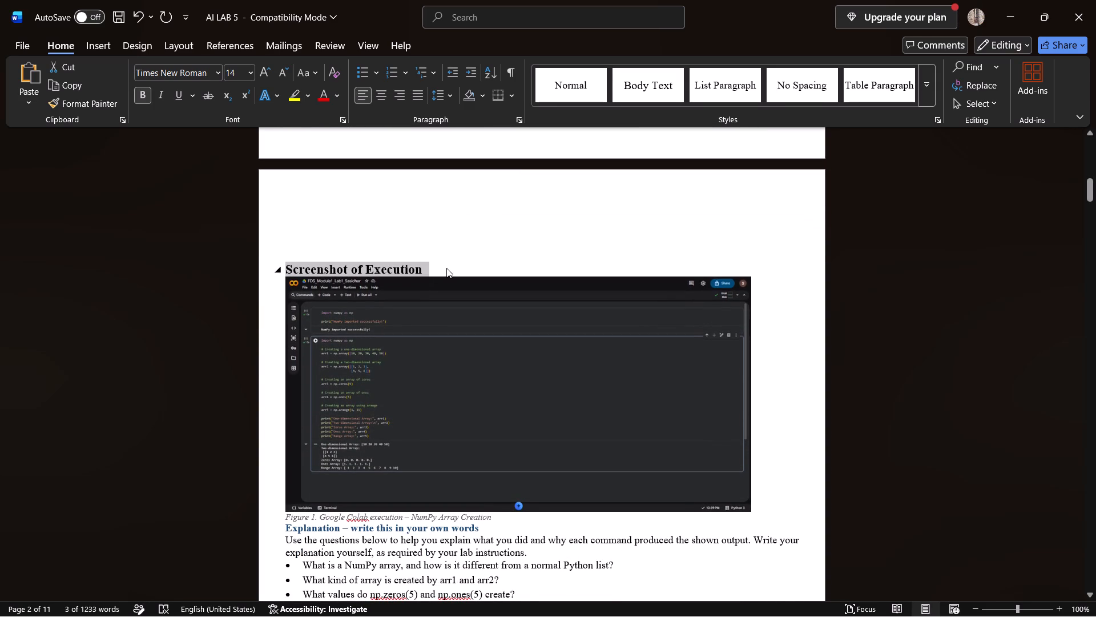
click(446, 268)
key(Return)
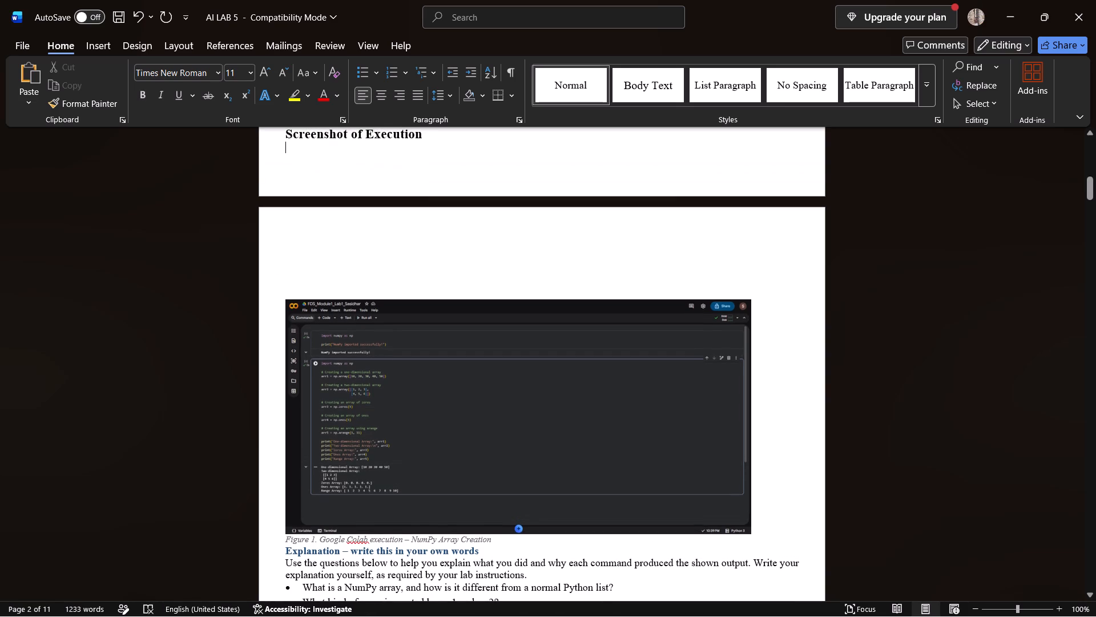
Insert three blank lines above the Screenshot of Execution heading to push it onto the same page as its image.
scroll(446, 268, up, 1)
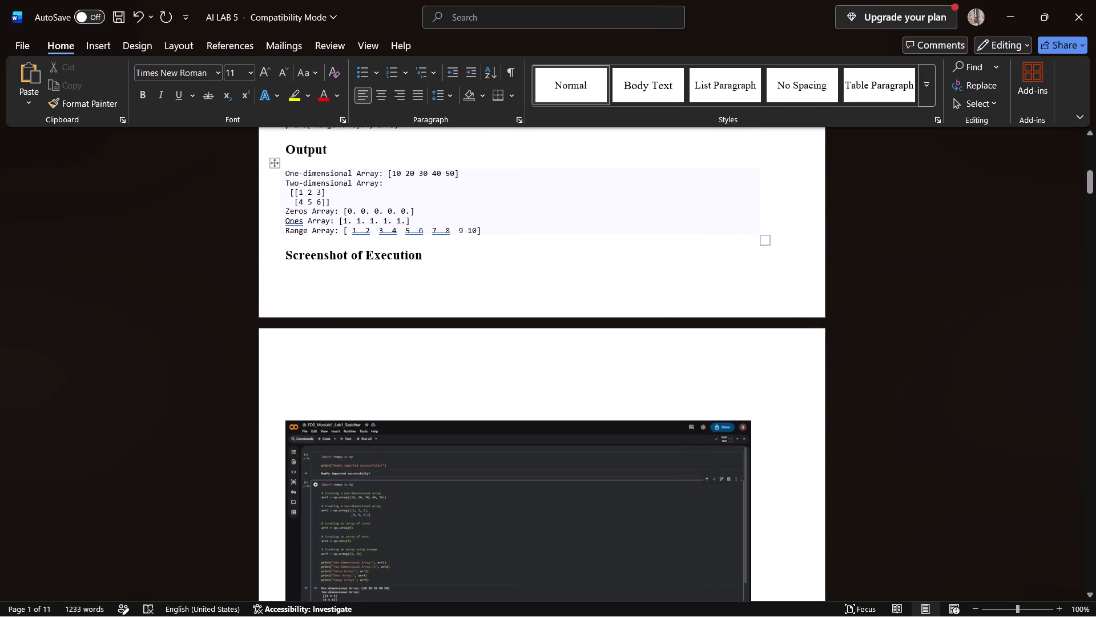
click(327, 247)
key(Return)
key(Return)
key(Return)
scroll(327, 247, down, 1)
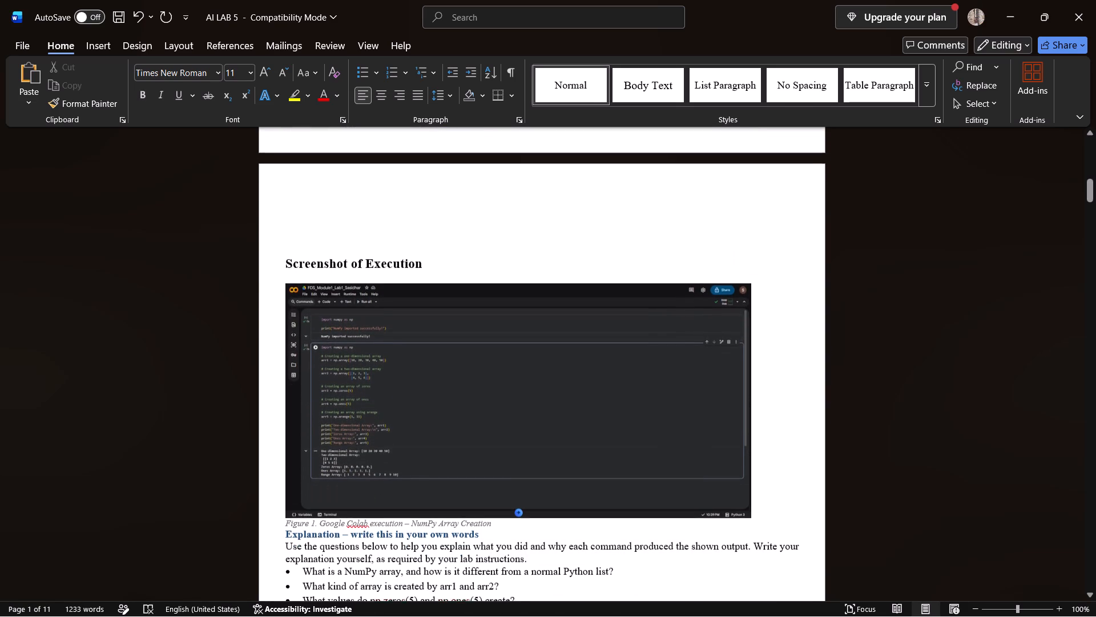
Delete the Figure 1 caption under Experiment 1's screenshot, leaving a blank line before the Explanation heading.
scroll(327, 247, down, 2)
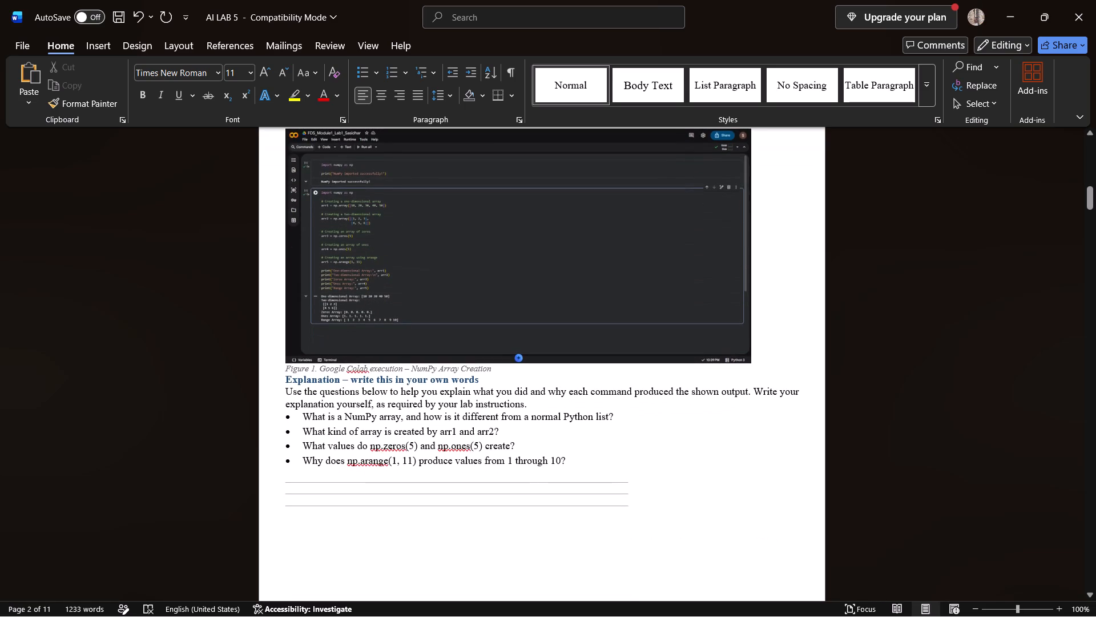
click(765, 359)
key(Return)
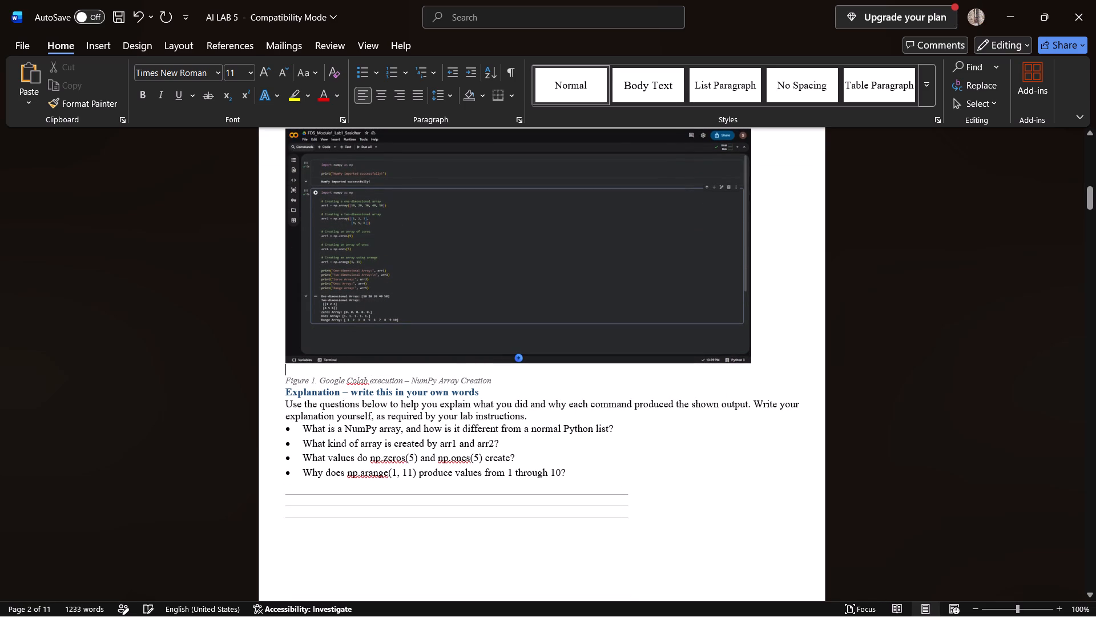
drag(522, 373, 376, 384)
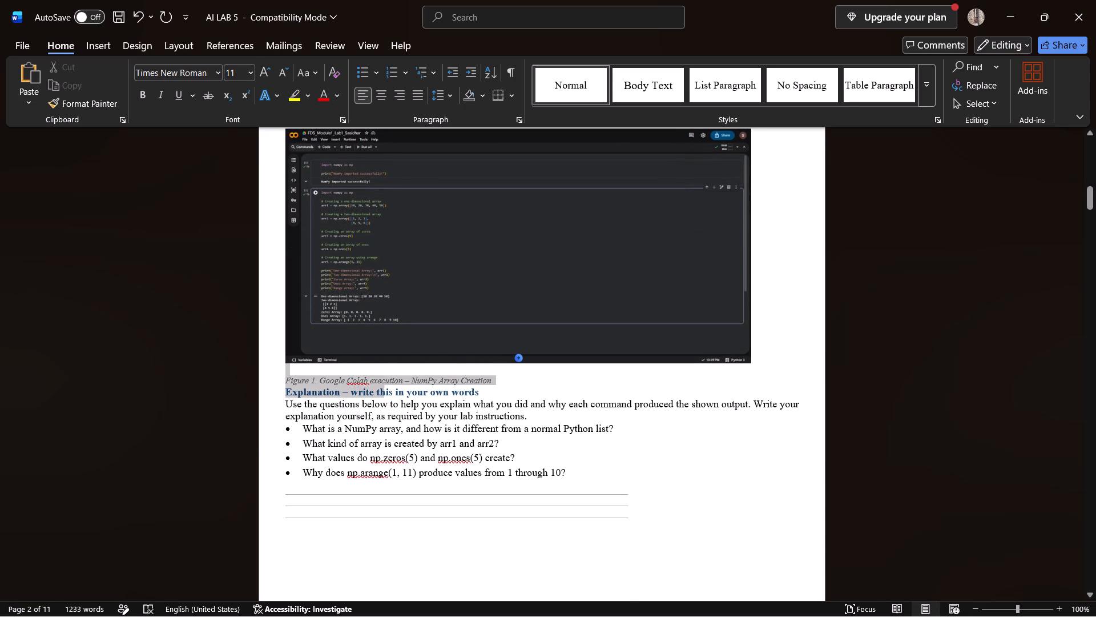
drag(376, 384, 499, 379)
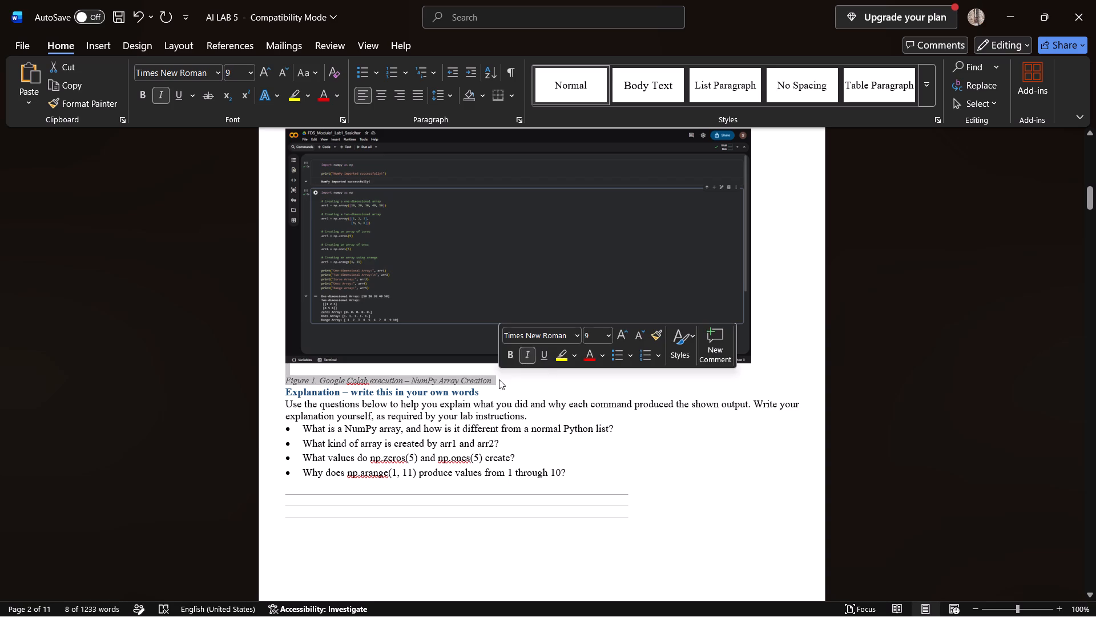
key(BackSpace)
key(Return)
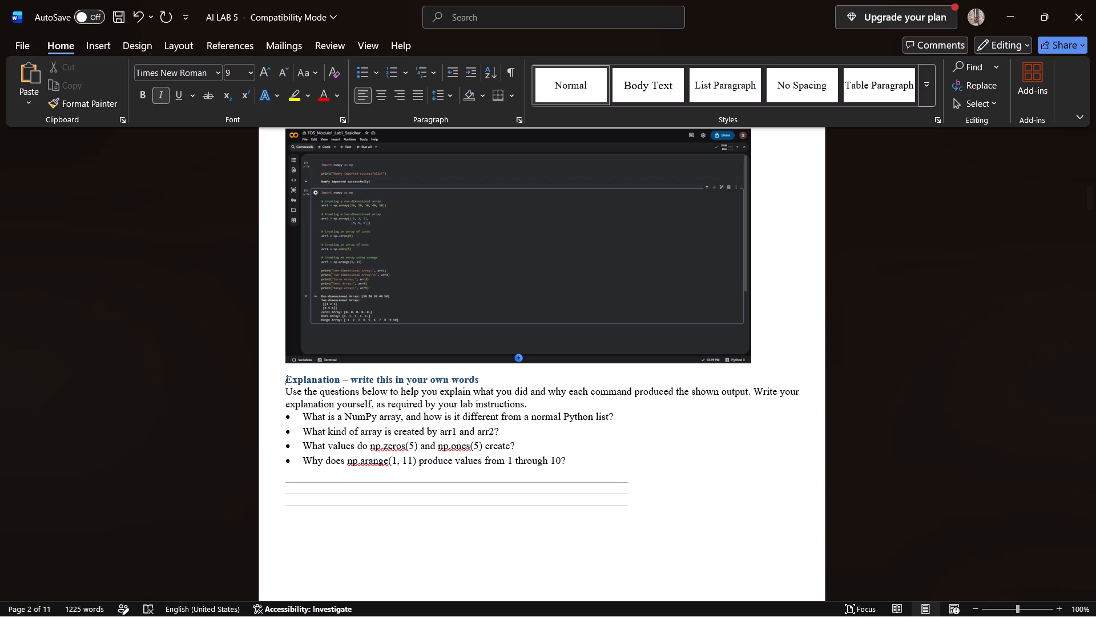
drag(643, 504, 266, 378)
key(ctrl+c)
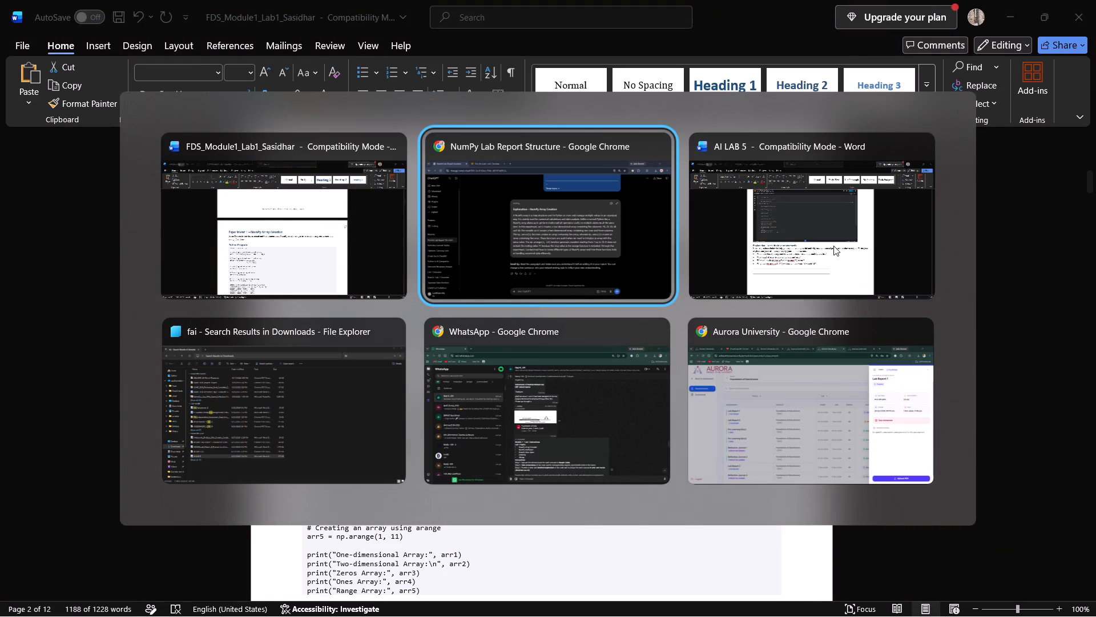
key(BackSpace)
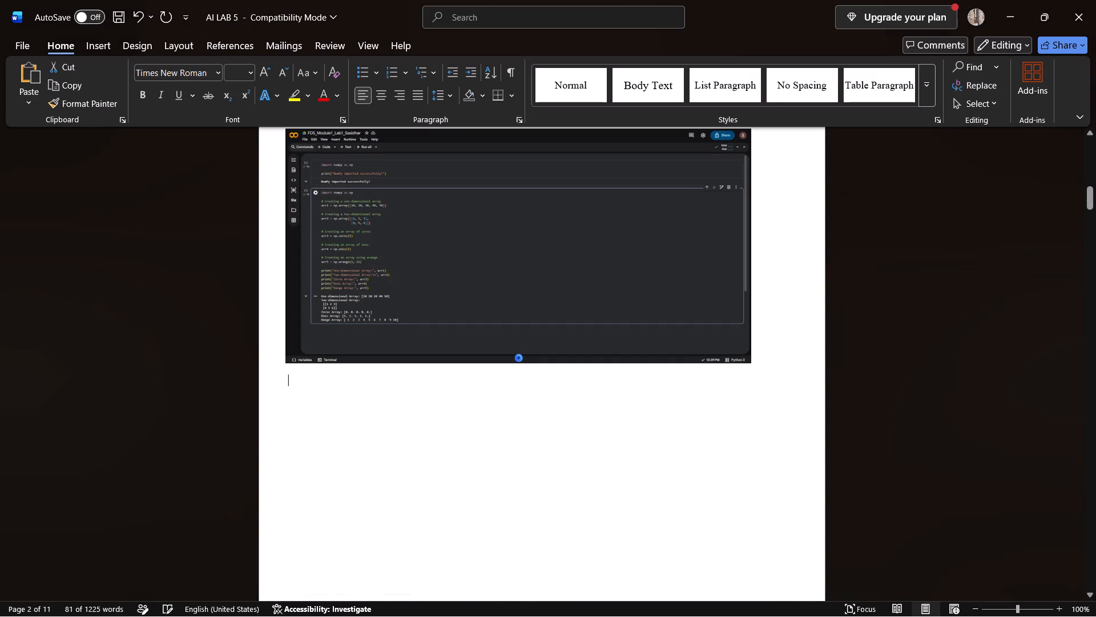
key(ctrl+v)
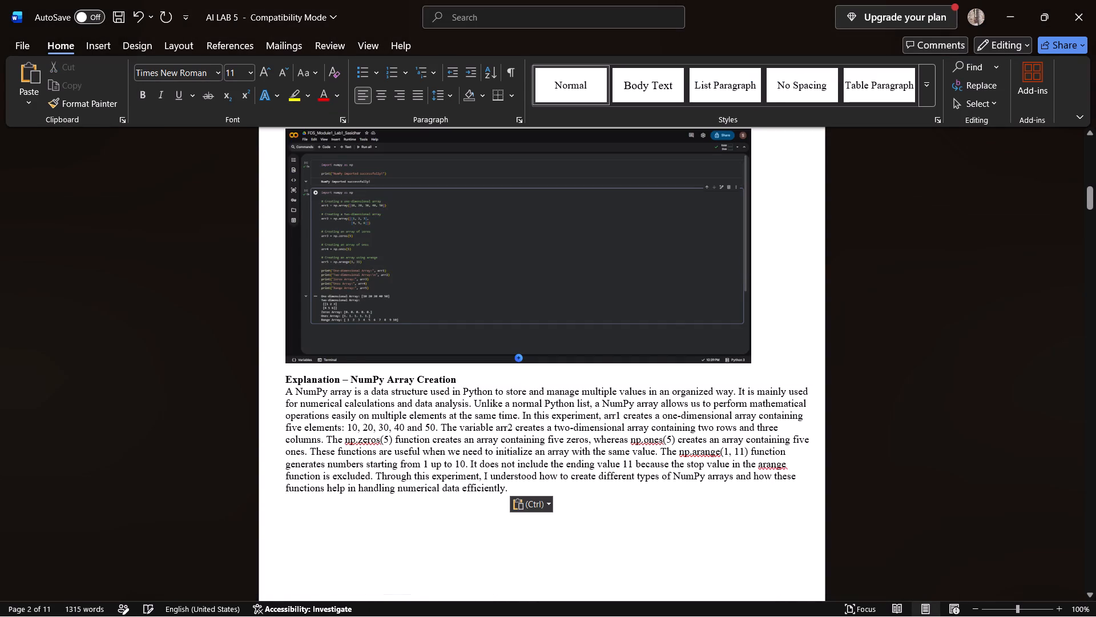
Review the layout of the report from its title page through Experiment 1 to the start of Experiment 2.
scroll(751, 267, down, 5)
scroll(751, 267, up, 8)
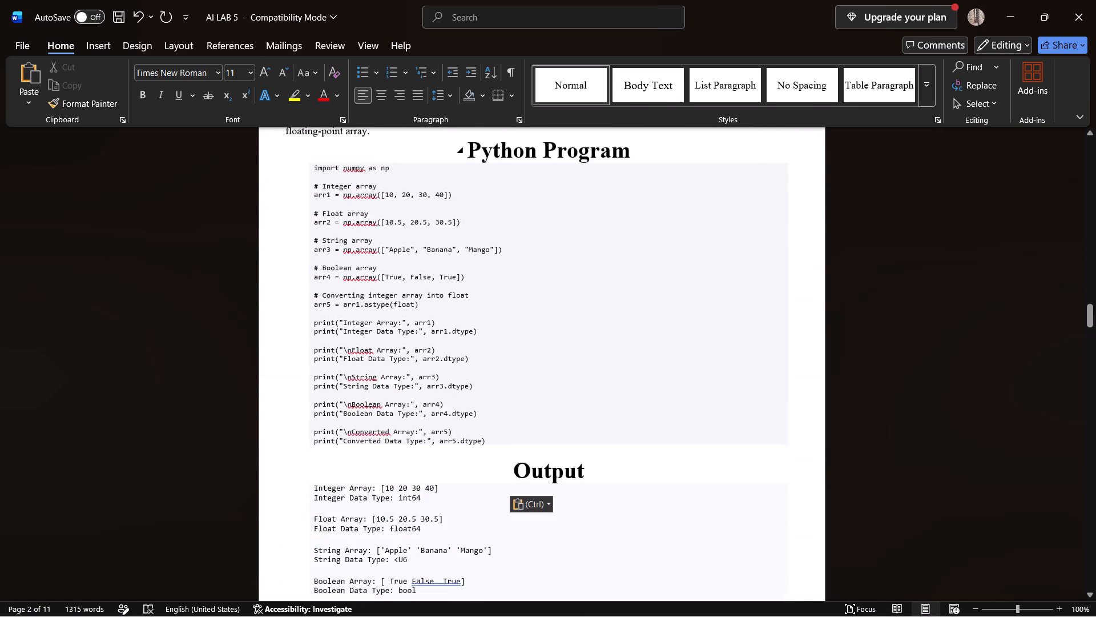
scroll(751, 267, up, 14)
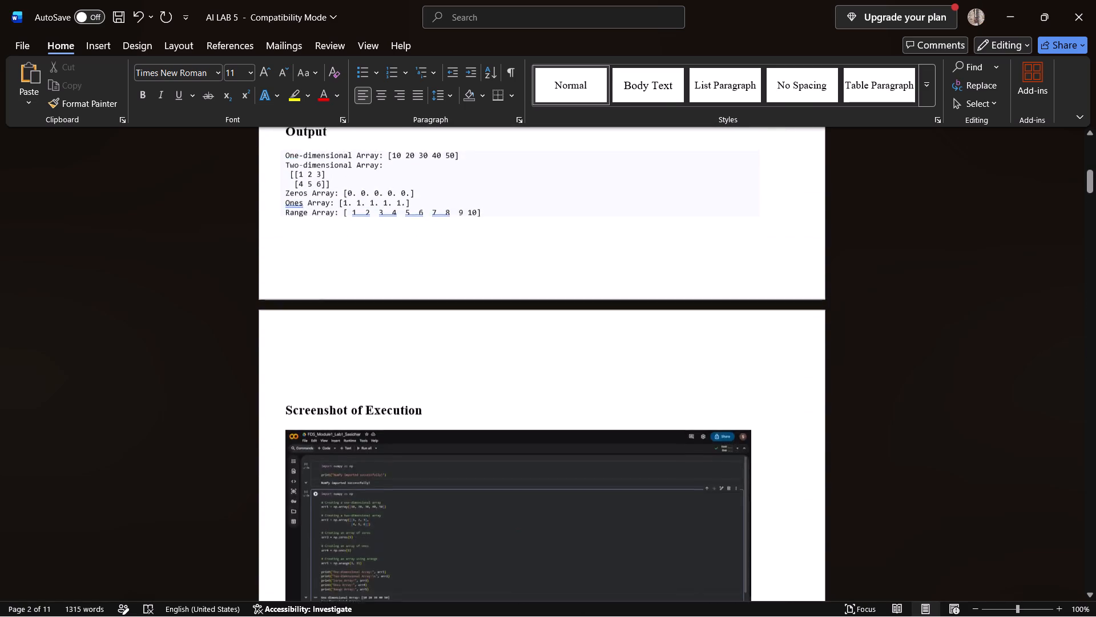
scroll(751, 267, up, 3)
scroll(751, 267, down, 2)
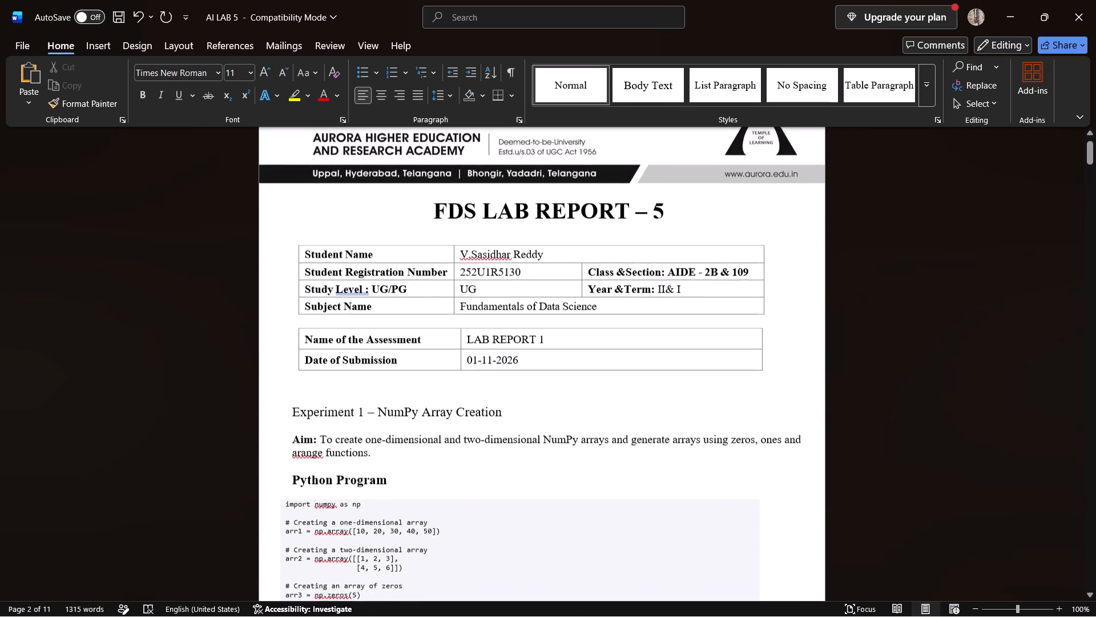
scroll(751, 267, down, 4)
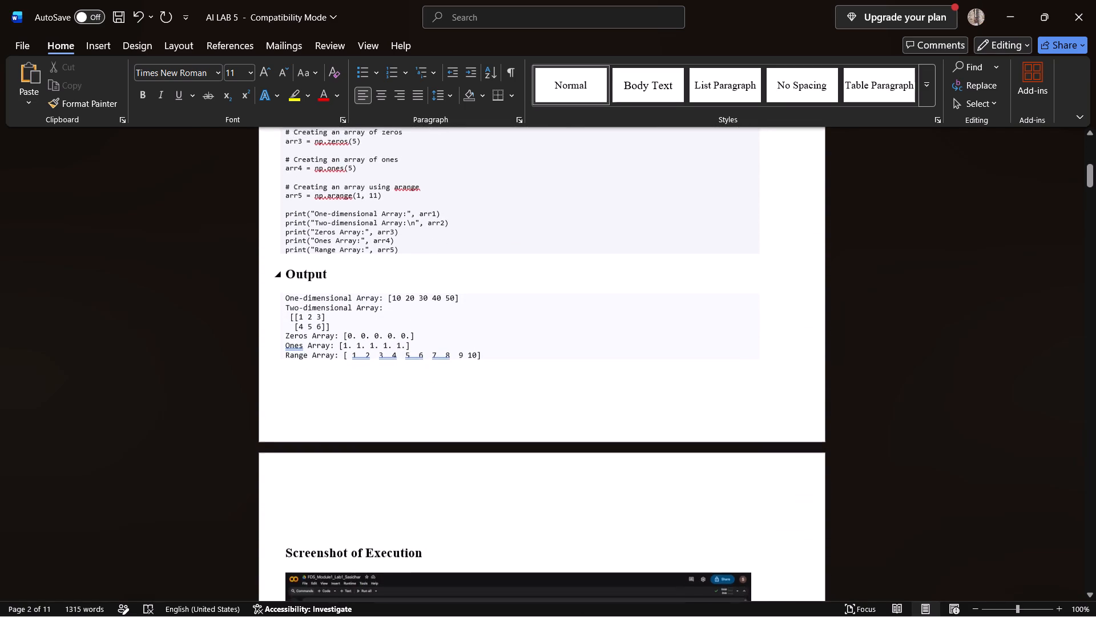
scroll(751, 267, down, 4)
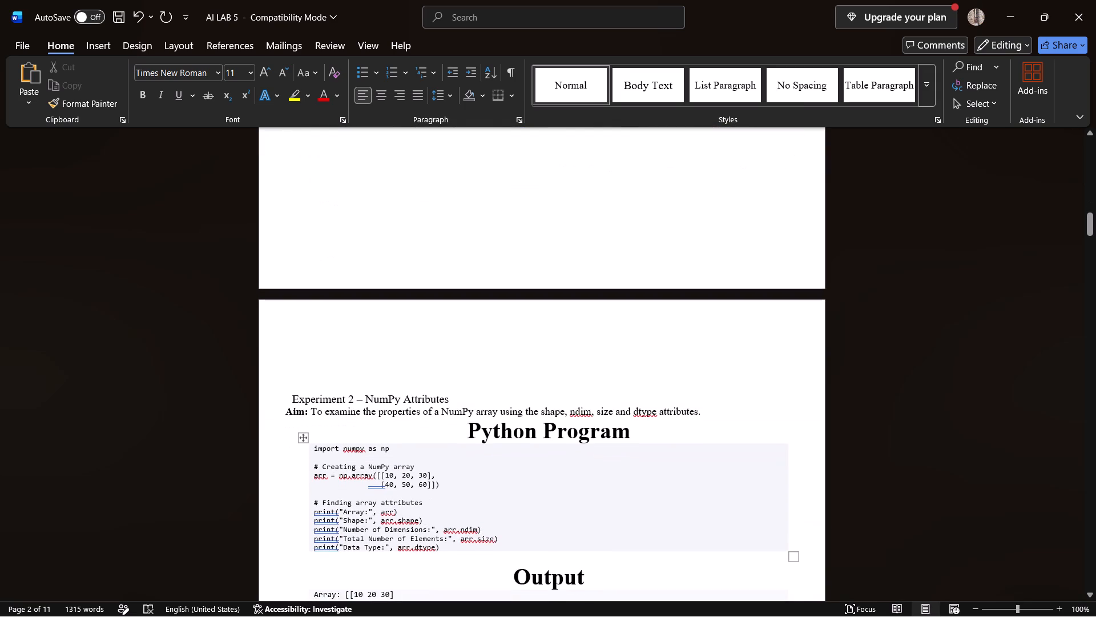
Indent Experiment 2's Aim line so that it lines up with the experiment heading above it.
click(461, 397)
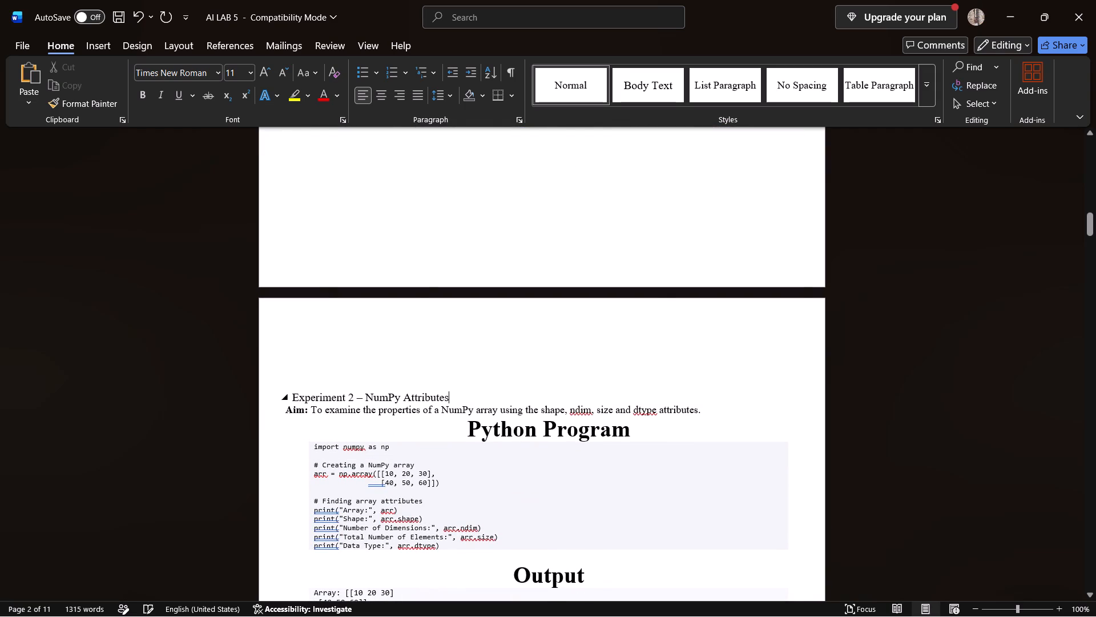
drag(449, 396, 295, 396)
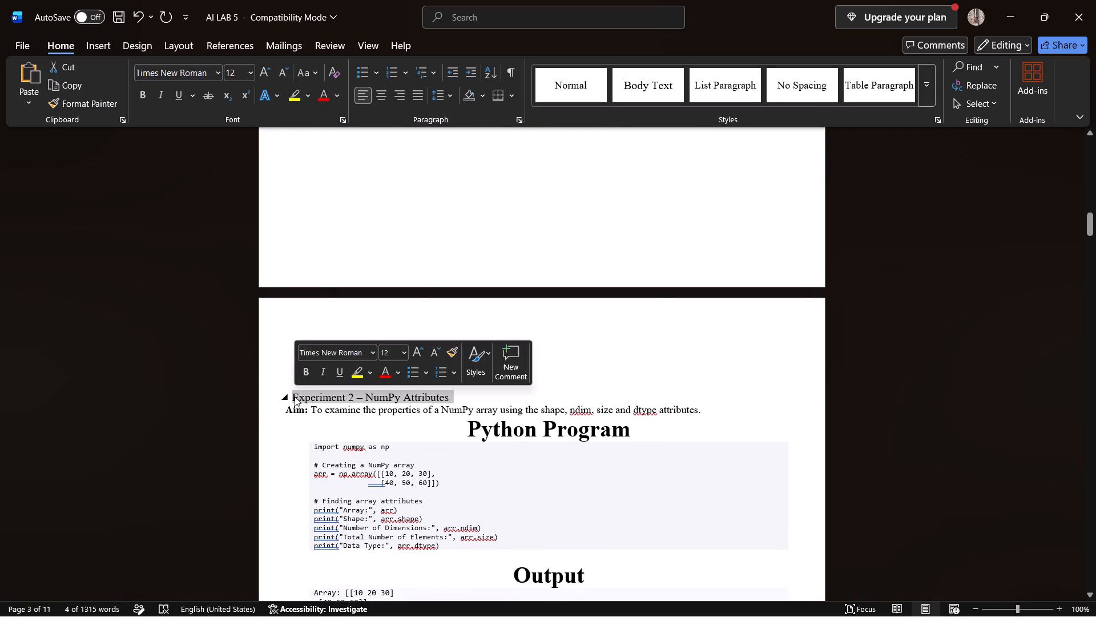
scroll(295, 396, up, 1)
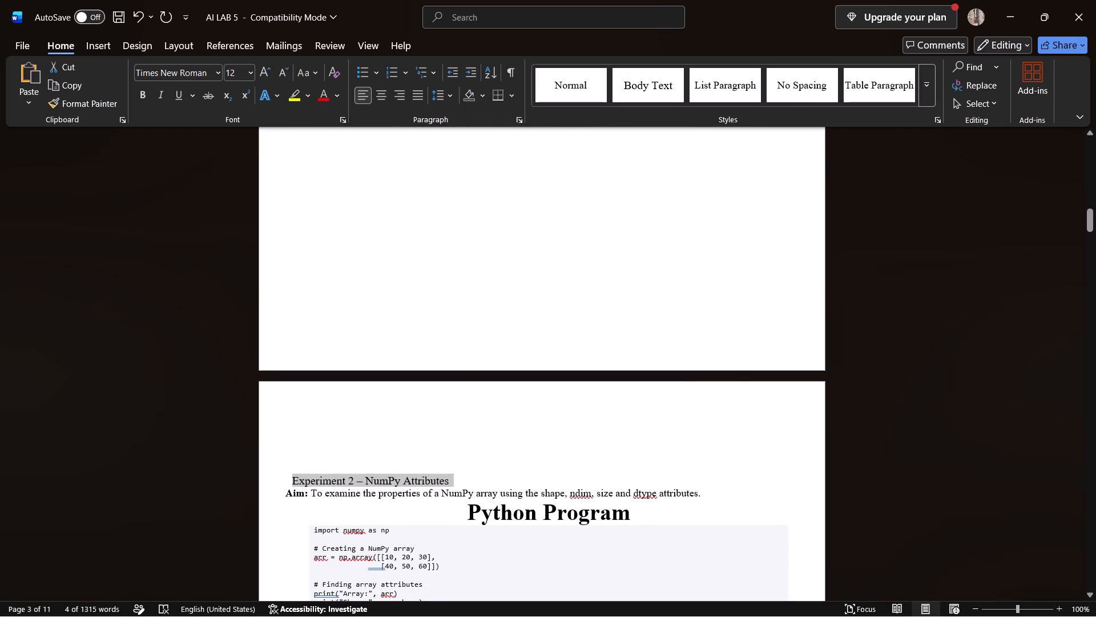
click(290, 490)
key(Left)
key(Tab)
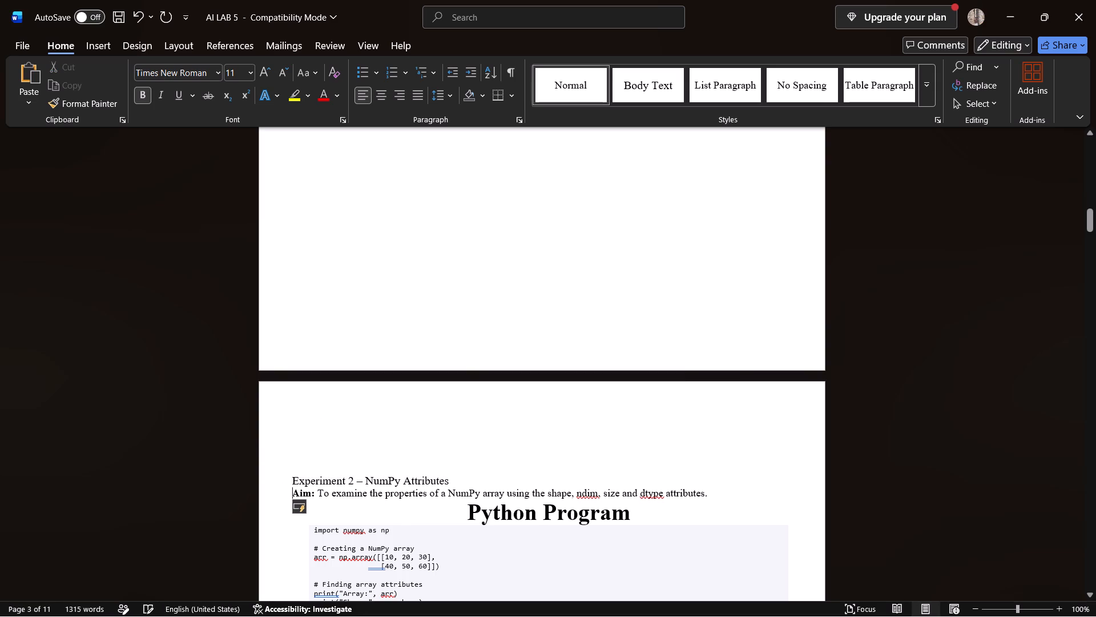
Set the font size of the Experiment 2 heading and its Aim paragraph to 14.
scroll(290, 490, up, 6)
scroll(290, 490, right, 1)
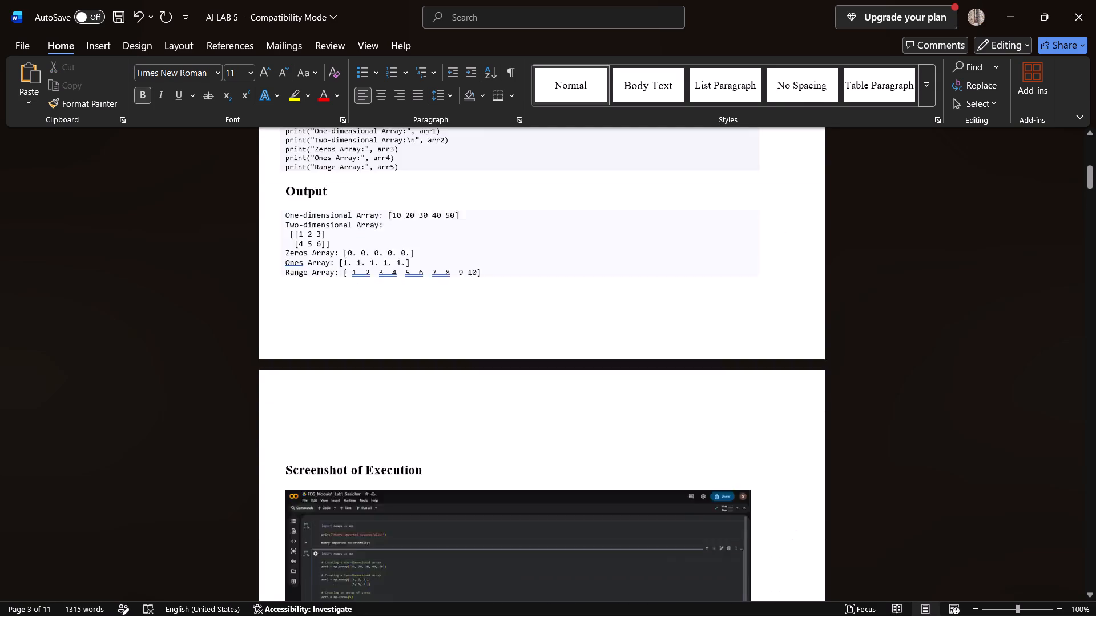
scroll(290, 490, right, 2)
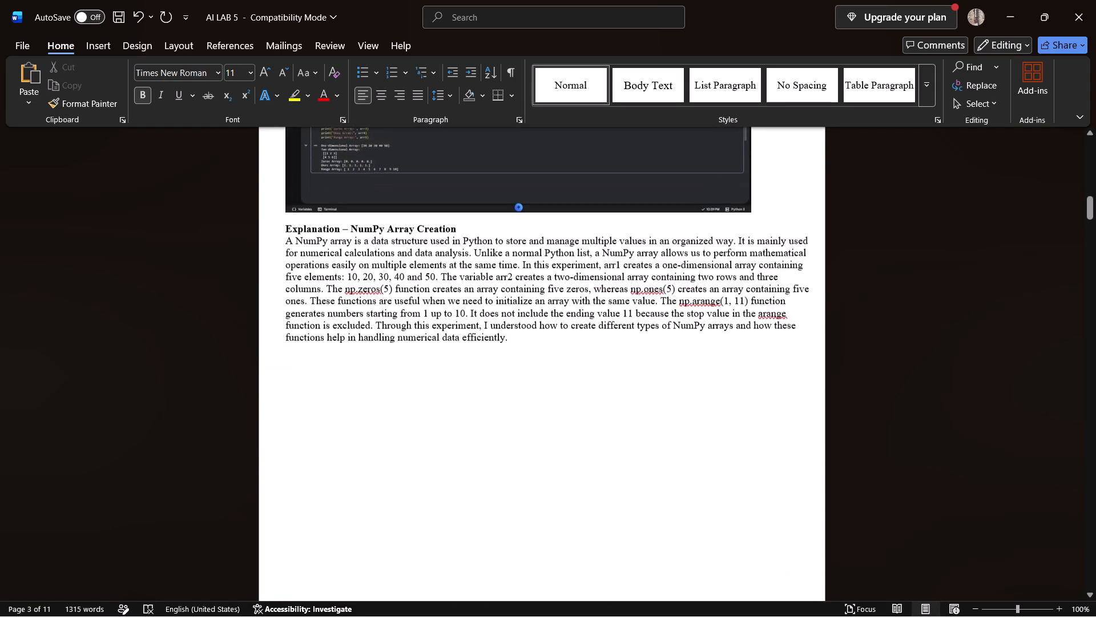
scroll(290, 490, right, 1)
scroll(290, 490, down, 2)
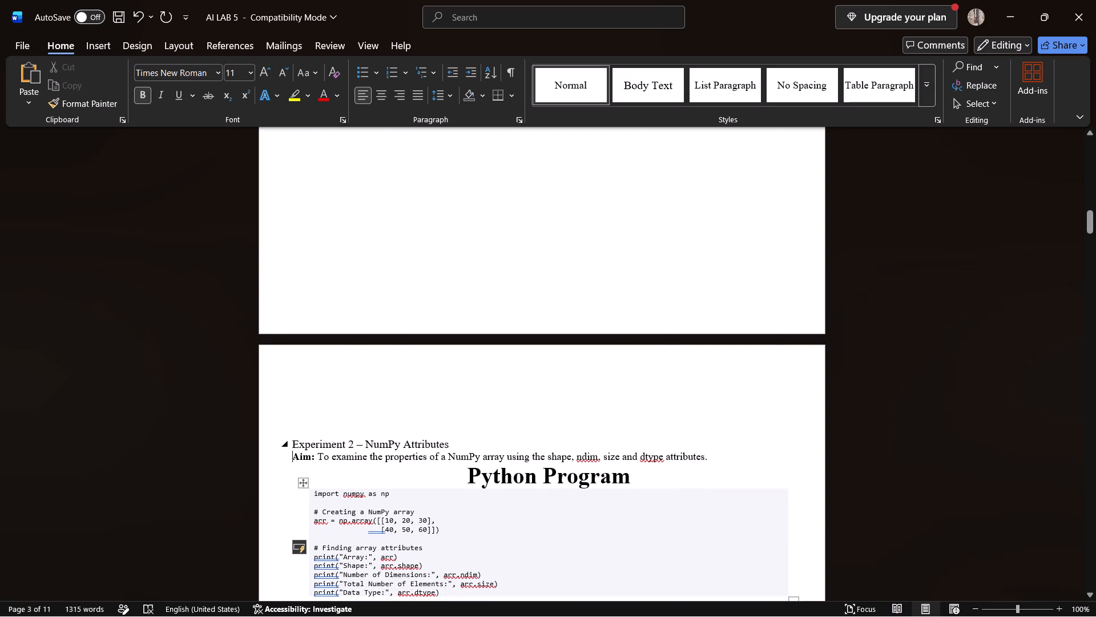
drag(716, 454, 357, 435)
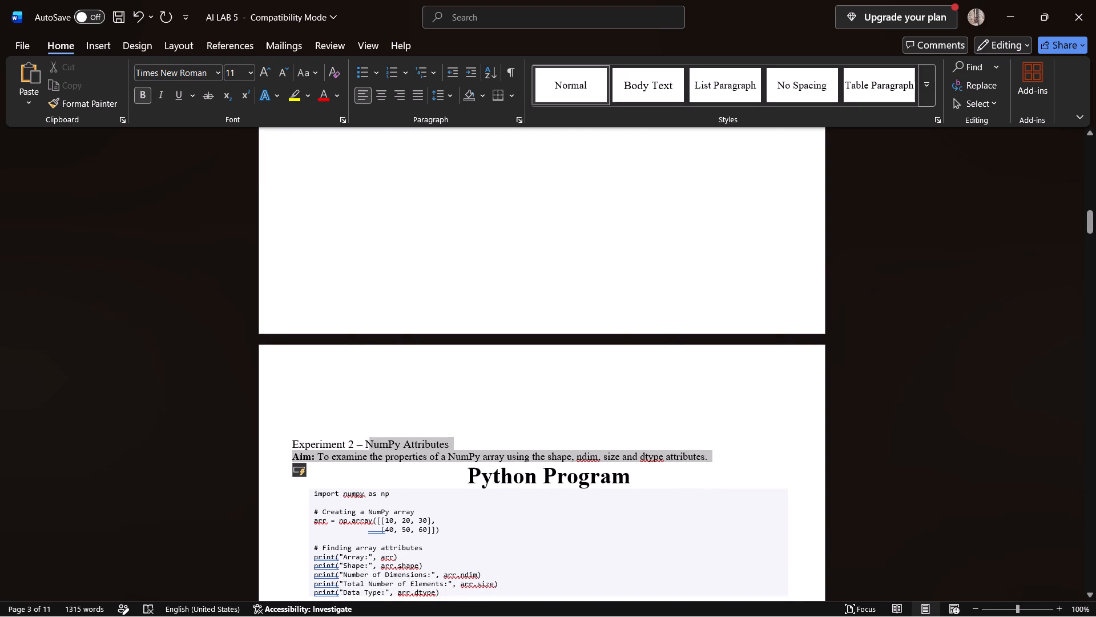
drag(357, 435, 291, 435)
click(401, 384)
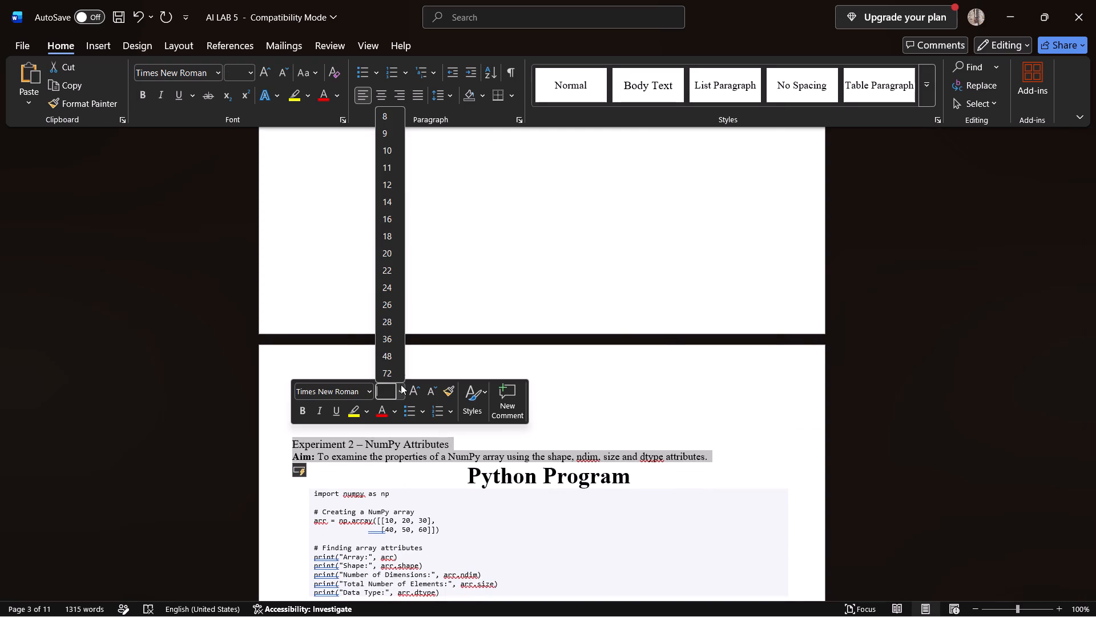
click(390, 201)
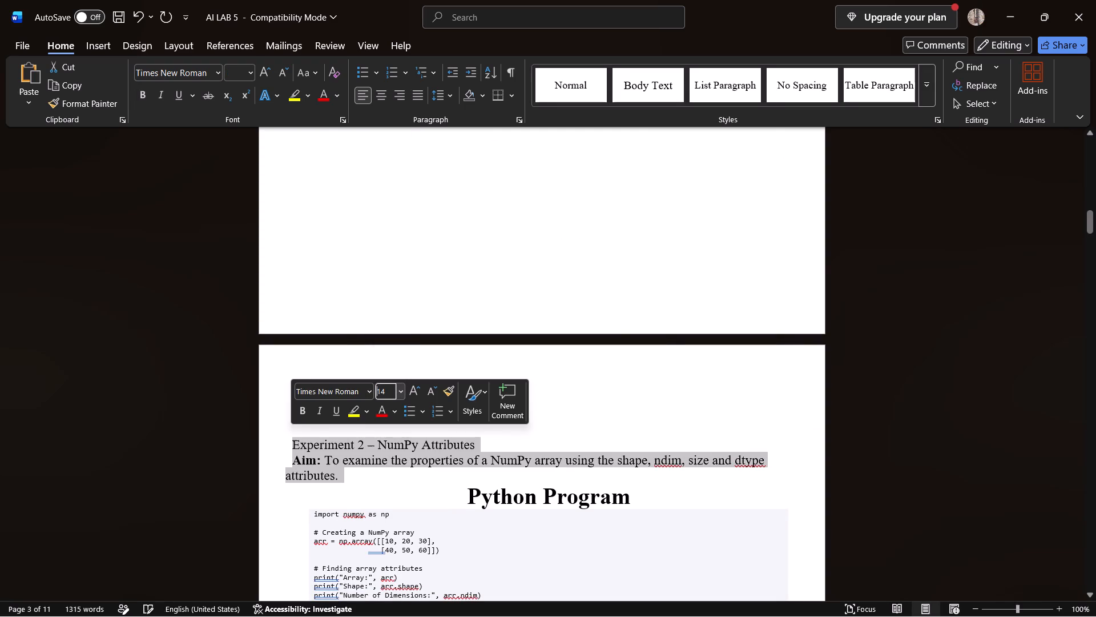
Insert a blank line between the Experiment 2 heading and its Aim paragraph.
scroll(323, 459, up, 5)
scroll(323, 459, right, 1)
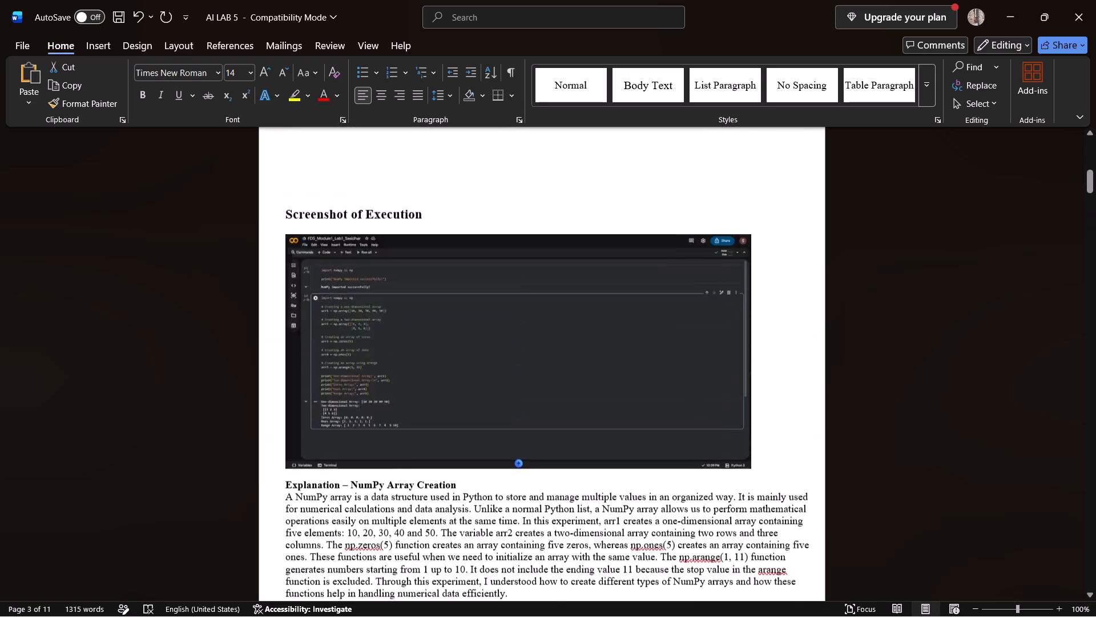
scroll(323, 459, right, 1)
scroll(323, 459, down, 1)
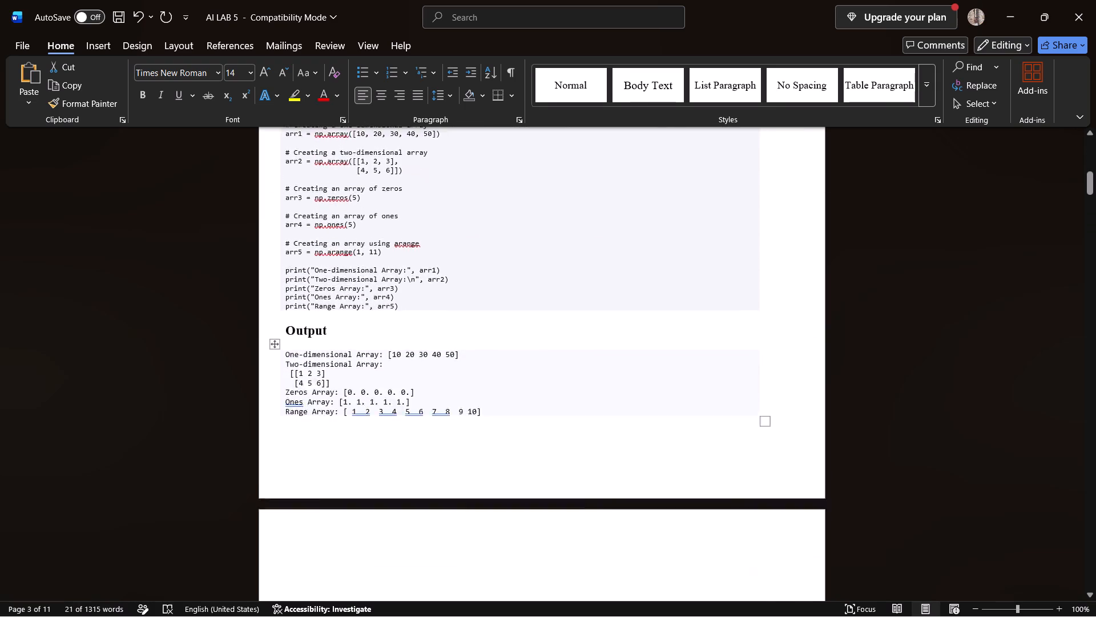
scroll(323, 459, down, 3)
scroll(323, 459, up, 4)
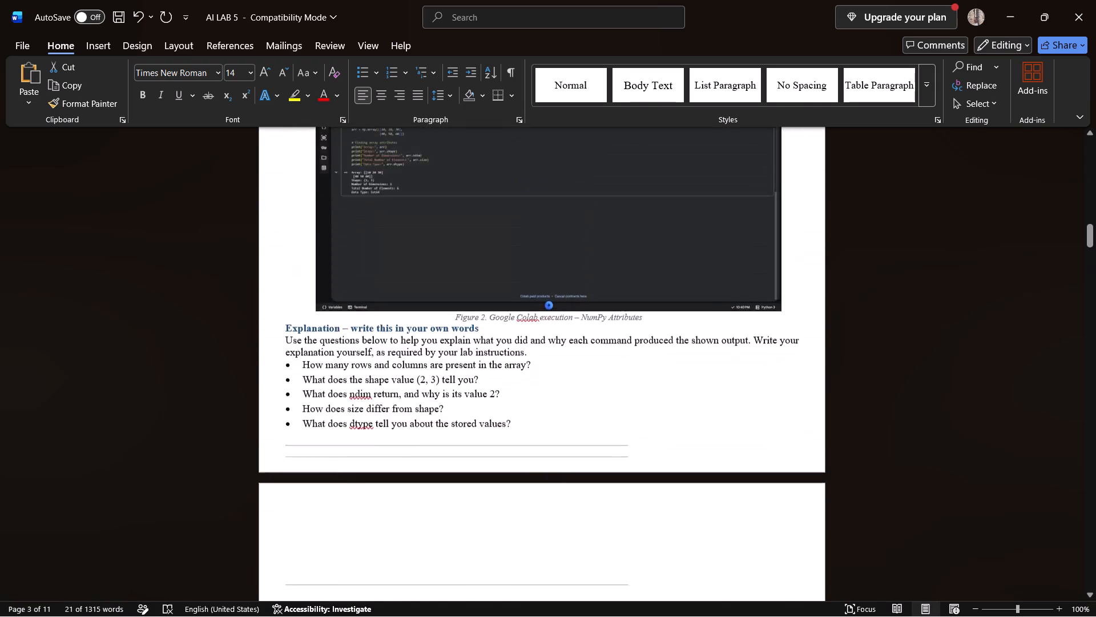
scroll(323, 459, up, 2)
click(489, 509)
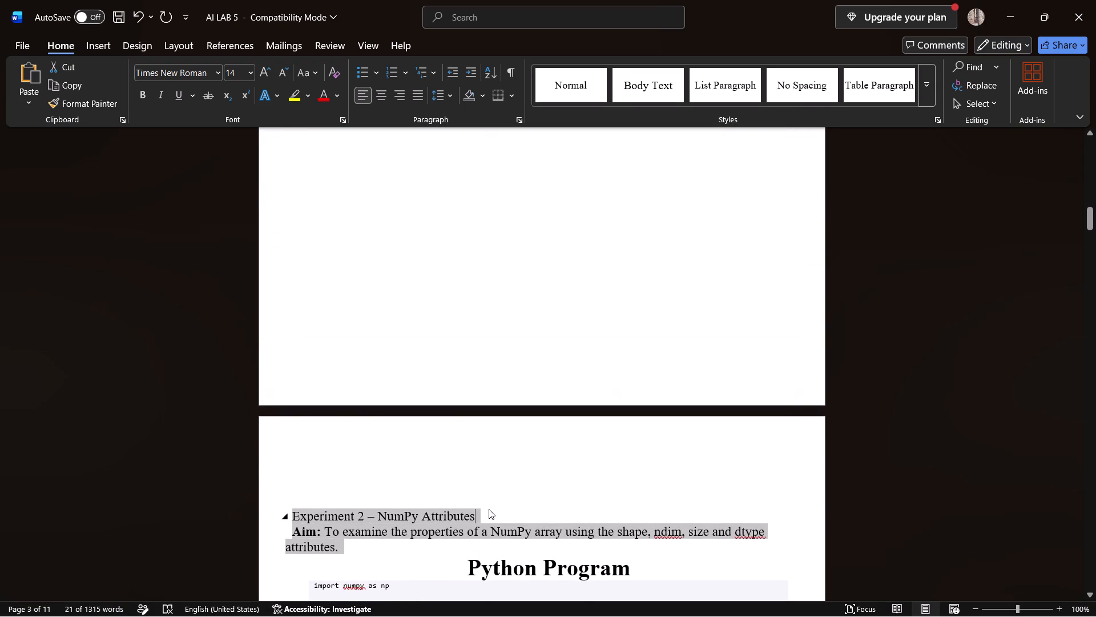
key(Return)
Check the font sizes of Experiment 1's Aim text and heading as a reference for Experiment 2.
scroll(489, 509, up, 5)
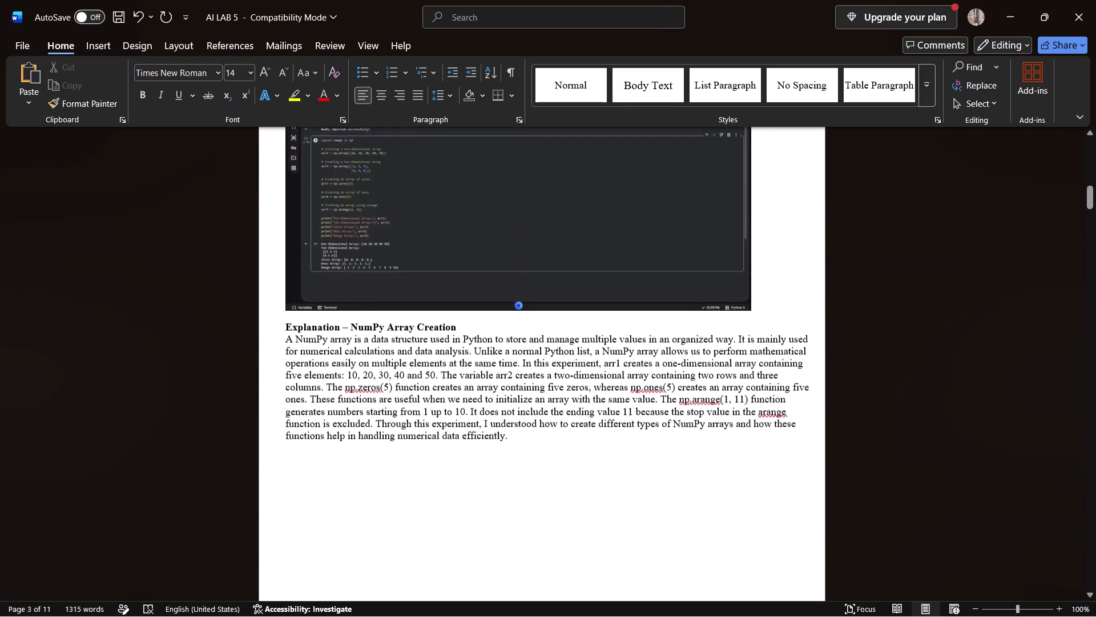
scroll(489, 509, up, 5)
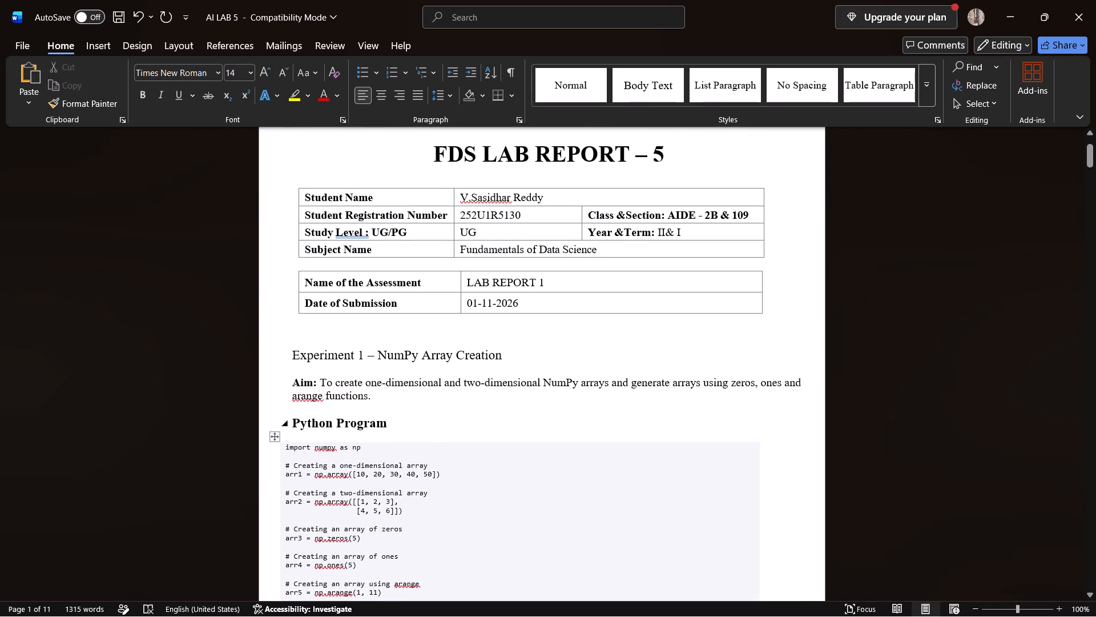
drag(400, 399, 319, 380)
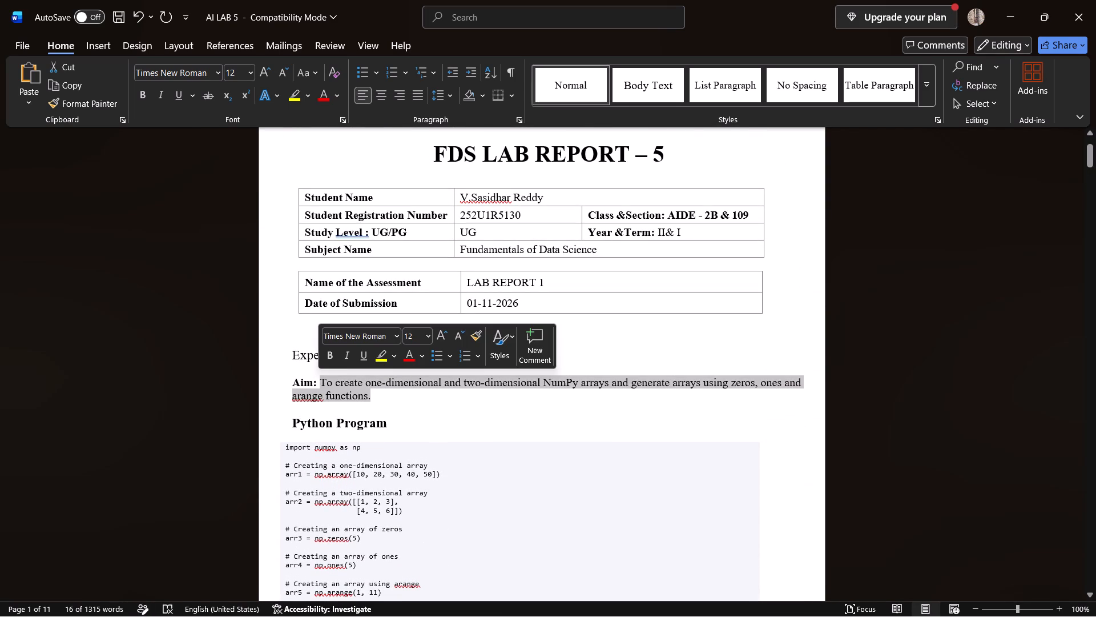
click(631, 337)
drag(546, 354, 488, 356)
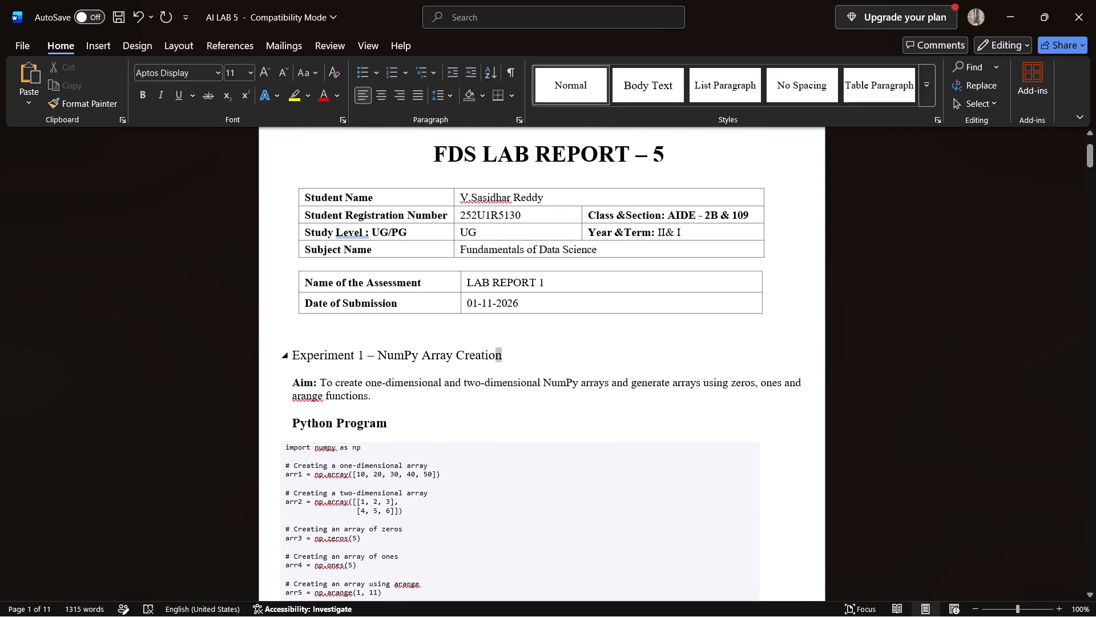
drag(488, 356, 460, 356)
Set the font size of Experiment 2's Aim paragraph to 12.
scroll(466, 415, down, 6)
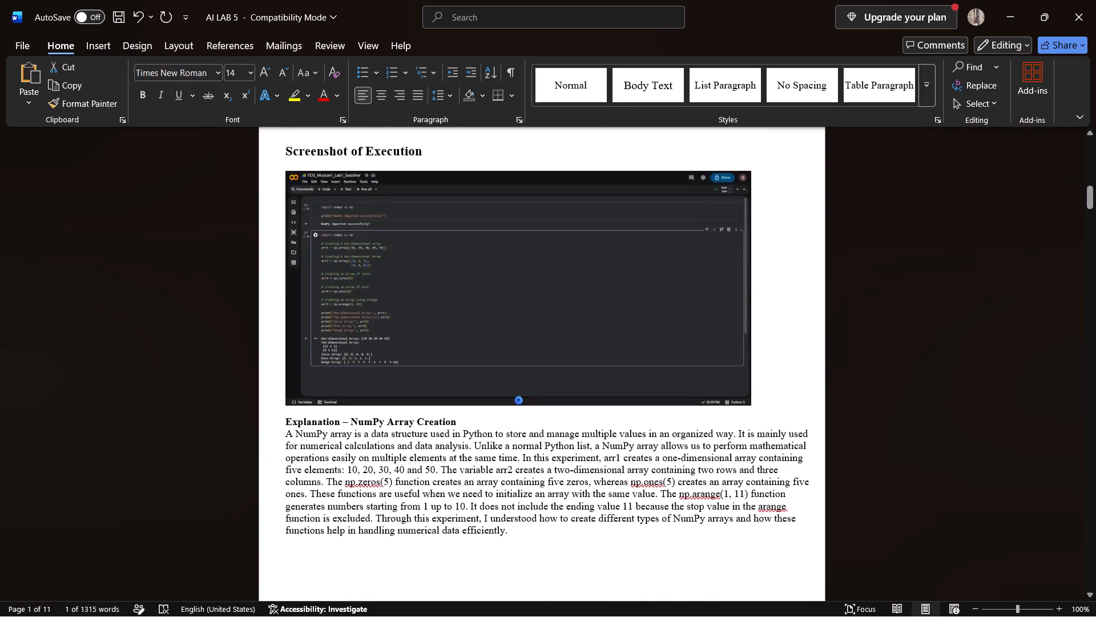
scroll(466, 415, down, 1)
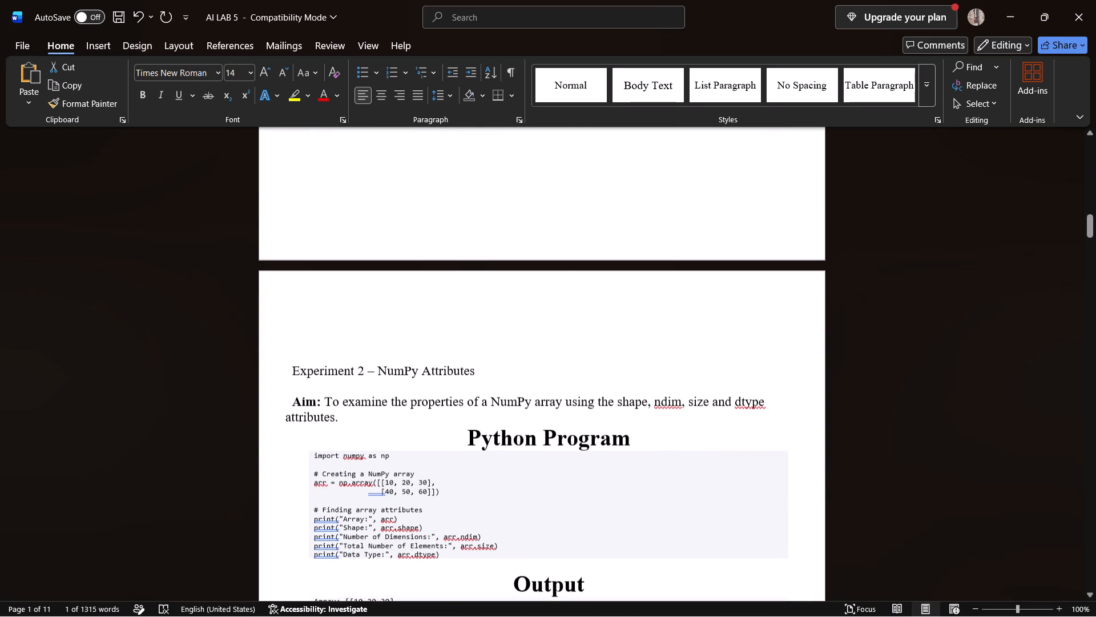
drag(378, 432, 285, 398)
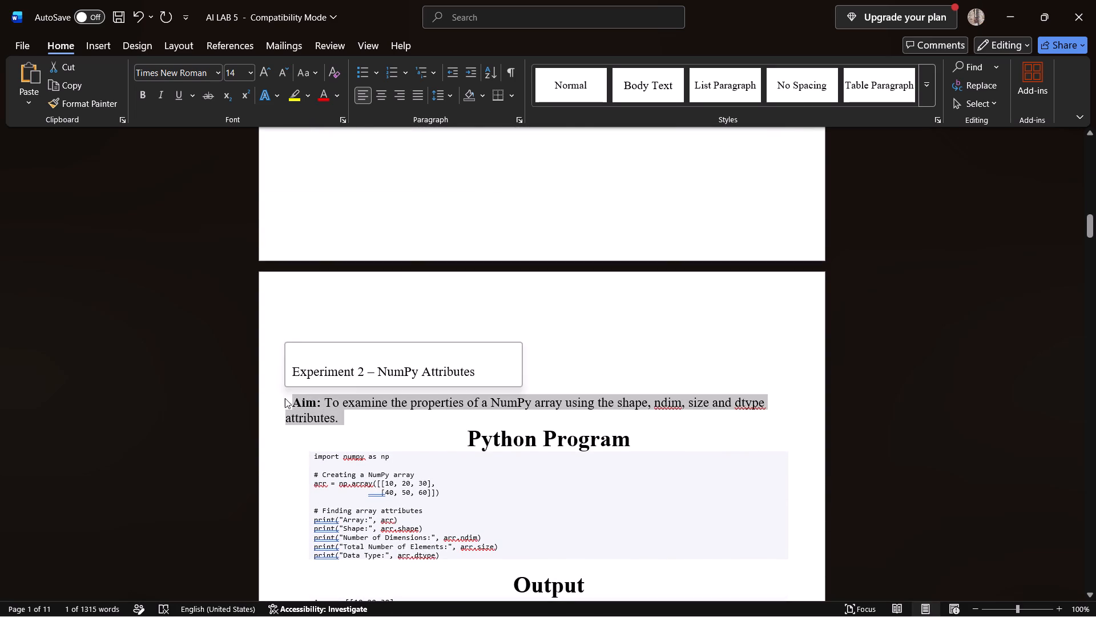
click(389, 353)
click(398, 353)
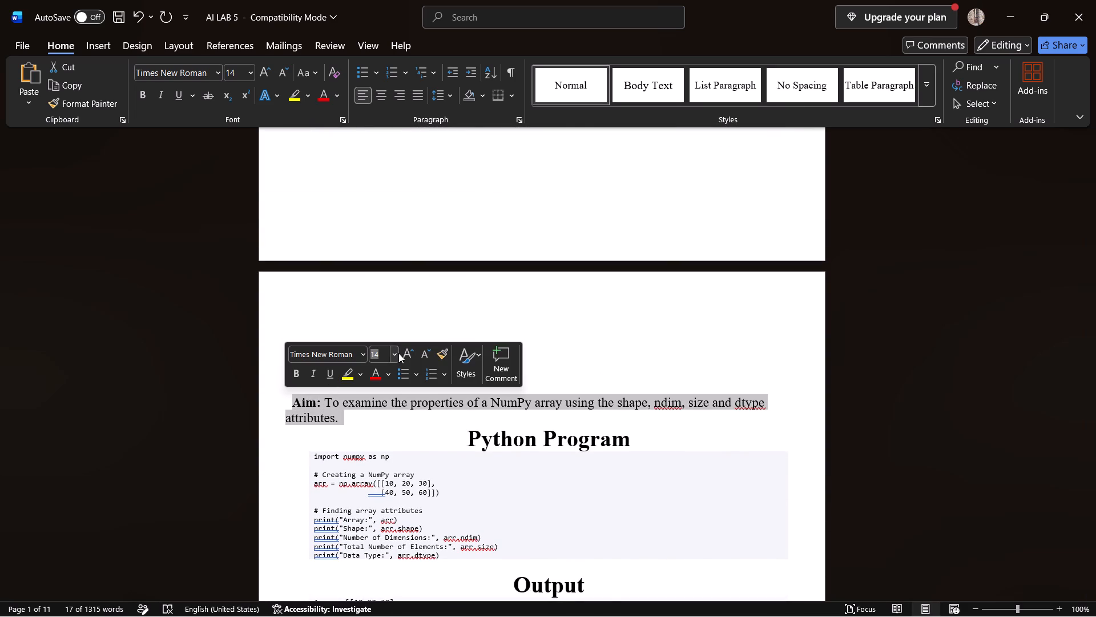
click(378, 144)
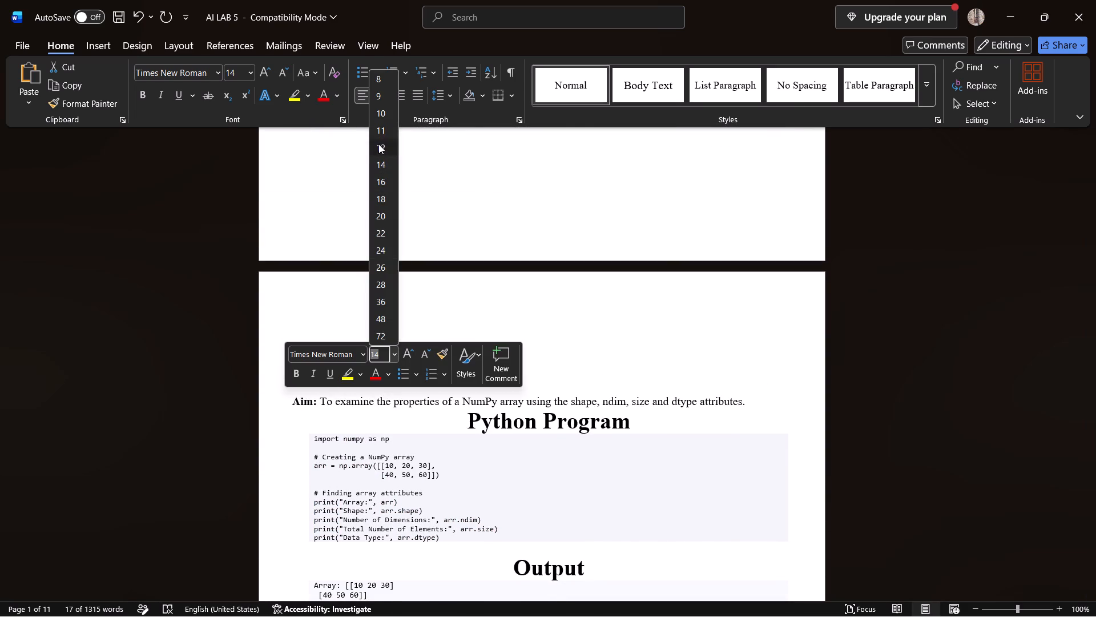
Insert a blank line between Experiment 2's Aim paragraph and its Python Program heading.
click(753, 399)
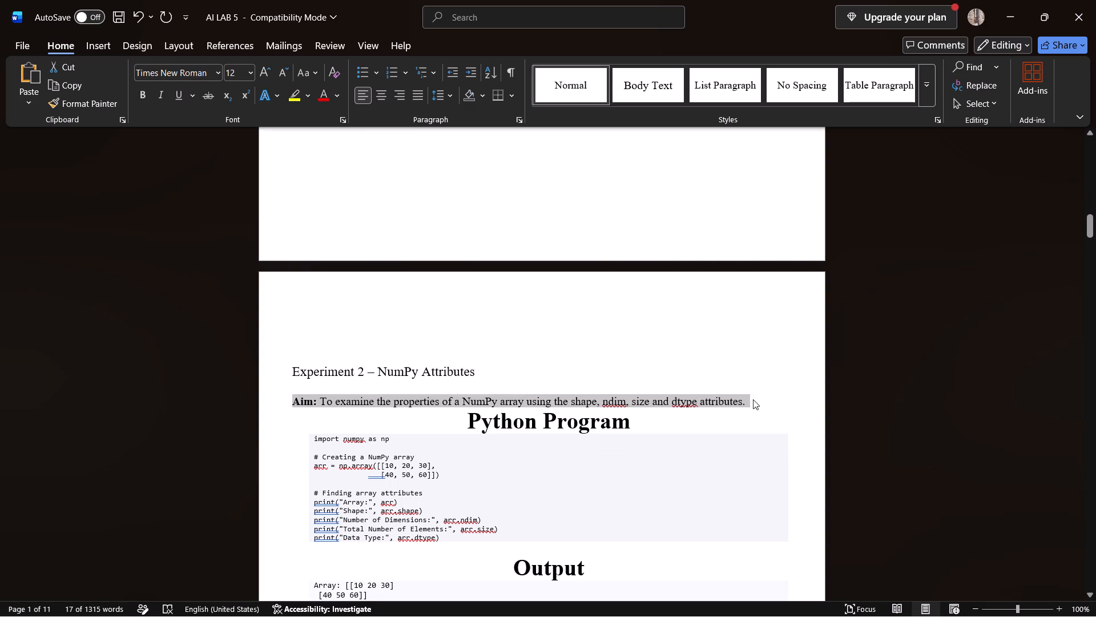
key(Return)
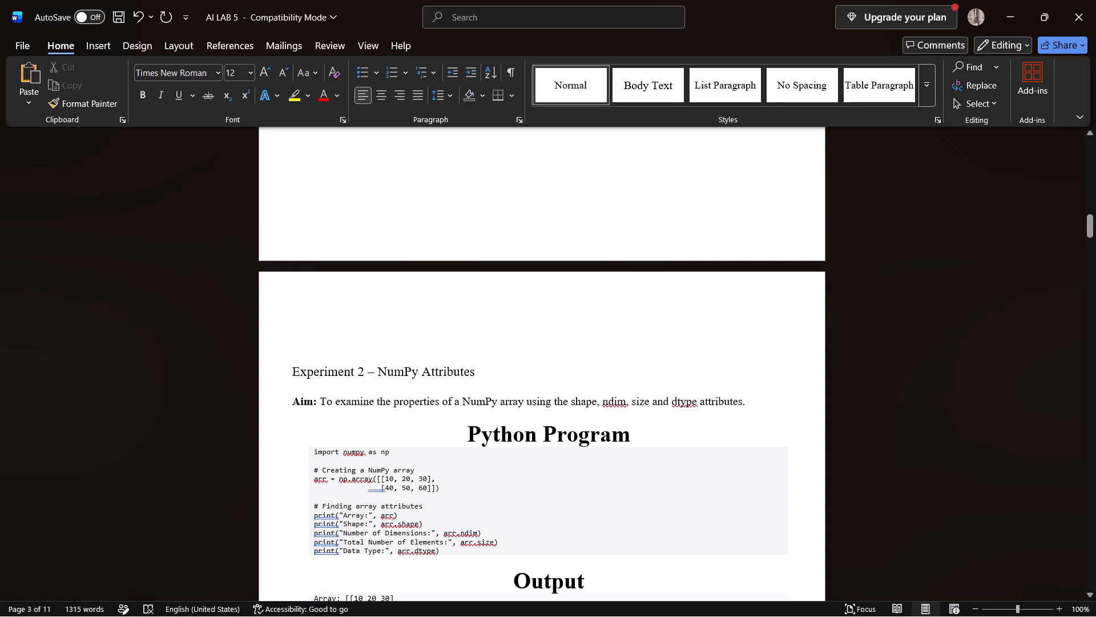
Left-align Experiment 2's Python Program heading.
click(677, 438)
drag(677, 438, 482, 434)
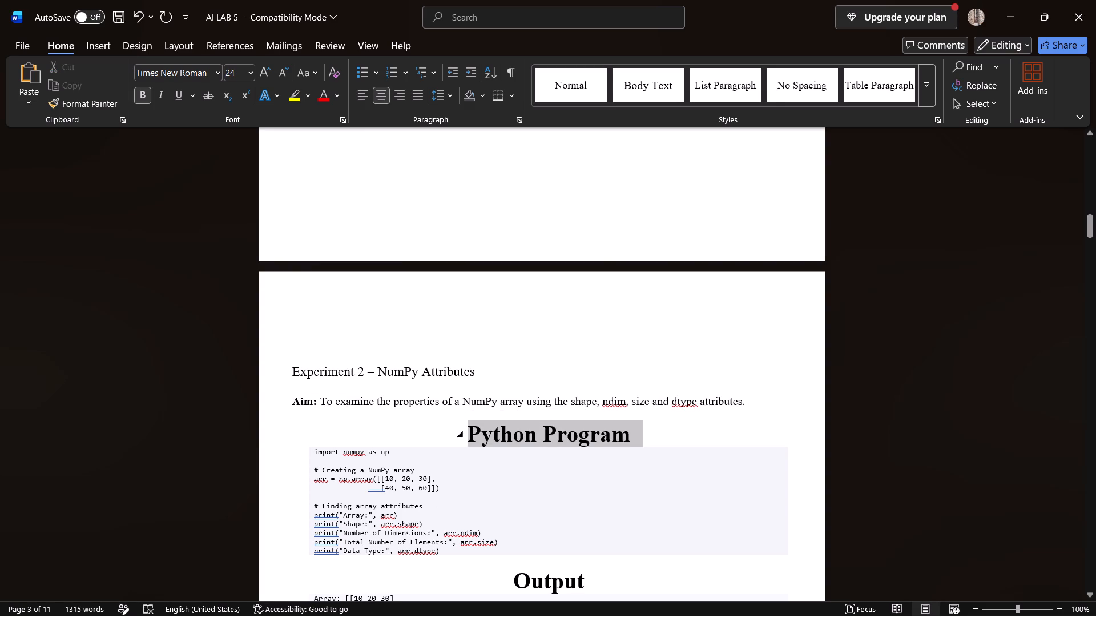
drag(482, 434, 477, 435)
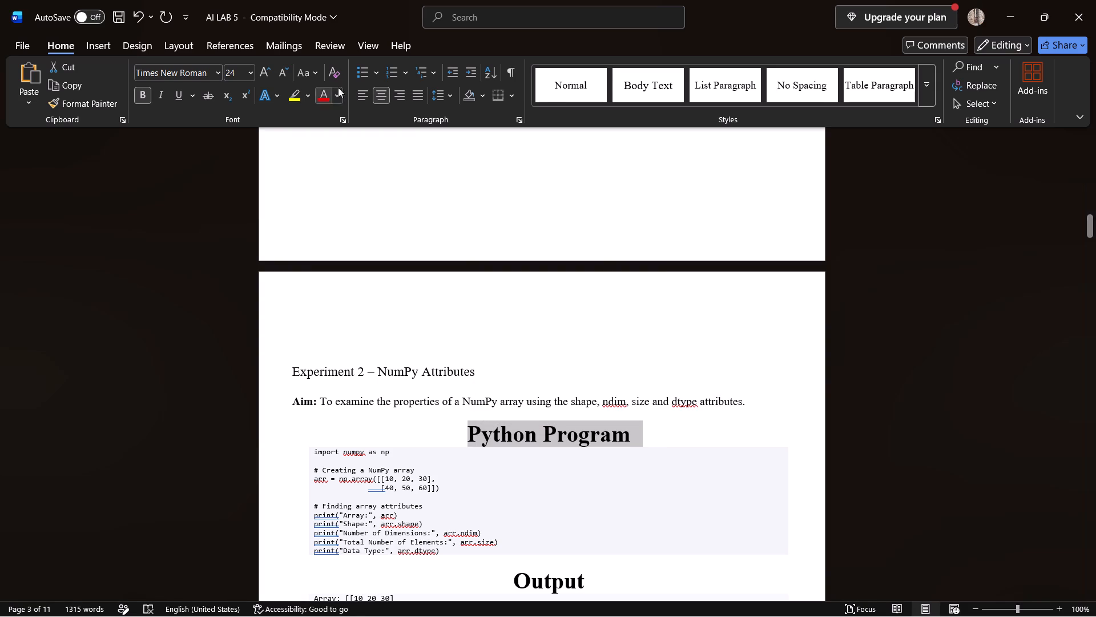
click(358, 90)
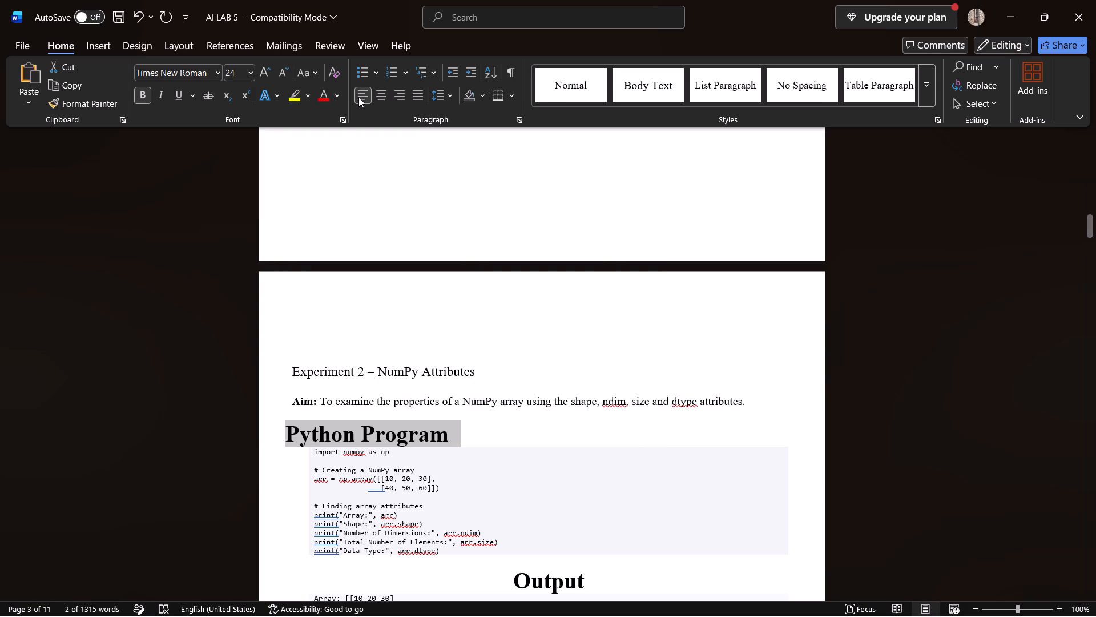
Check the size of Experiment 1's Python Program heading and set Experiment 2's Python Program heading to 14 to match.
click(253, 72)
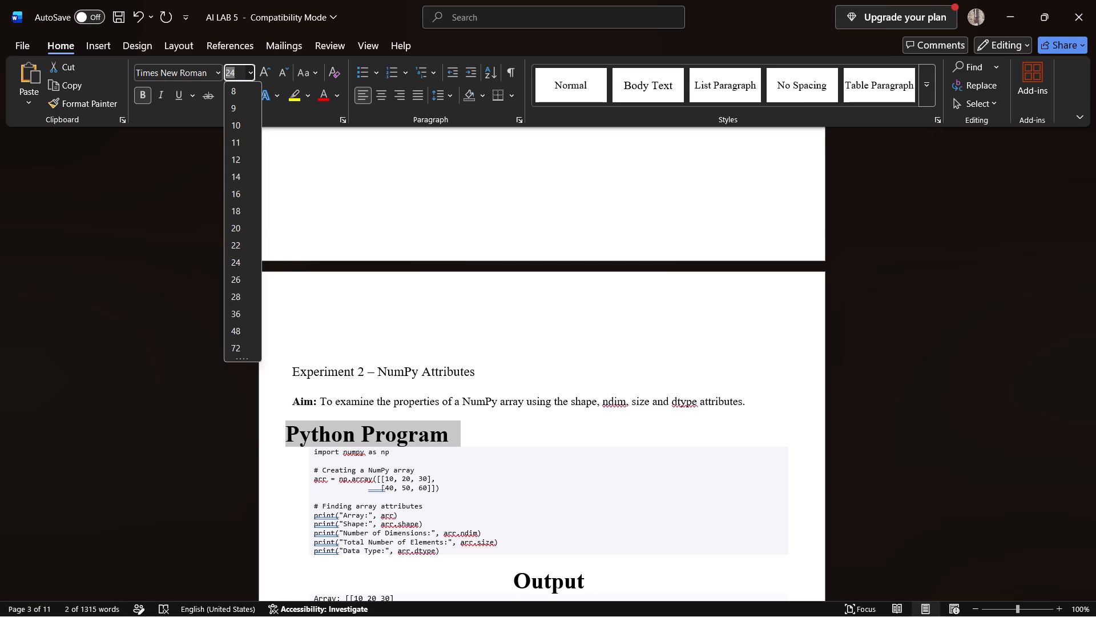
scroll(437, 193, up, 9)
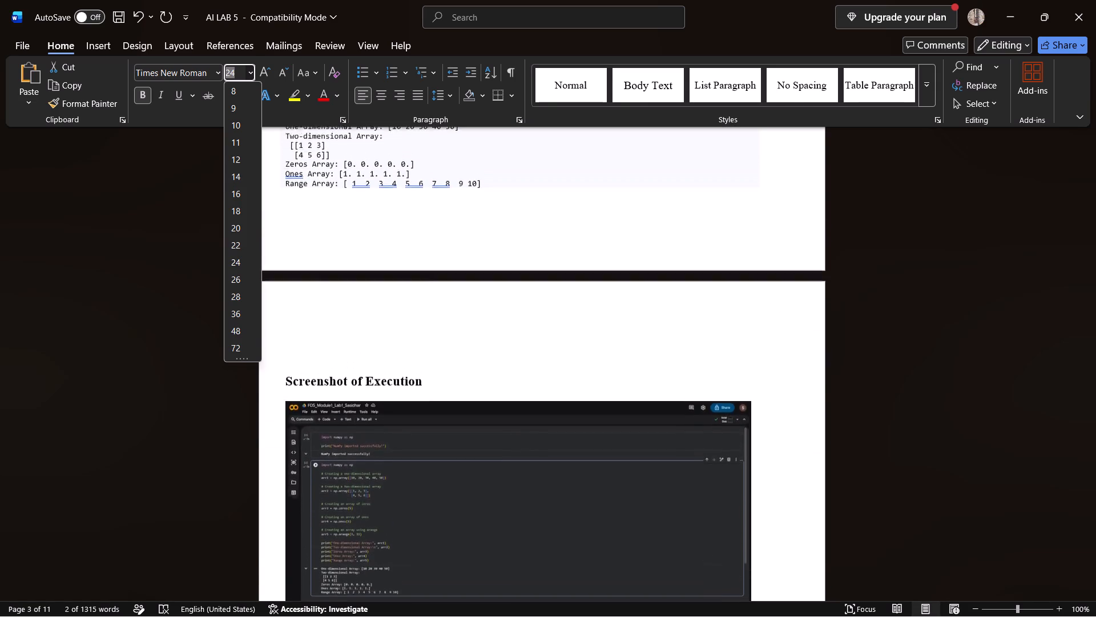
scroll(437, 193, up, 4)
scroll(437, 193, down, 1)
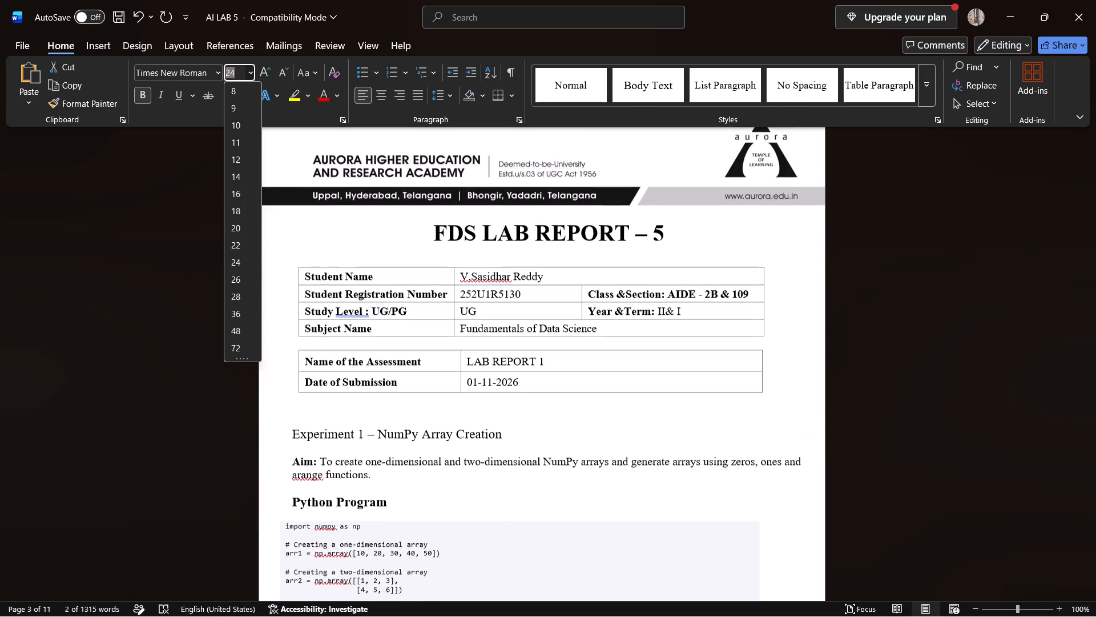
scroll(437, 193, down, 1)
click(396, 472)
drag(396, 472, 354, 469)
scroll(354, 469, down, 5)
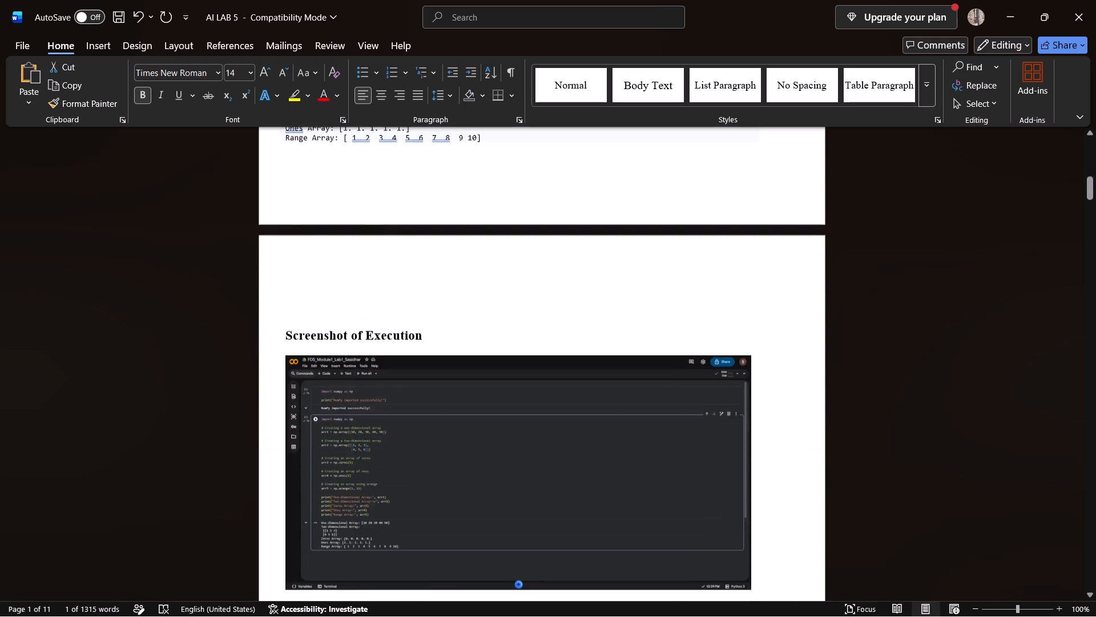
scroll(354, 469, down, 4)
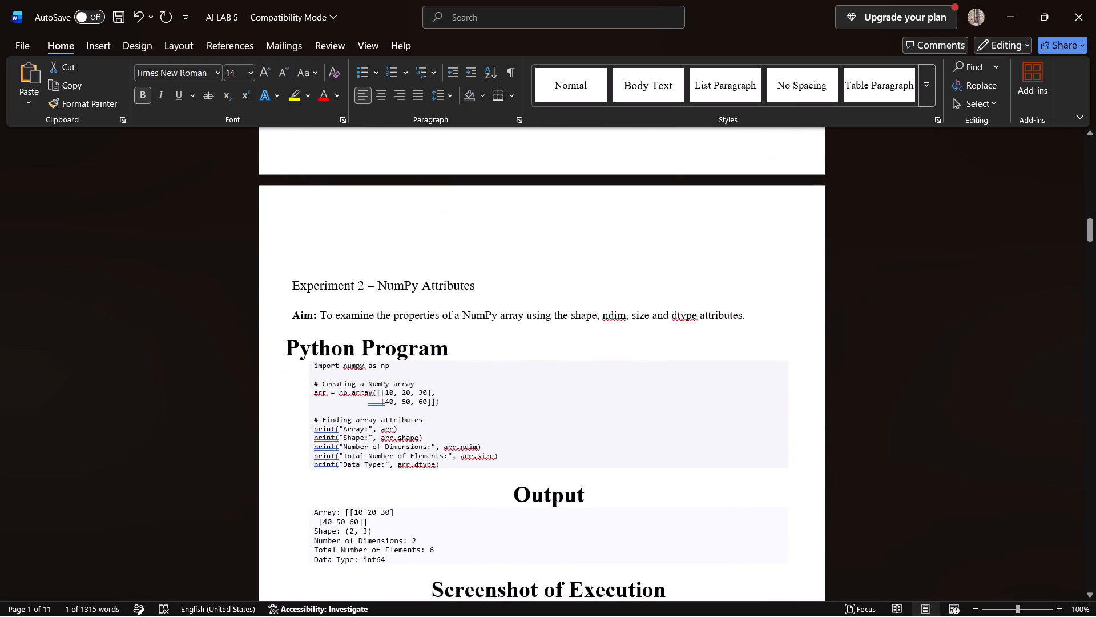
drag(468, 350, 294, 348)
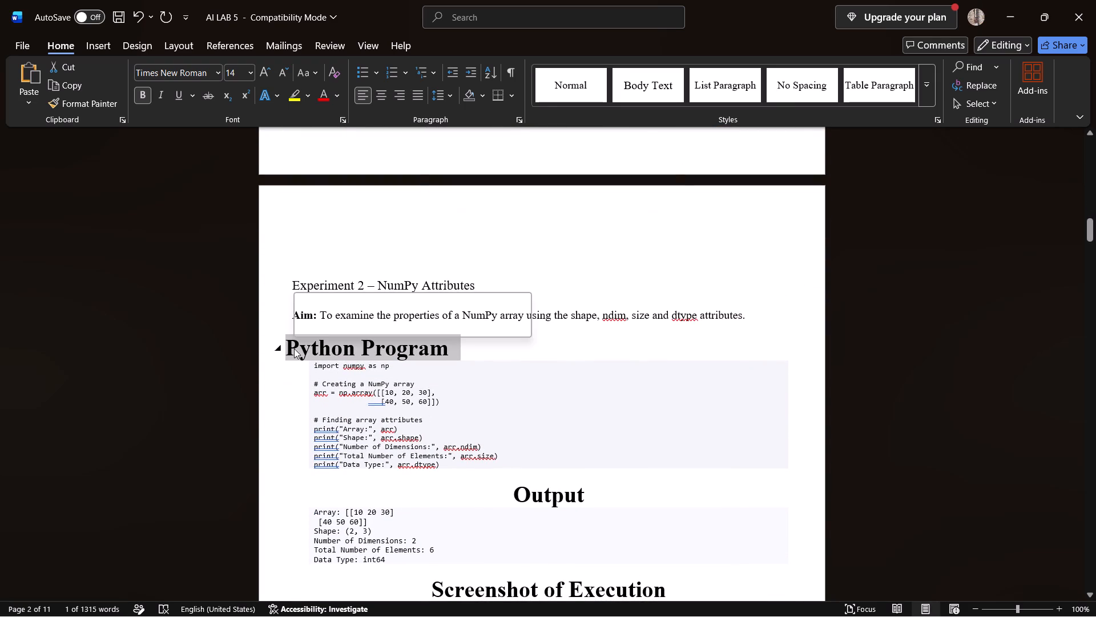
click(404, 306)
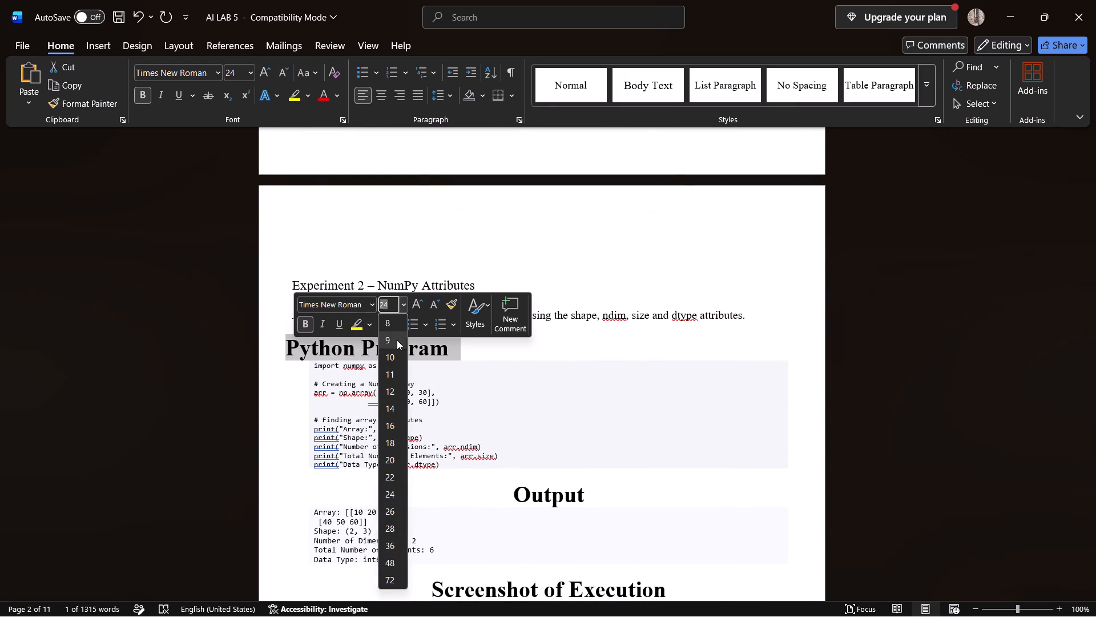
click(394, 407)
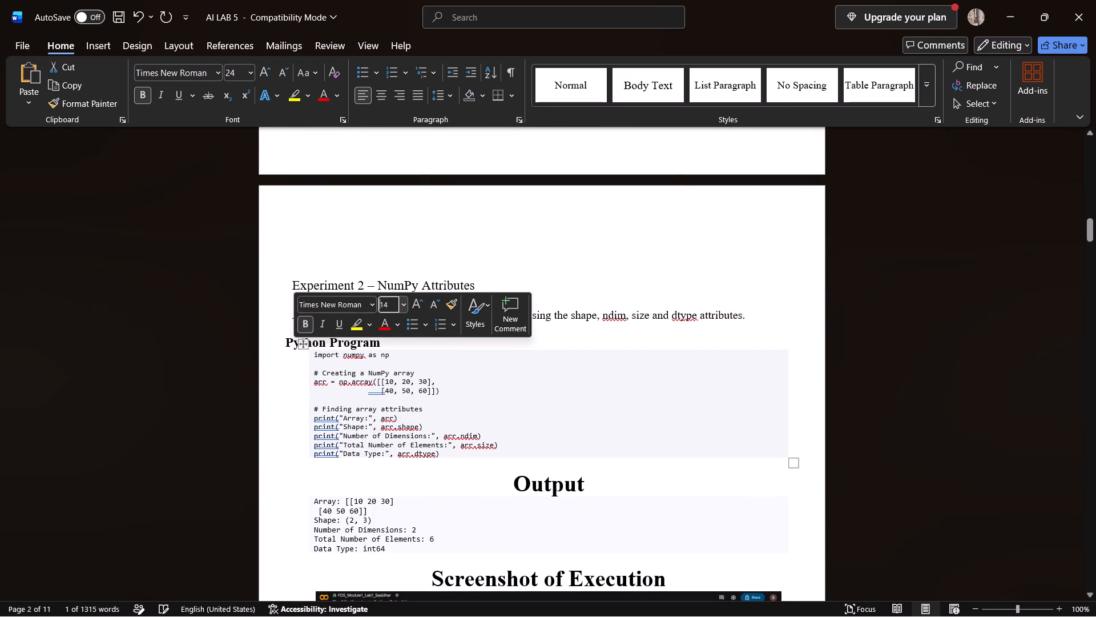
Indent Experiment 2's Python Program heading so that it lines up with the Aim line above it.
click(287, 346)
key(Tab)
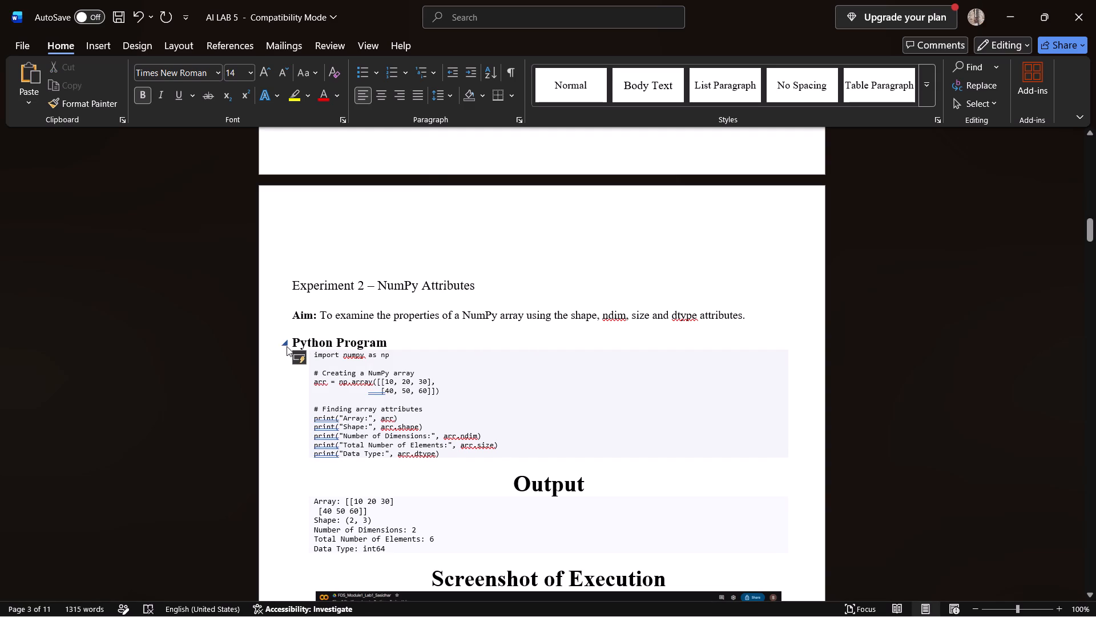
Move Experiment 2's shaded Python code table left to the page's text margin, as in Experiment 1.
click(325, 360)
drag(303, 345, 299, 345)
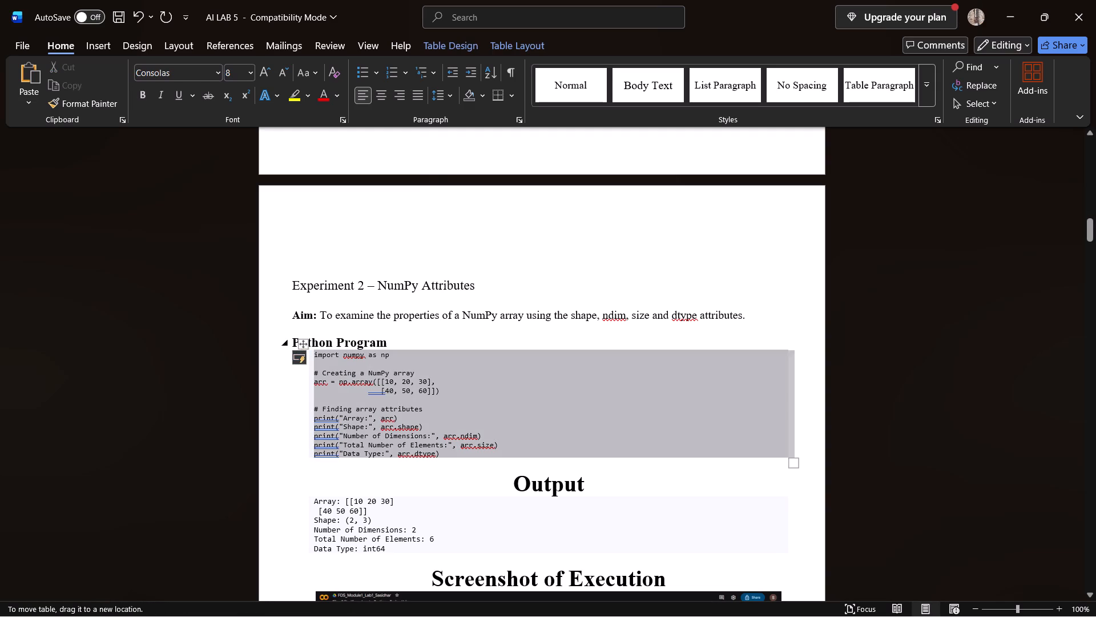
drag(299, 345, 285, 346)
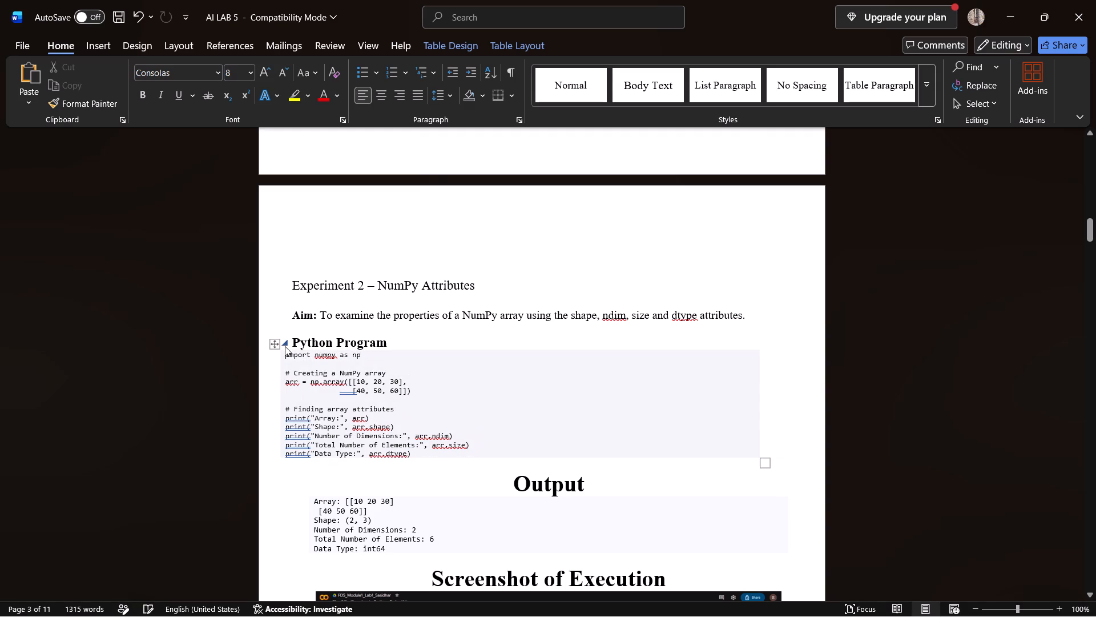
click(358, 383)
Insert a blank line between Experiment 2's Python Program heading and its code table.
scroll(358, 383, down, 1)
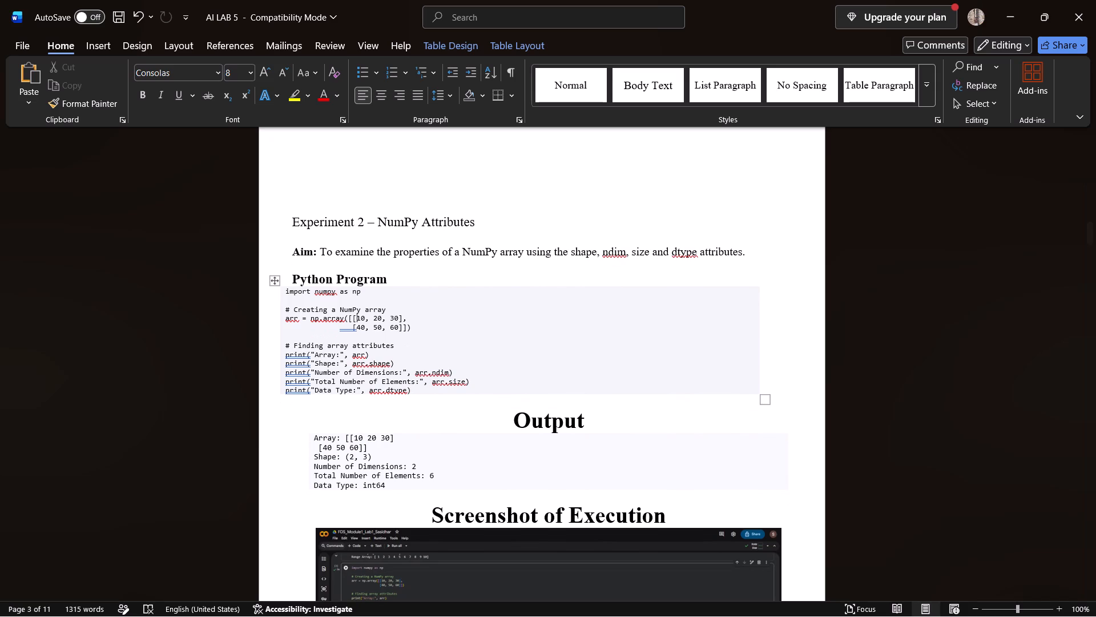
click(413, 277)
key(Return)
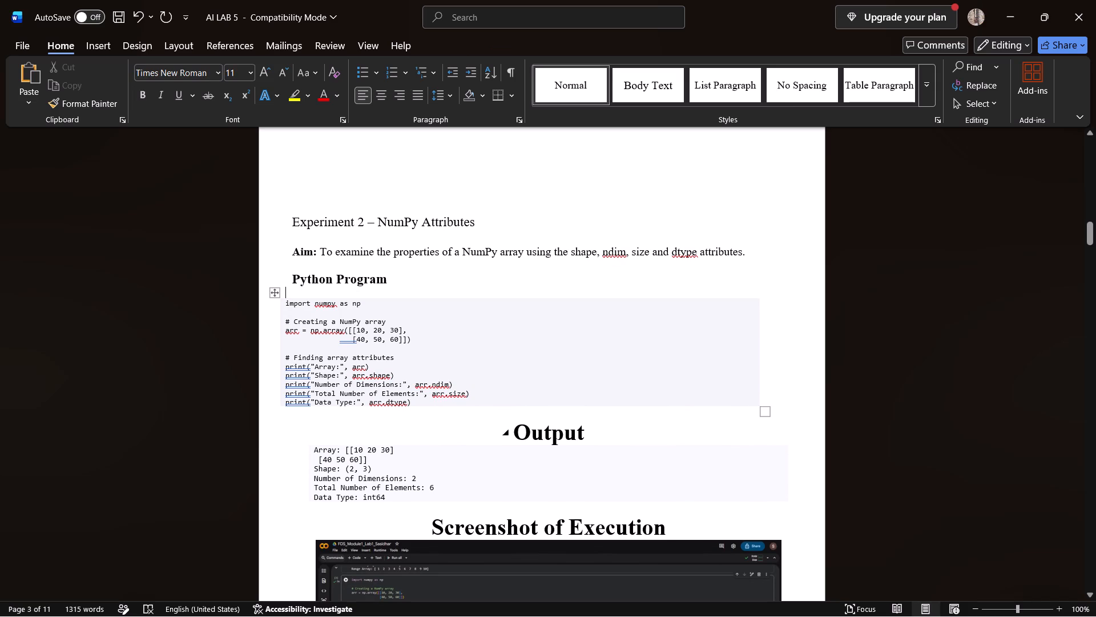
Set Experiment 2's Output heading to font size 14 and align it left at the text margin.
drag(624, 434, 491, 428)
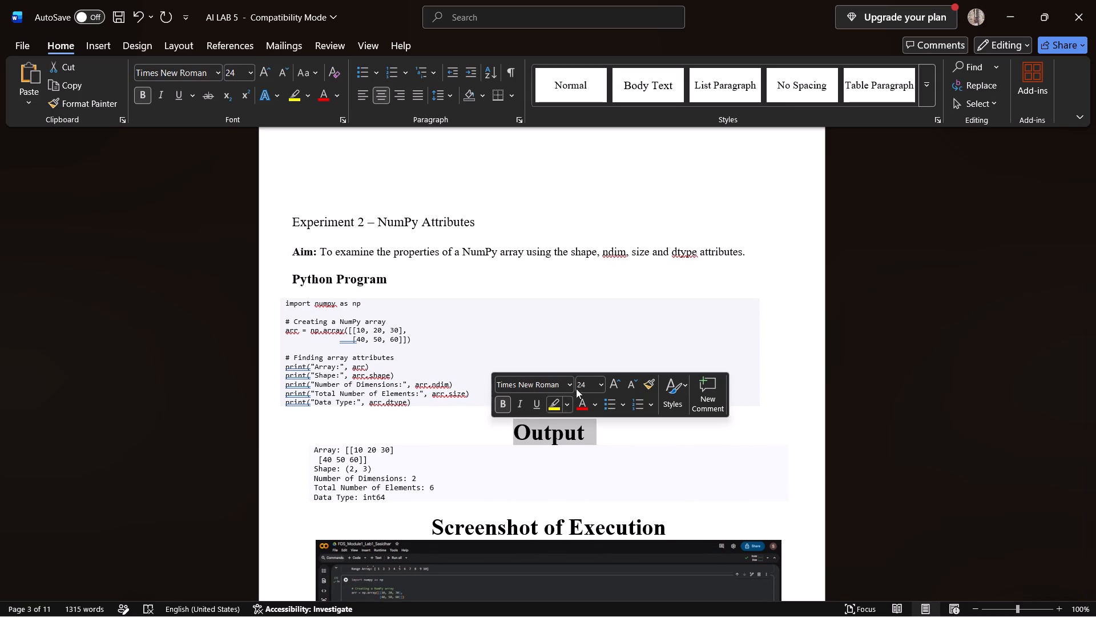
click(605, 382)
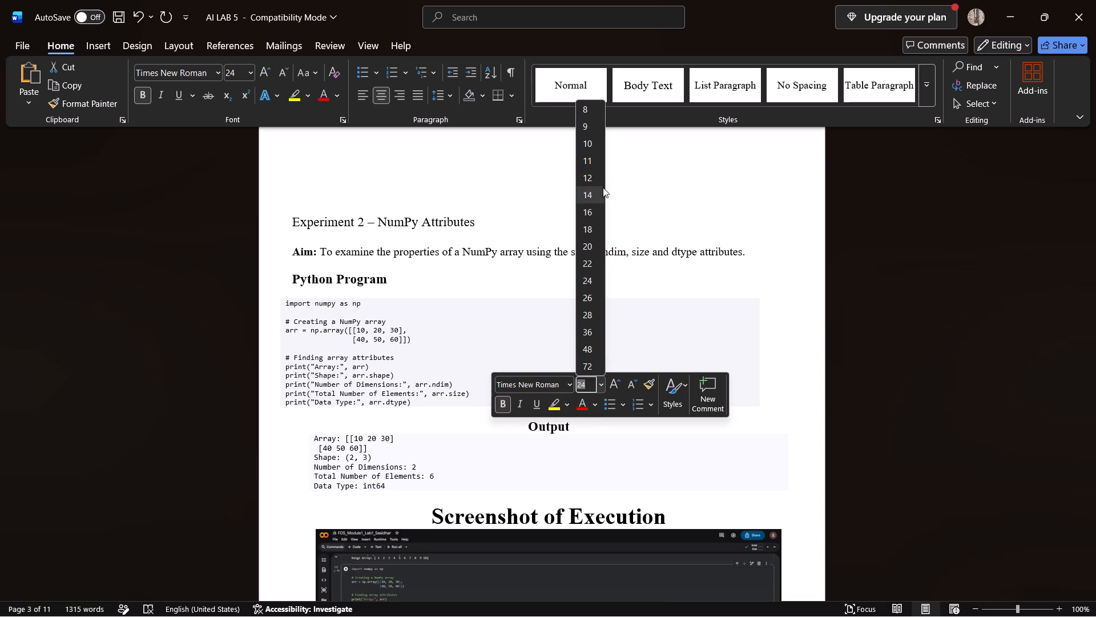
click(592, 193)
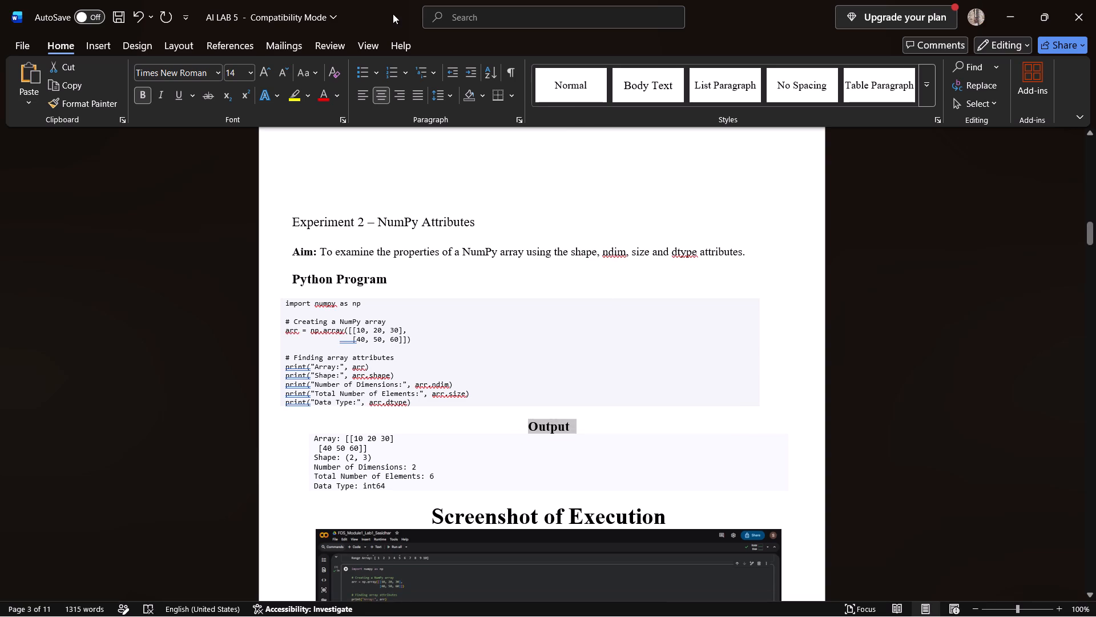
click(361, 96)
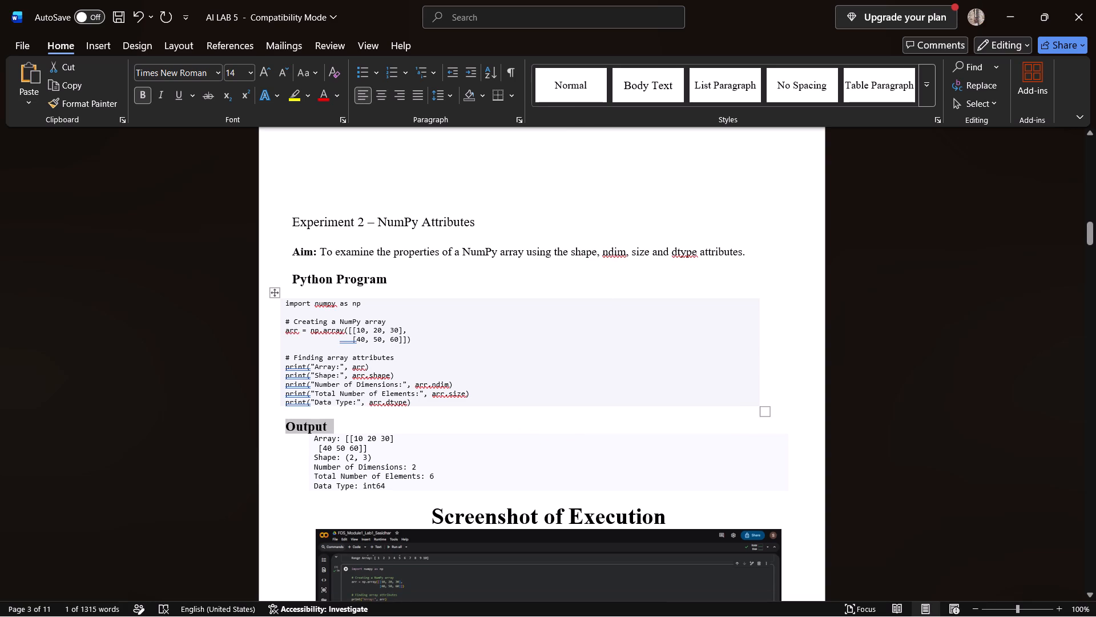
key(Tab)
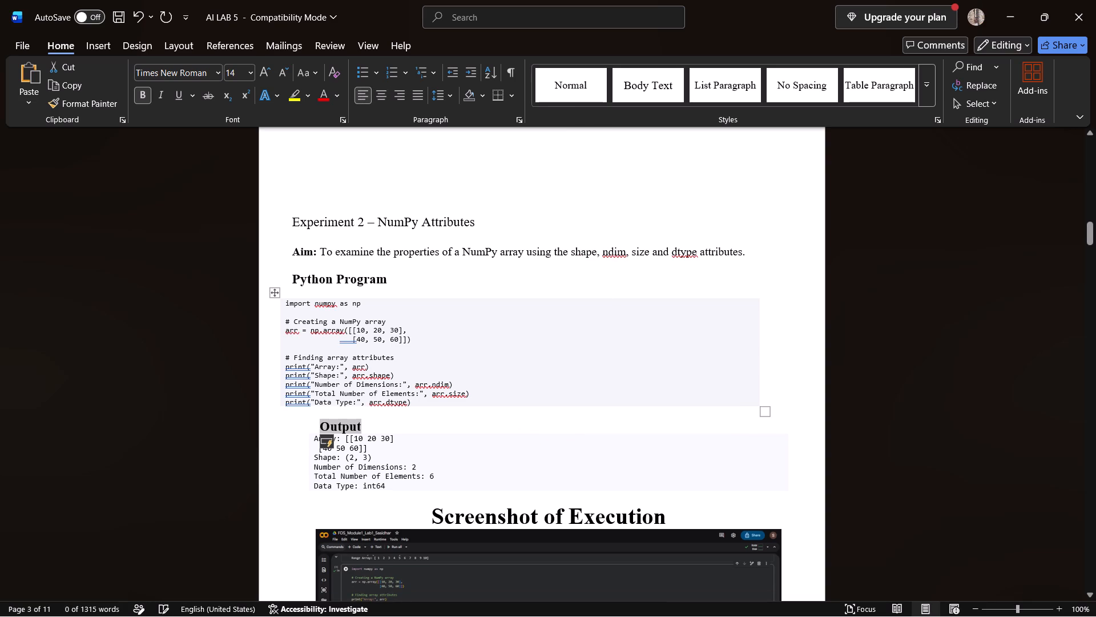
key(BackSpace)
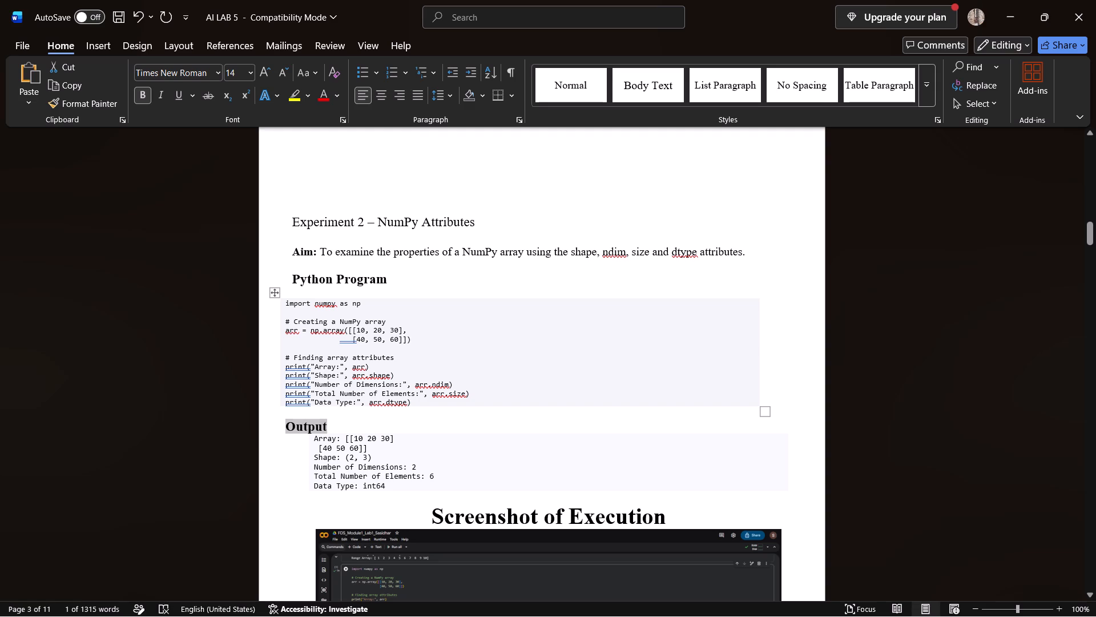
Move Experiment 2's shaded output table left so that it lines up with the code table above.
drag(303, 428, 281, 435)
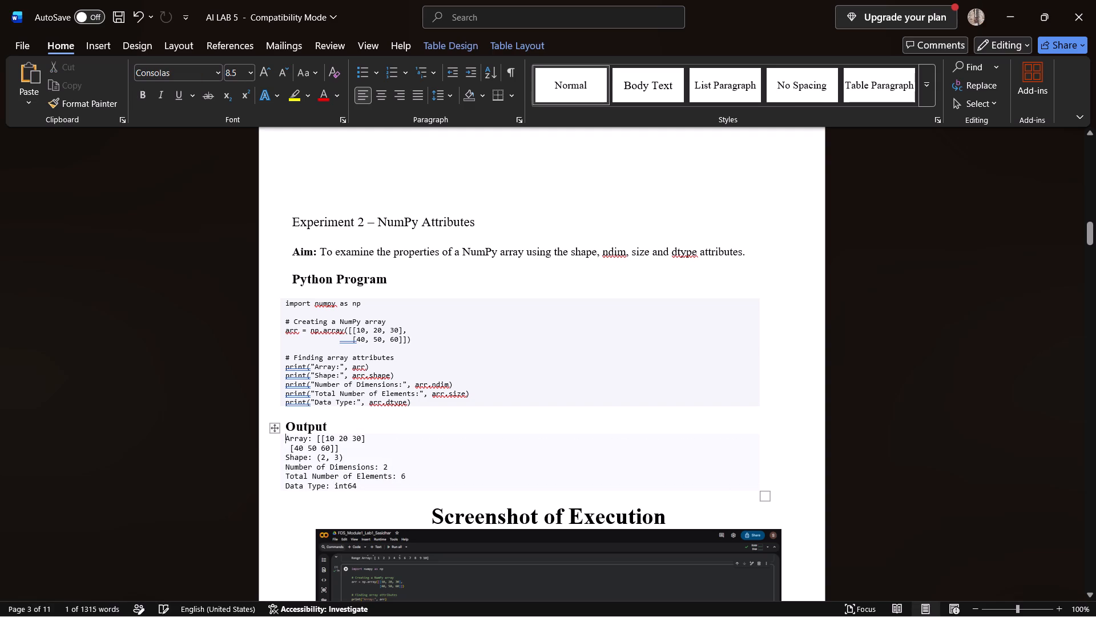
Indent Experiment 2's Output heading by two spaces so that it lines up with the Python Program heading.
click(285, 426)
key(space)
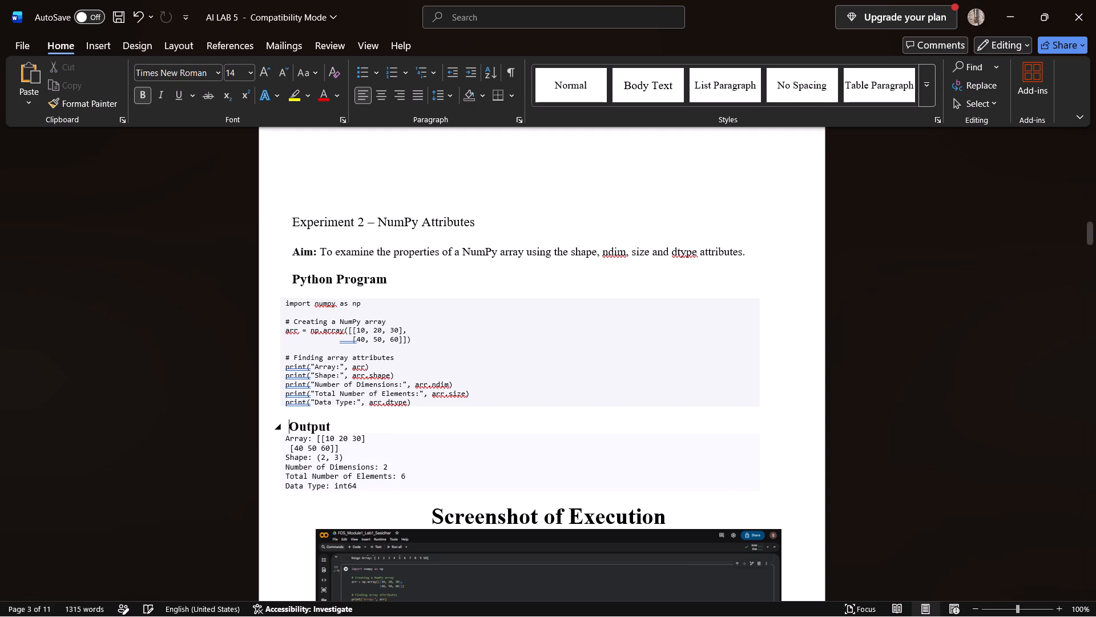
key(space)
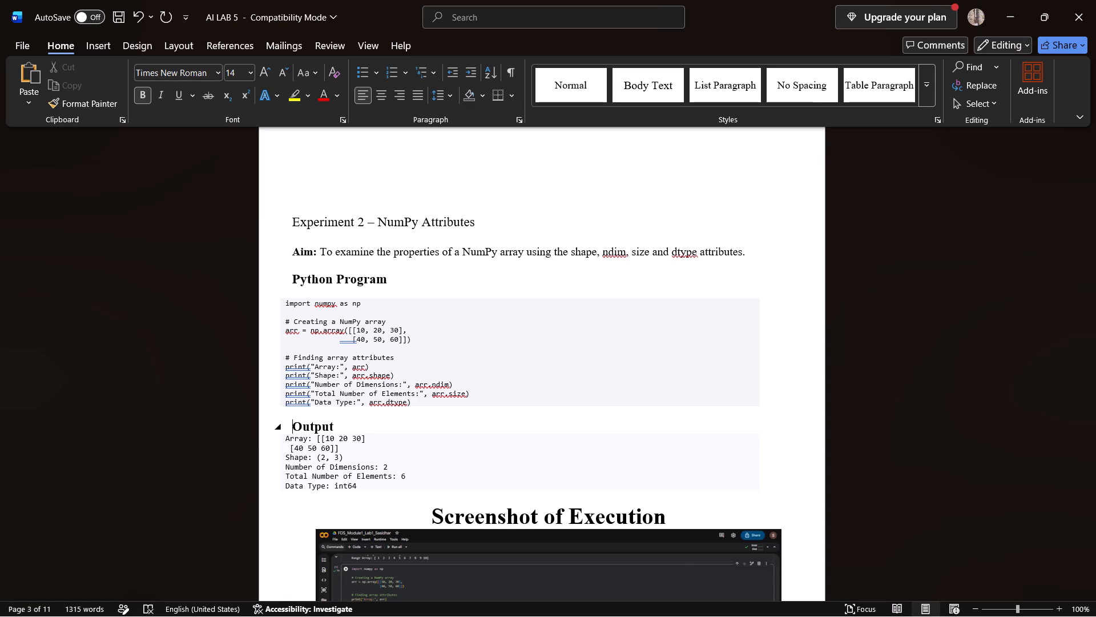
Align Experiment 2's Screenshot of Execution heading left and set its font size to 14.
scroll(285, 426, down, 2)
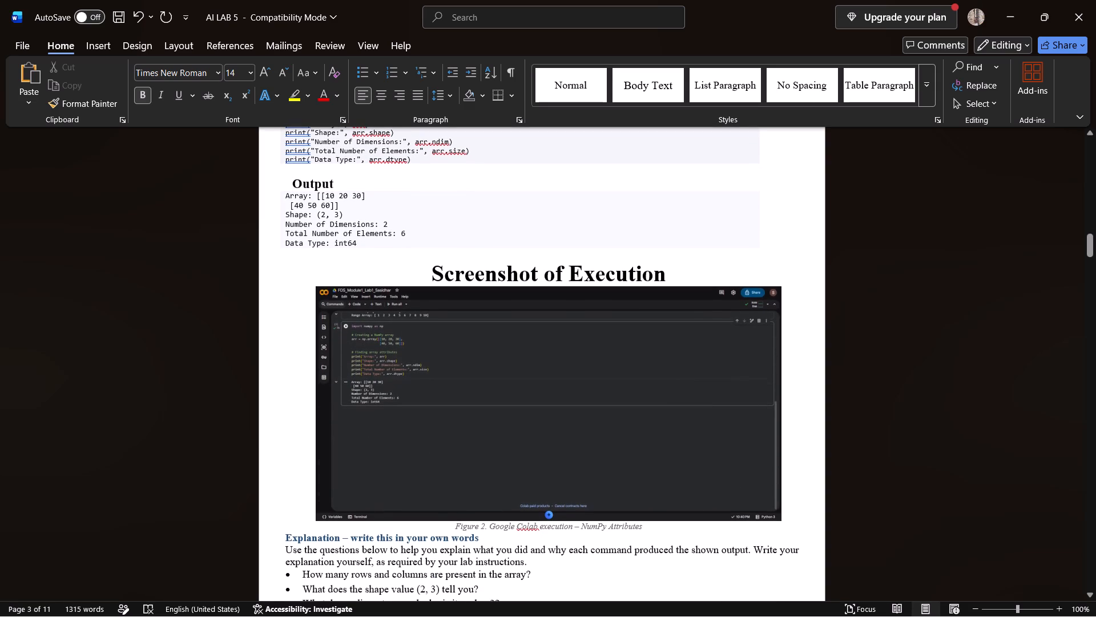
drag(676, 269, 462, 269)
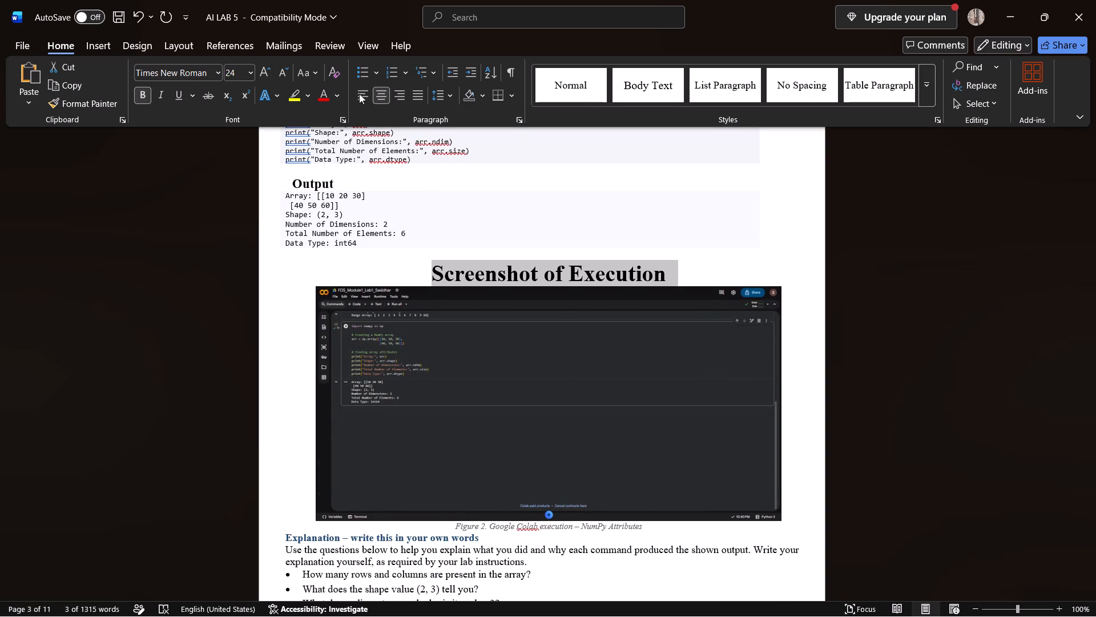
click(359, 94)
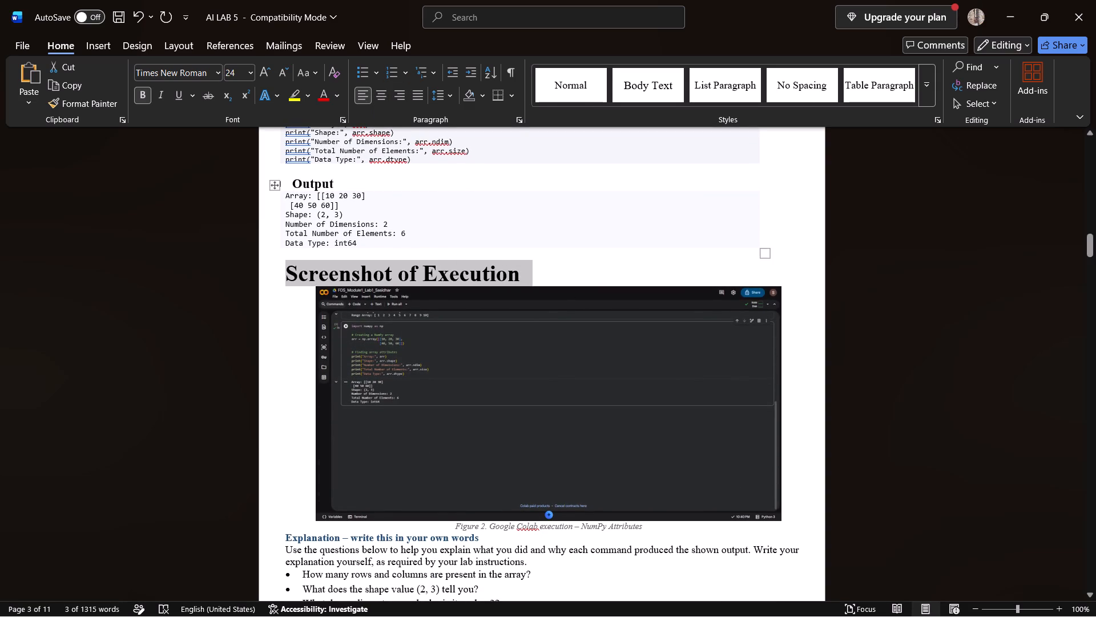
click(247, 70)
click(235, 175)
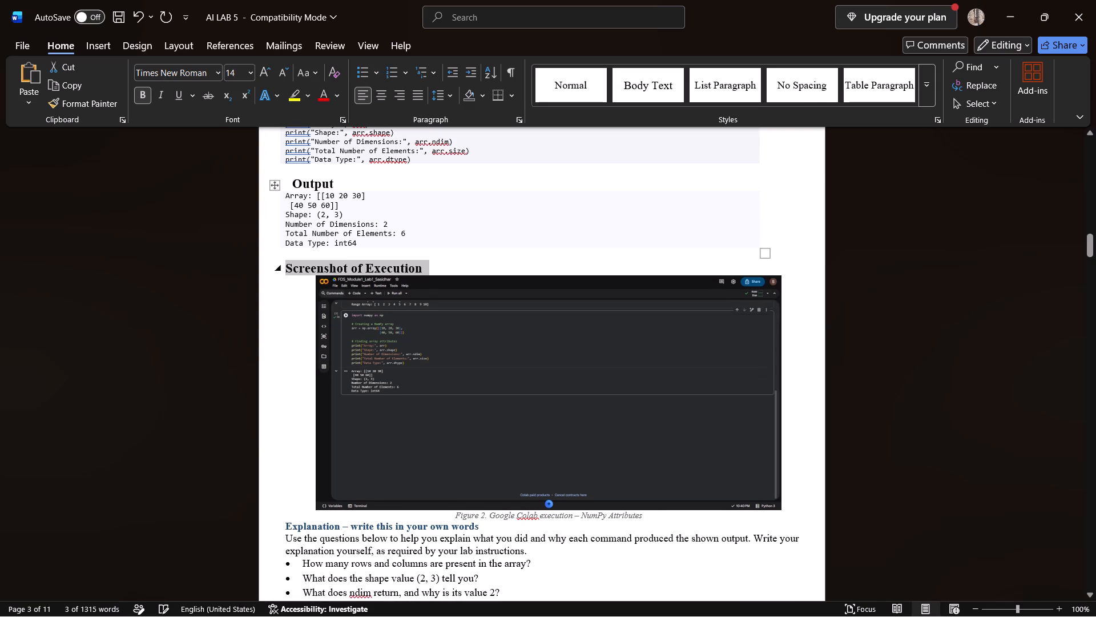
Align Experiment 2's execution screenshot to the left margin, matching the screenshot in Experiment 1.
click(382, 312)
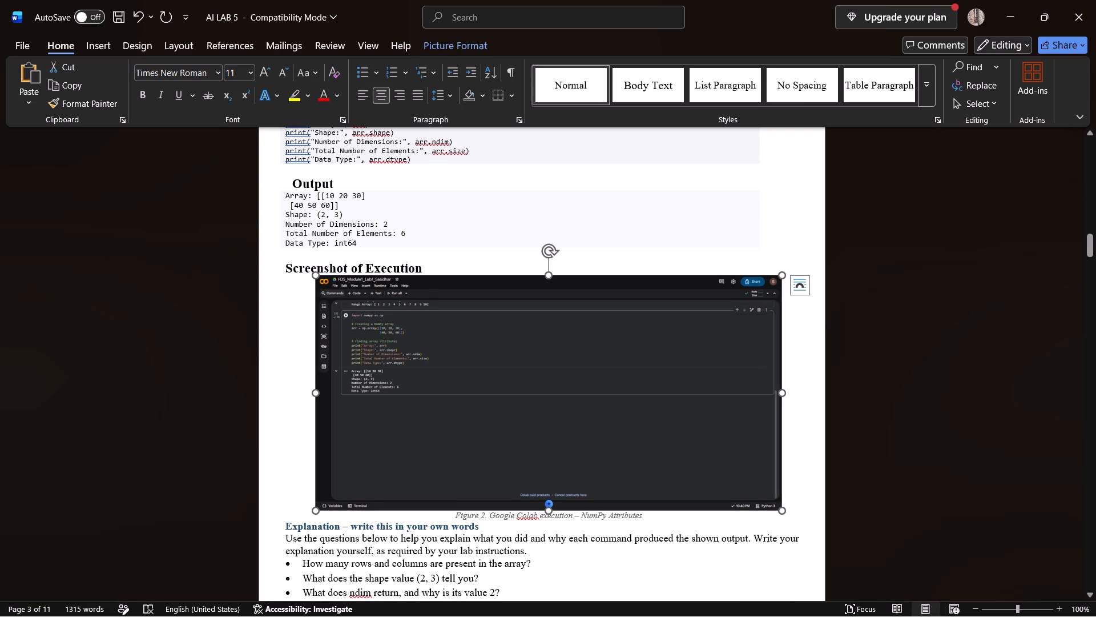
drag(396, 334, 293, 330)
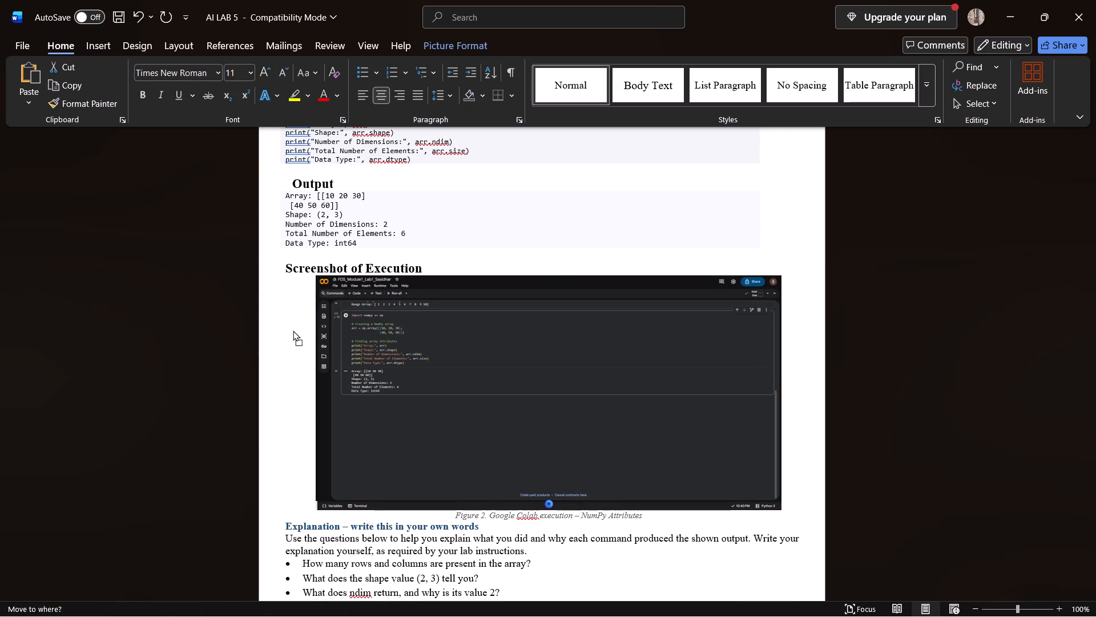
drag(293, 330, 292, 330)
scroll(292, 330, up, 5)
scroll(292, 330, right, 1)
scroll(292, 330, up, 1)
scroll(292, 330, down, 1)
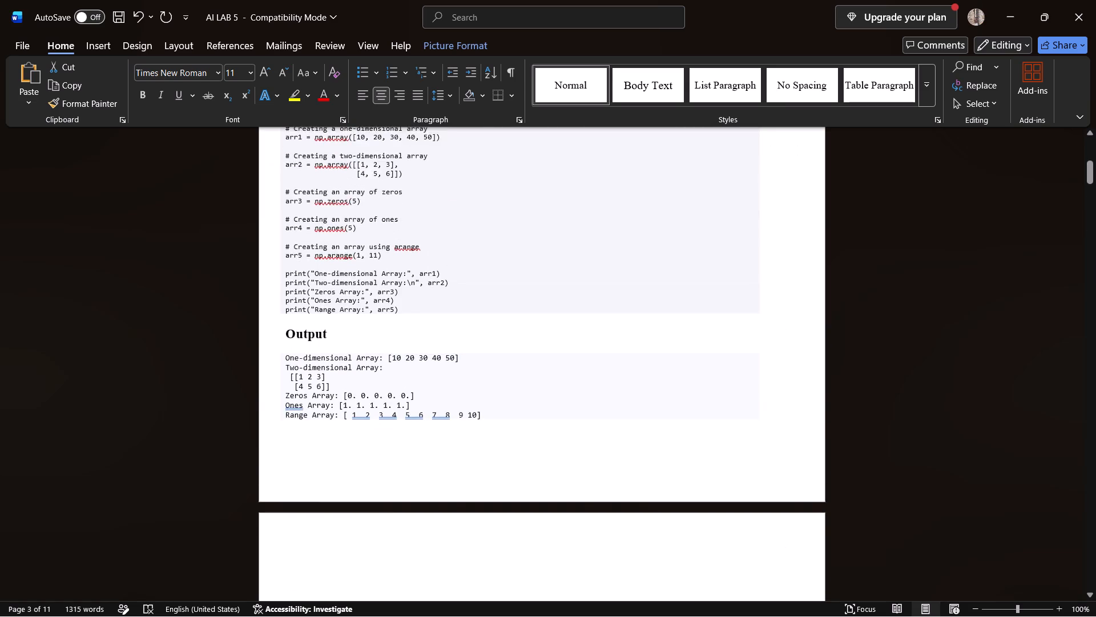
scroll(292, 330, down, 2)
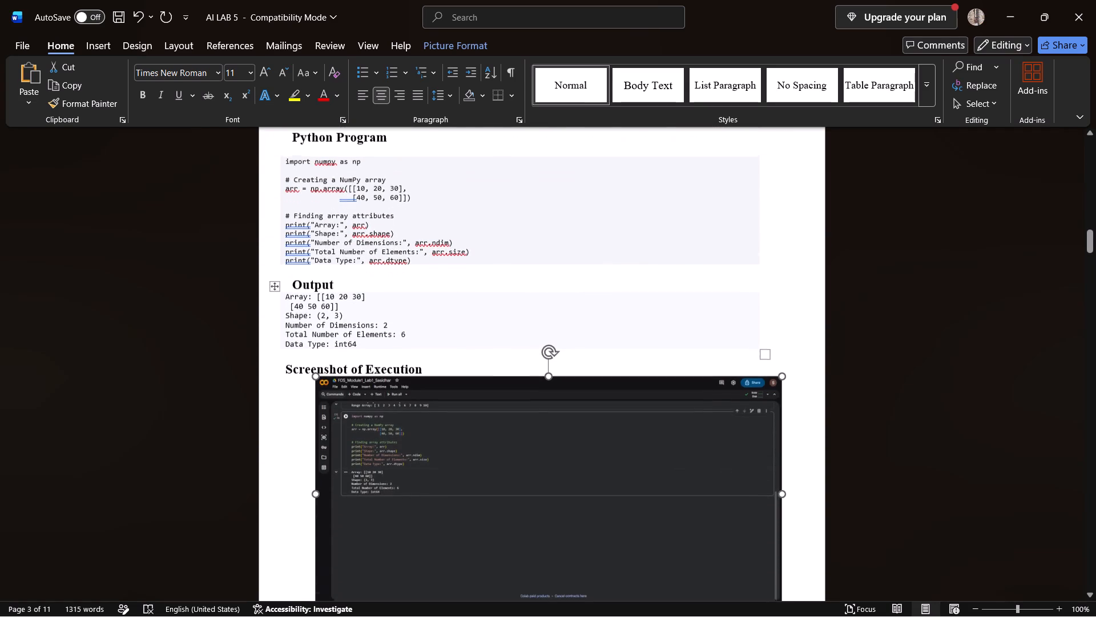
scroll(292, 330, down, 1)
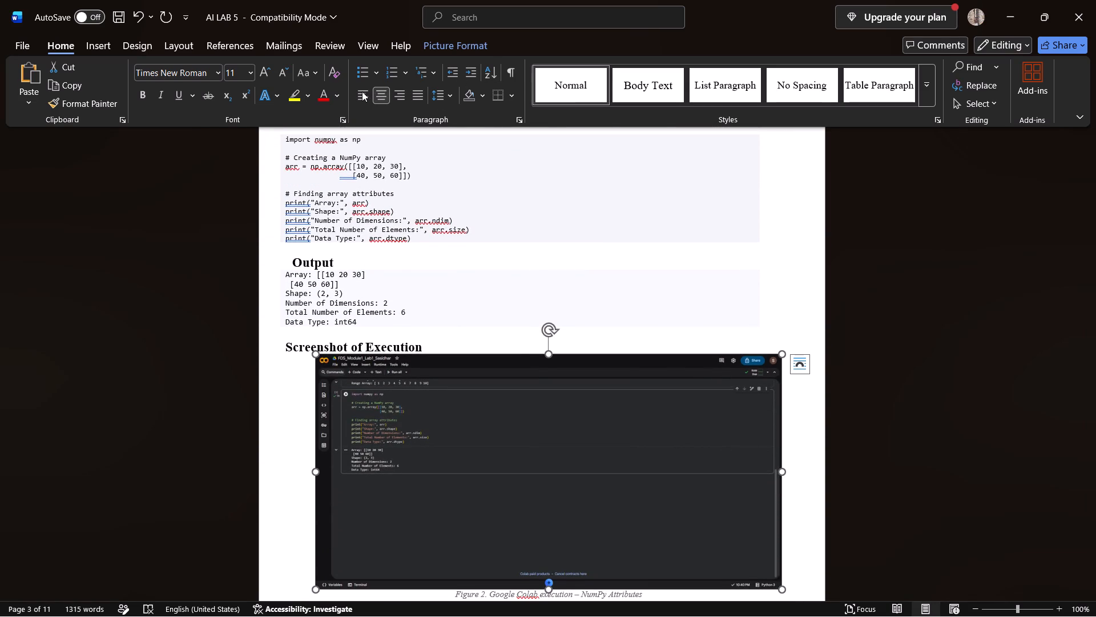
click(362, 91)
scroll(453, 273, up, 5)
scroll(453, 273, down, 1)
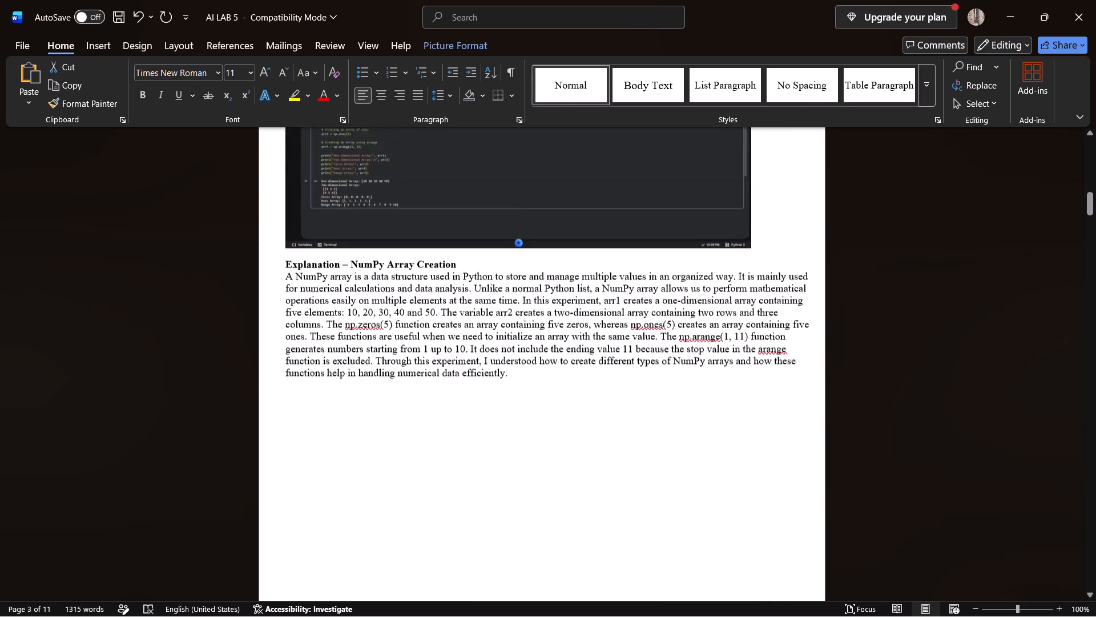
scroll(453, 273, down, 2)
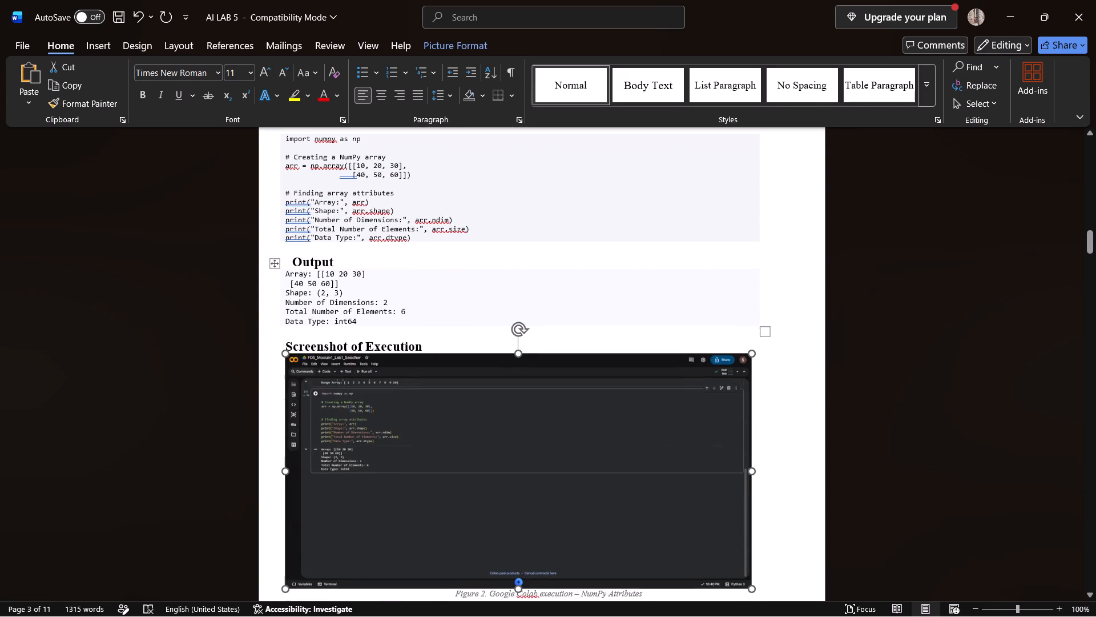
Insert a blank line between Experiment 2's Screenshot of Execution heading and the screenshot.
click(440, 343)
key(Return)
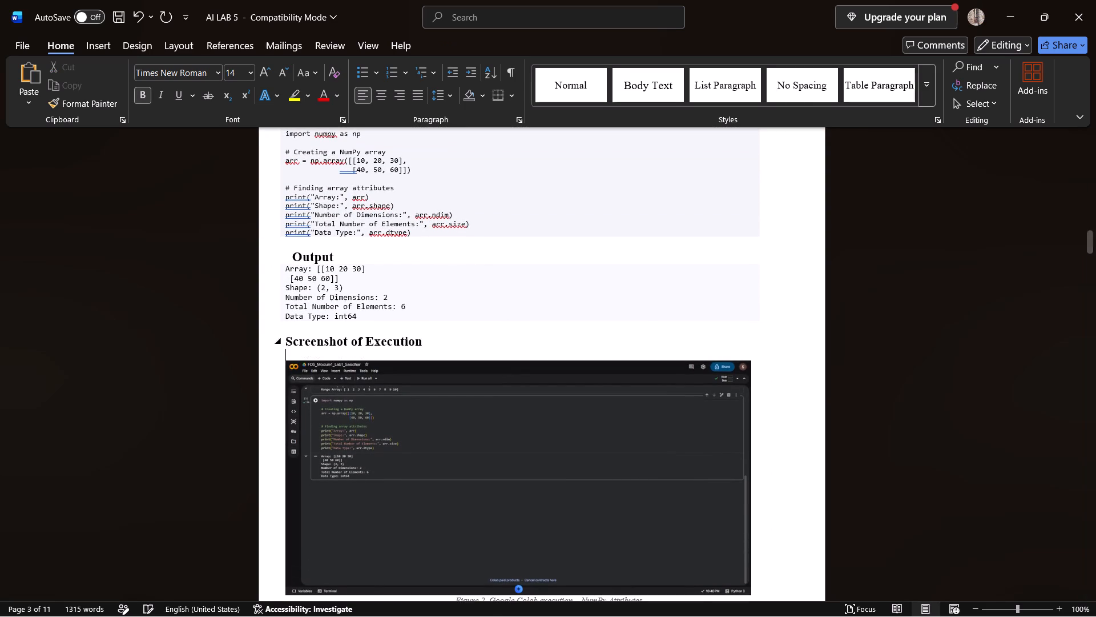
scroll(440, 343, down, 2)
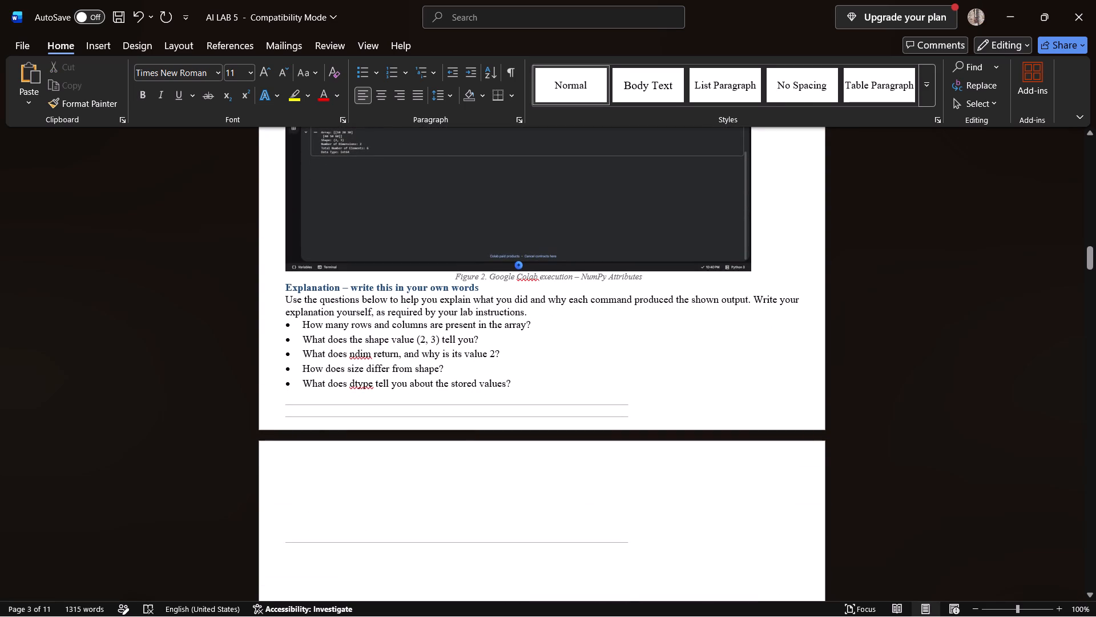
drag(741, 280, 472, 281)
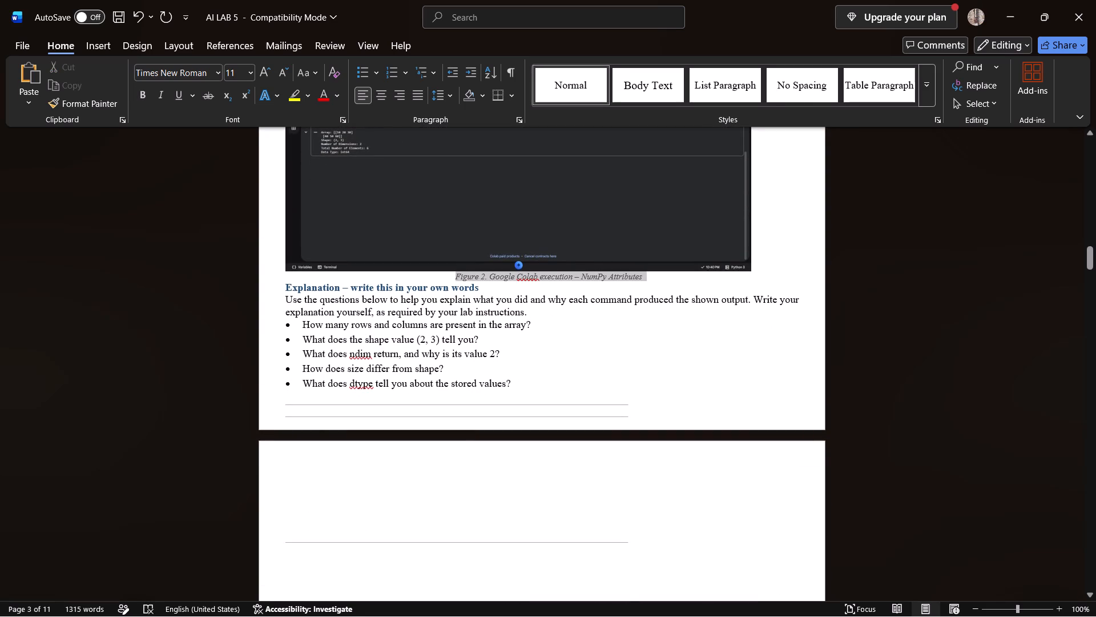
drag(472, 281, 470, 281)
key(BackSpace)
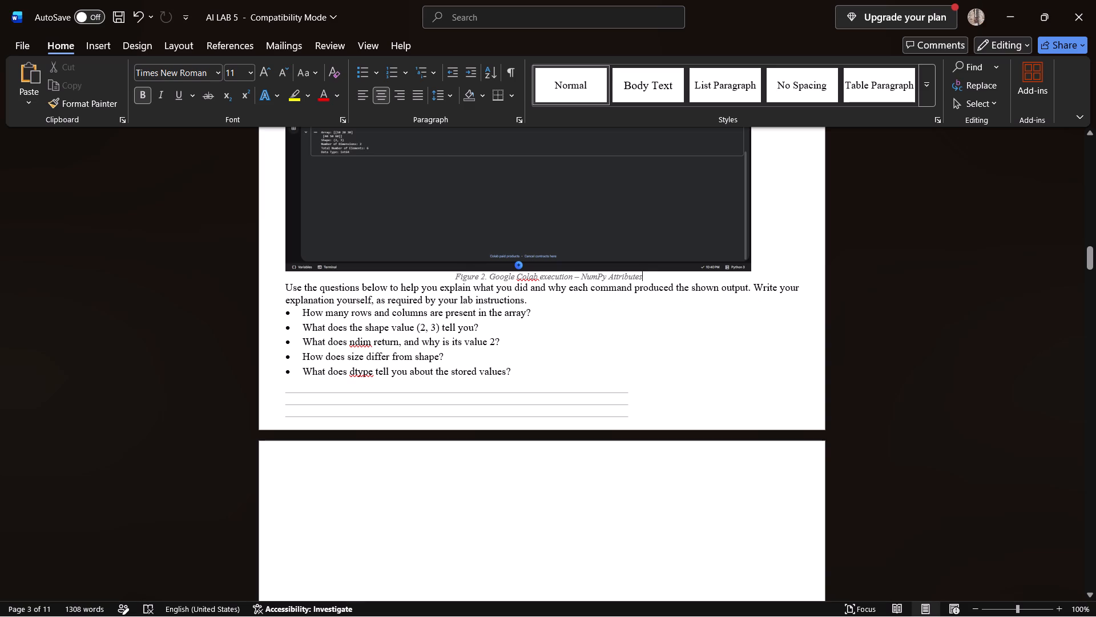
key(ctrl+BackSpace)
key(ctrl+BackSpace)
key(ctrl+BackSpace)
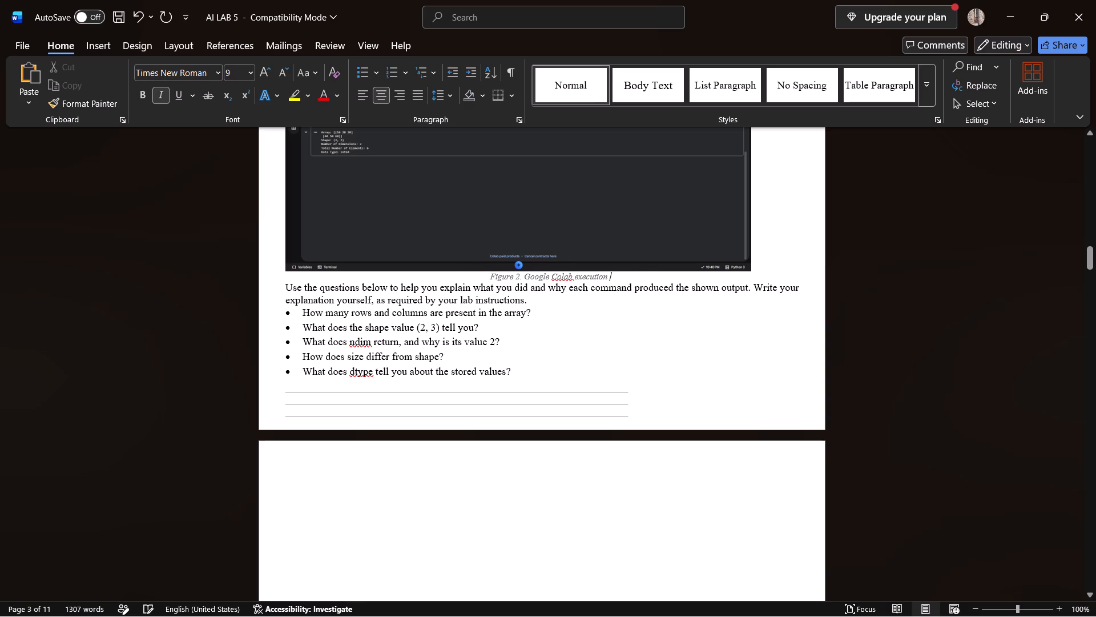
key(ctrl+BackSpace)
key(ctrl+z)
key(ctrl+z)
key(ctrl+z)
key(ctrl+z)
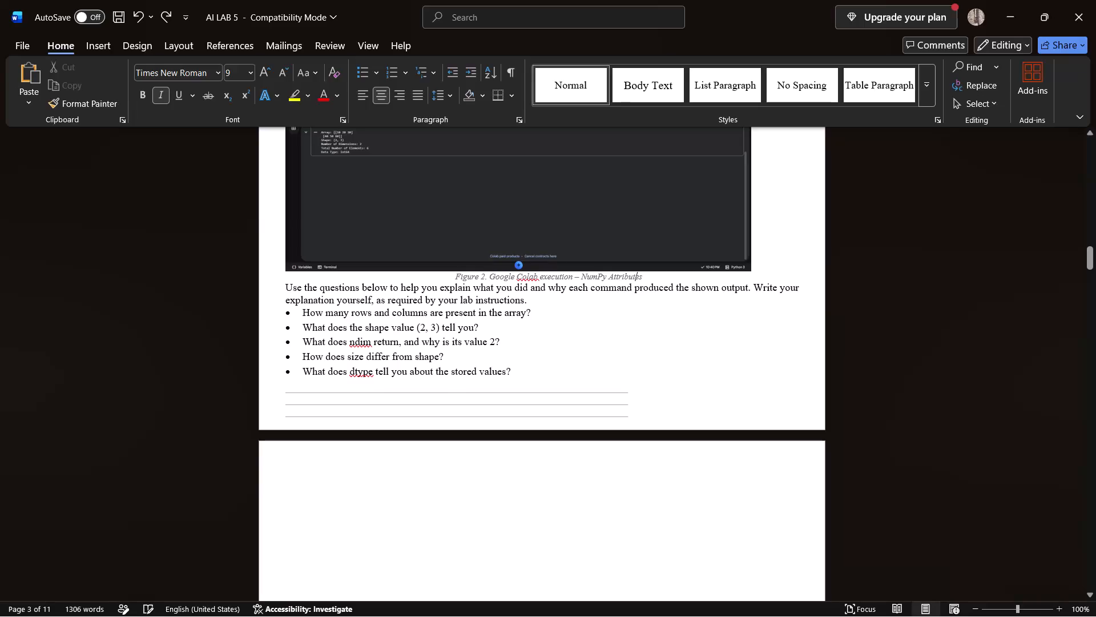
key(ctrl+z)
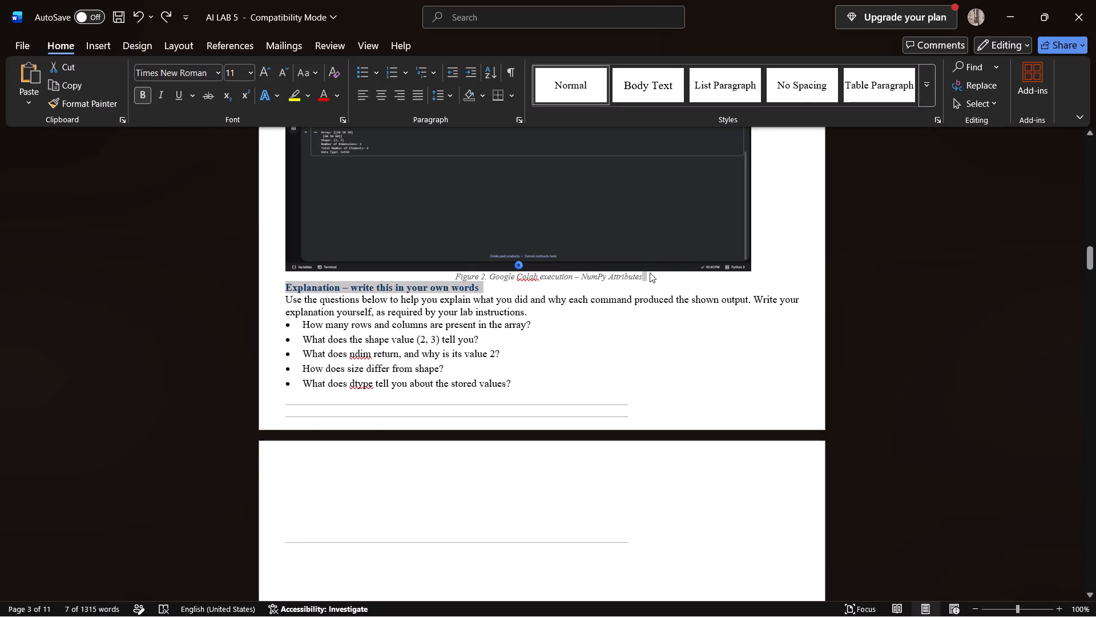
Delete the Figure 2 caption text beneath Experiment 2's execution screenshot.
click(650, 275)
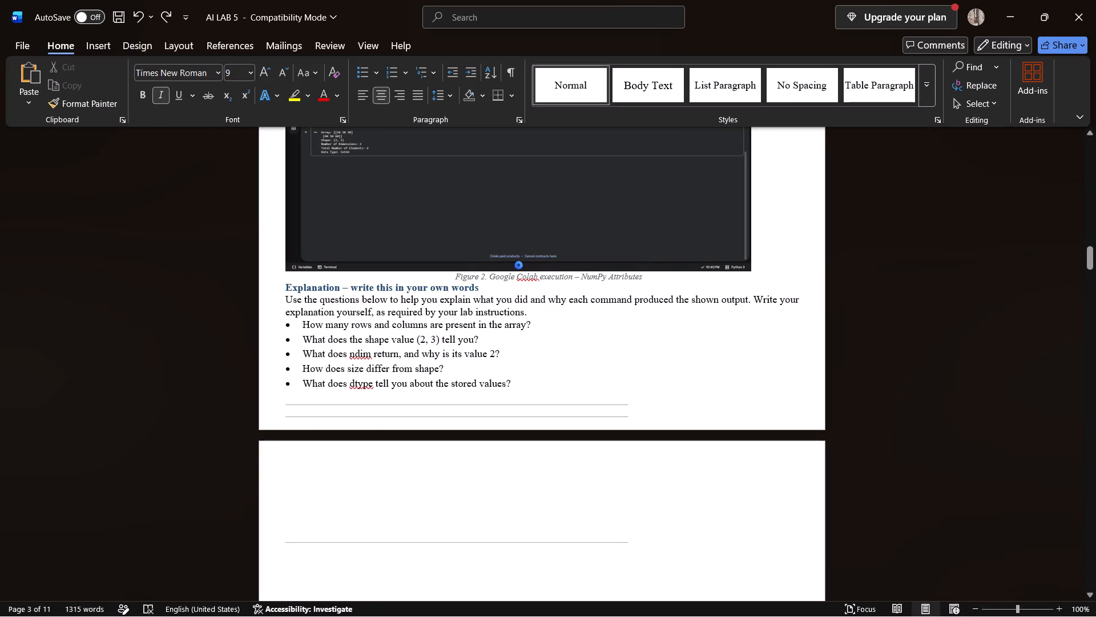
key(ctrl+BackSpace)
key(ctrl+BackSpace)
key(ctrl+BackSpace)
key(ctrl+BackSpace)
key(ctrl+BackSpace)
key(ctrl+BackSpace)
key(ctrl+BackSpace)
key(ctrl+BackSpace)
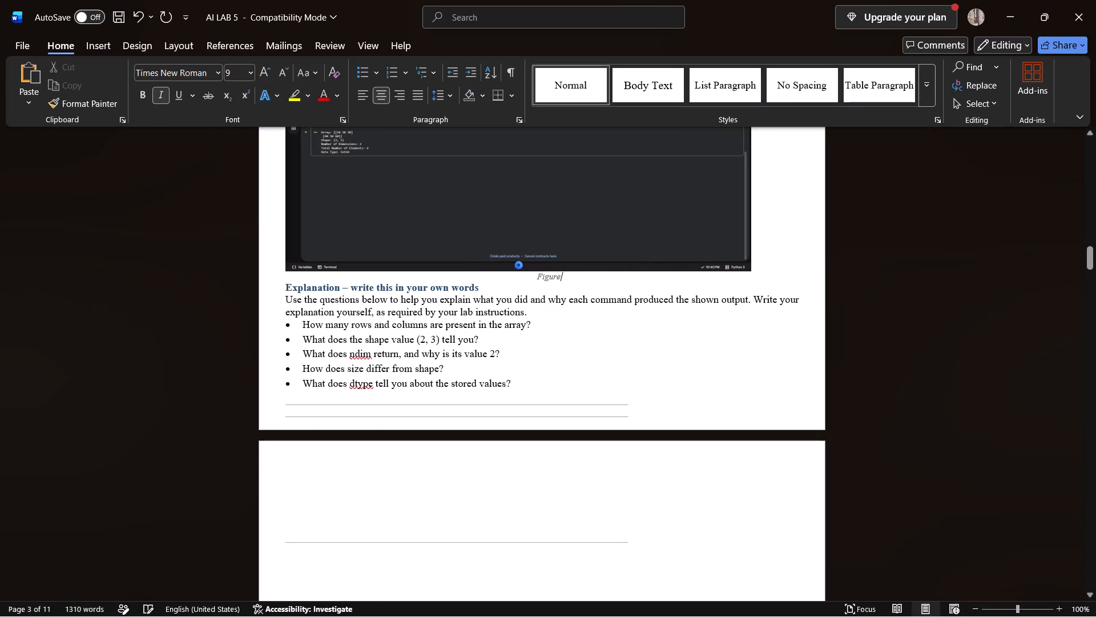
key(ctrl+BackSpace)
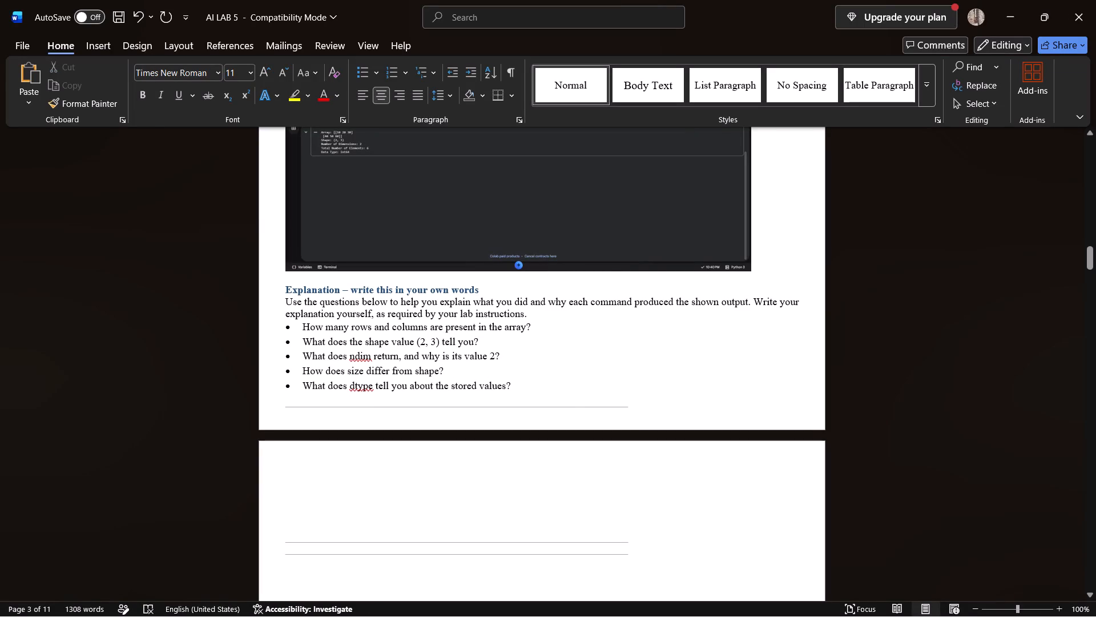
Delete the ruled answer lines below Experiment 2's explanation questions.
drag(643, 551, 388, 412)
key(BackSpace)
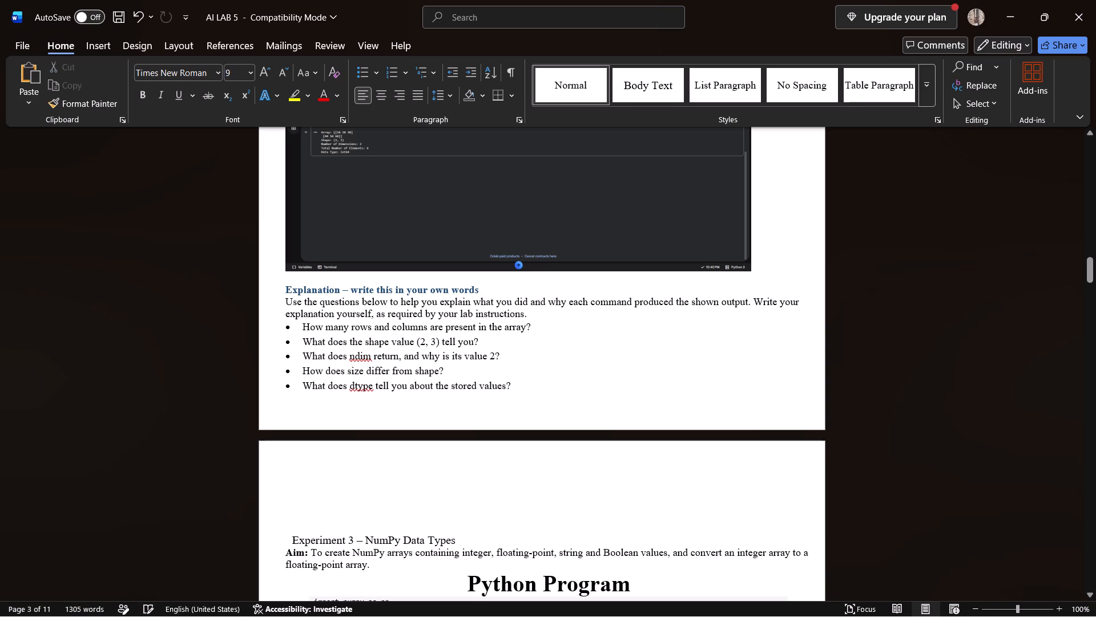
Copy Experiment 2's placeholder Explanation heading, instructions and bulleted questions, and delete them from the report.
drag(357, 408, 285, 305)
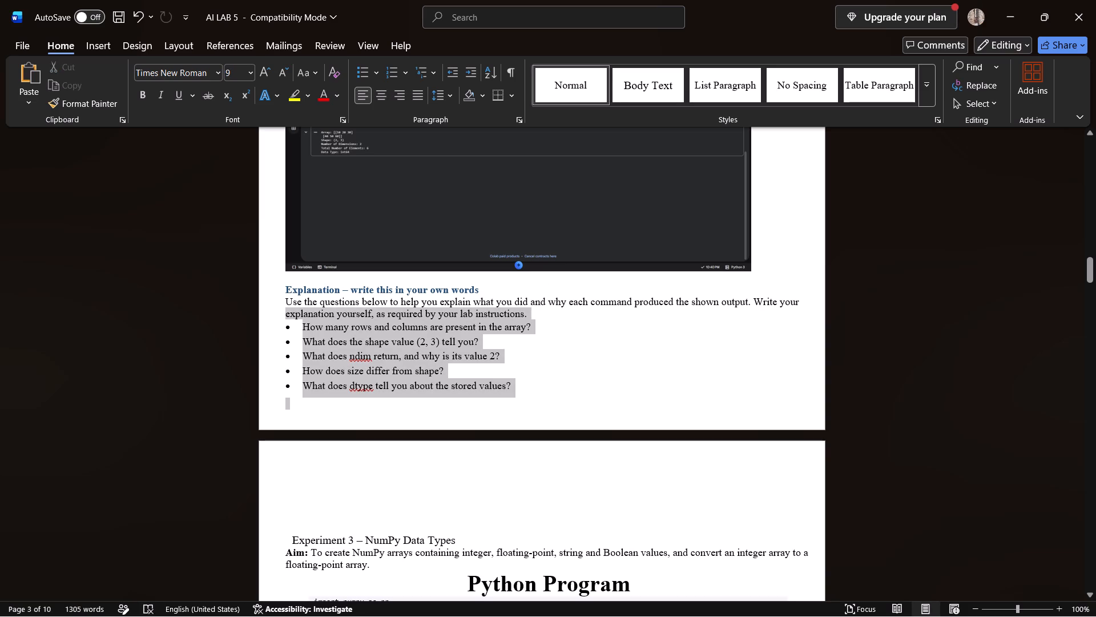
drag(285, 305, 285, 290)
key(ctrl+c)
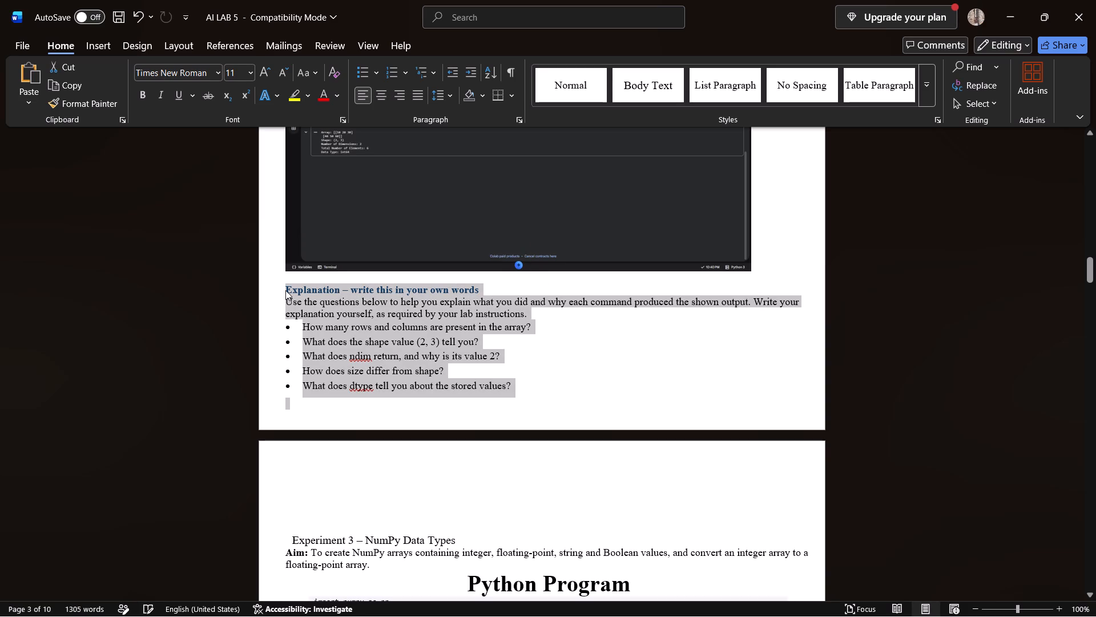
key(BackSpace)
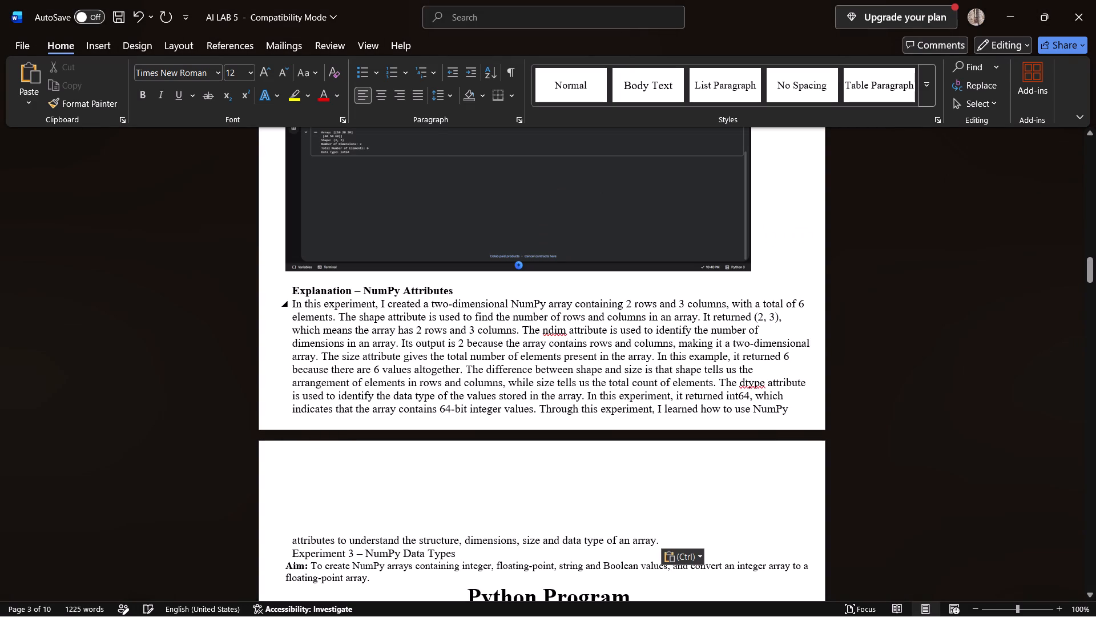
Remove the page gap above the Experiment 2 – NumPy Attributes heading so it directly follows Experiment 1's explanation.
scroll(721, 415, down, 1)
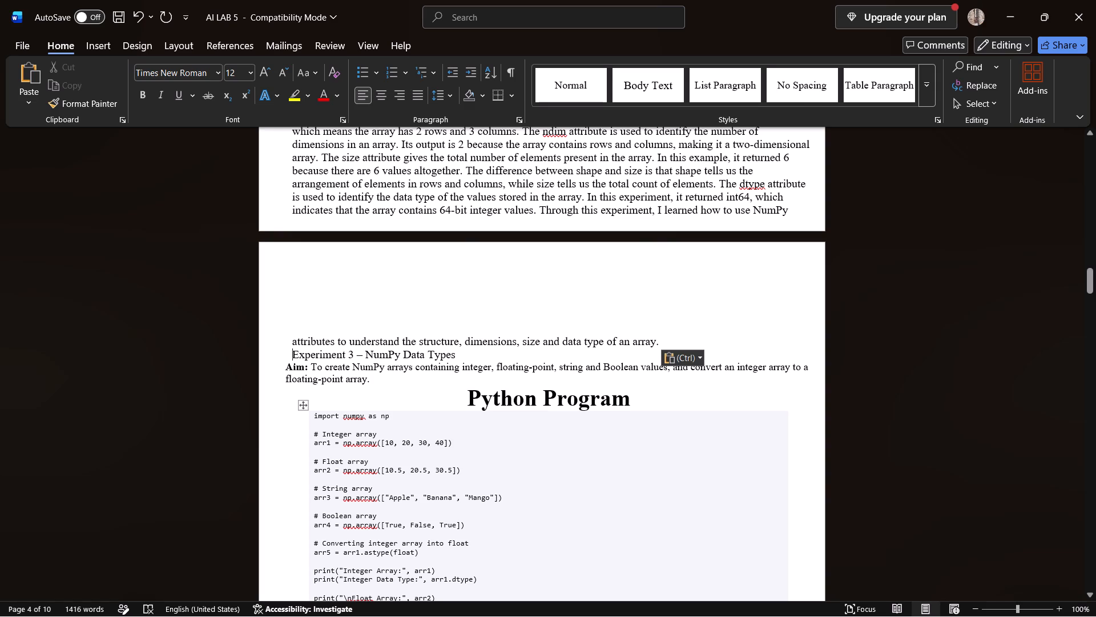
scroll(721, 415, up, 1)
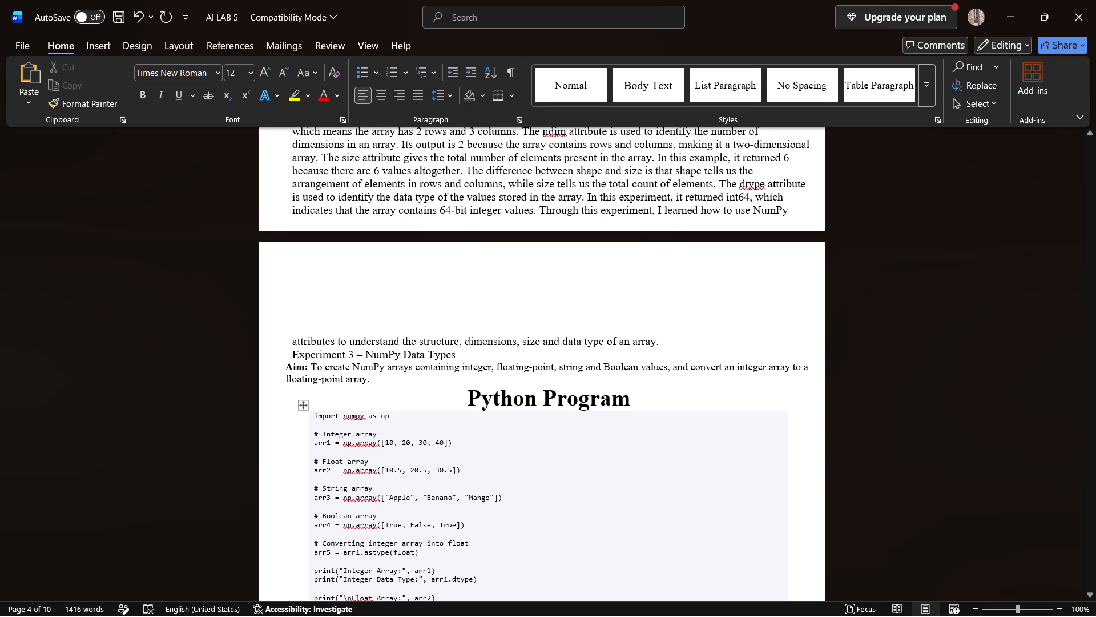
scroll(721, 415, up, 6)
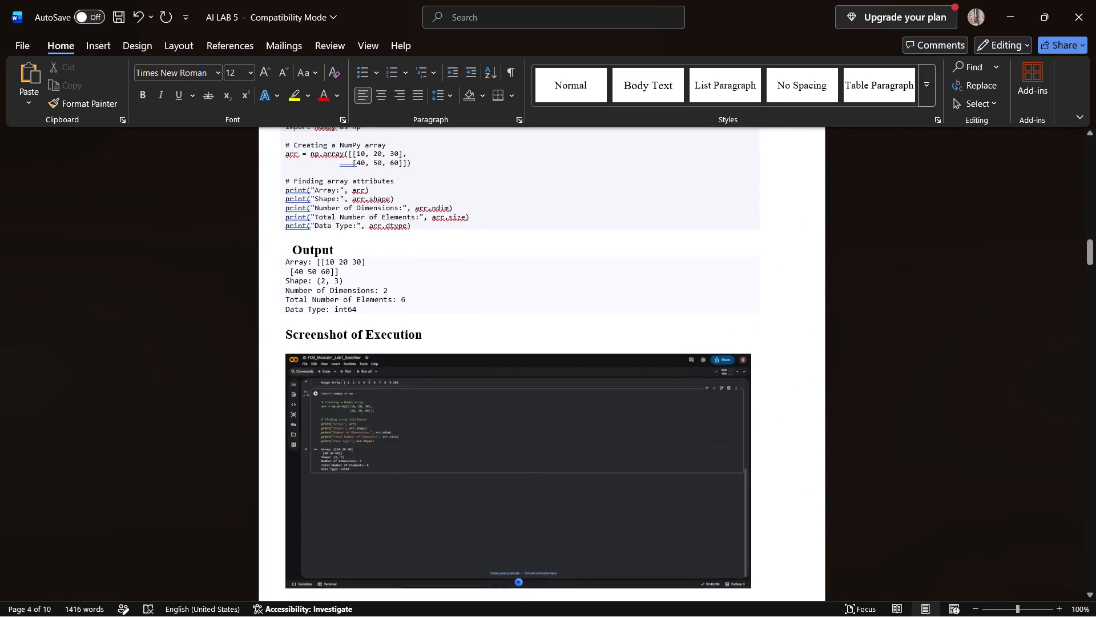
scroll(721, 415, up, 4)
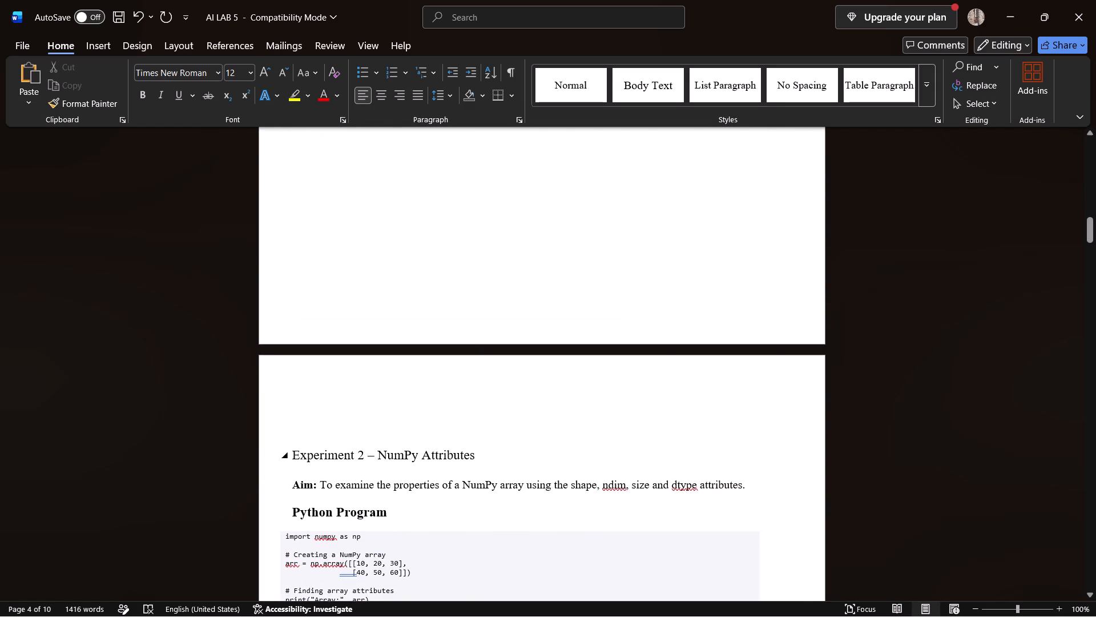
click(296, 454)
key(Left)
key(BackSpace)
key(BackSpace)
key(BackSpace)
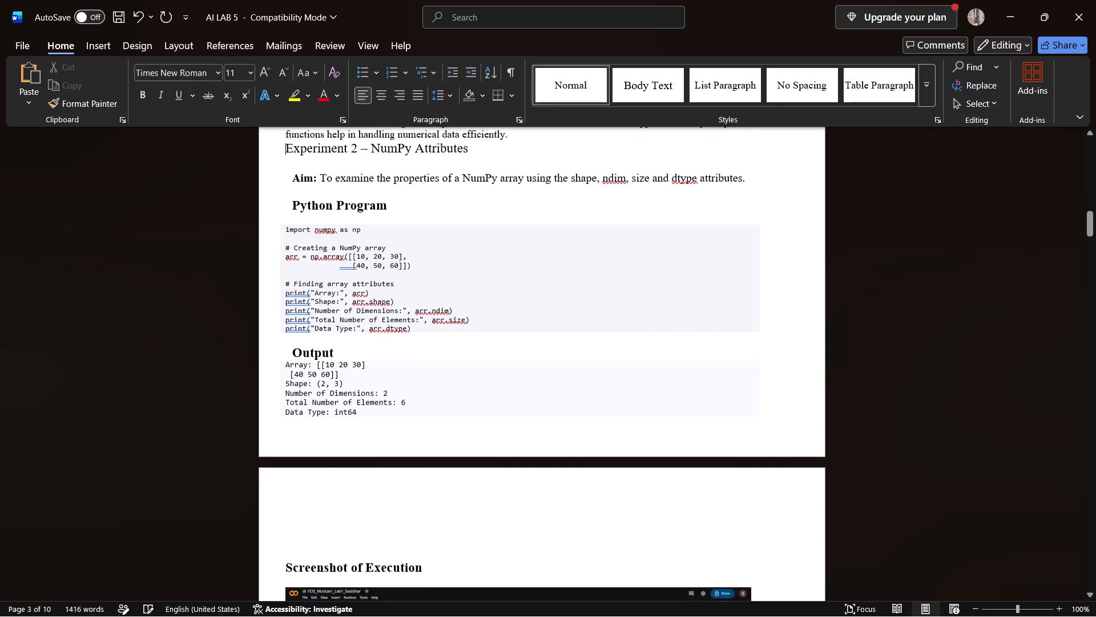
Add blank lines above the Experiment 2 – NumPy Attributes heading until it starts on the following page.
key(Return)
key(Return)
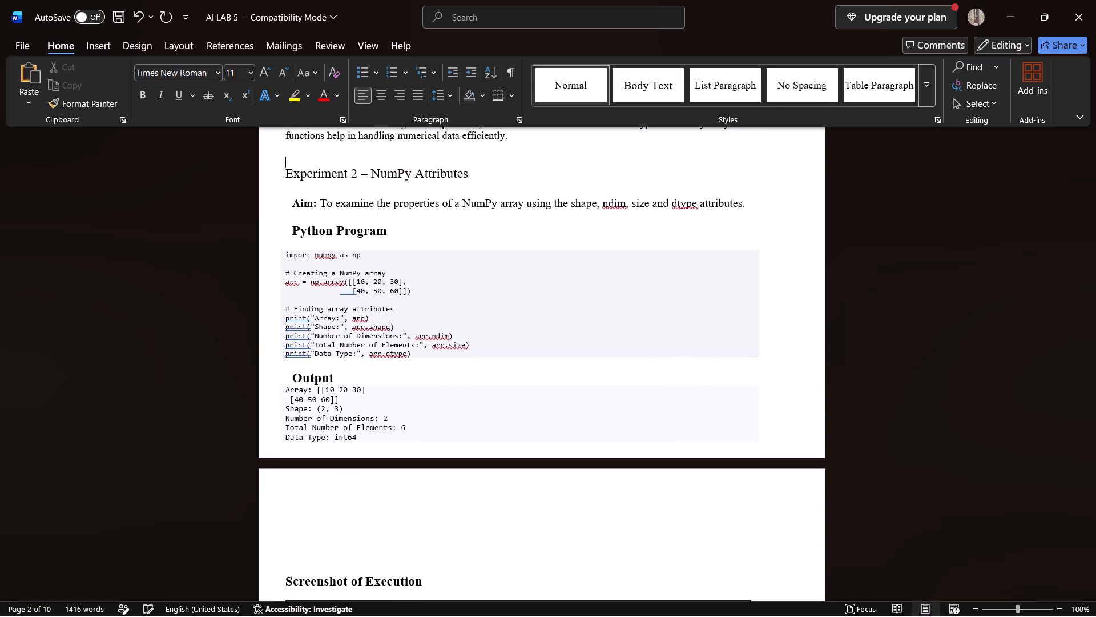
key(Return)
key(Return)
key(Return)
key(Return)
key(Return)
key(Return)
key(Return)
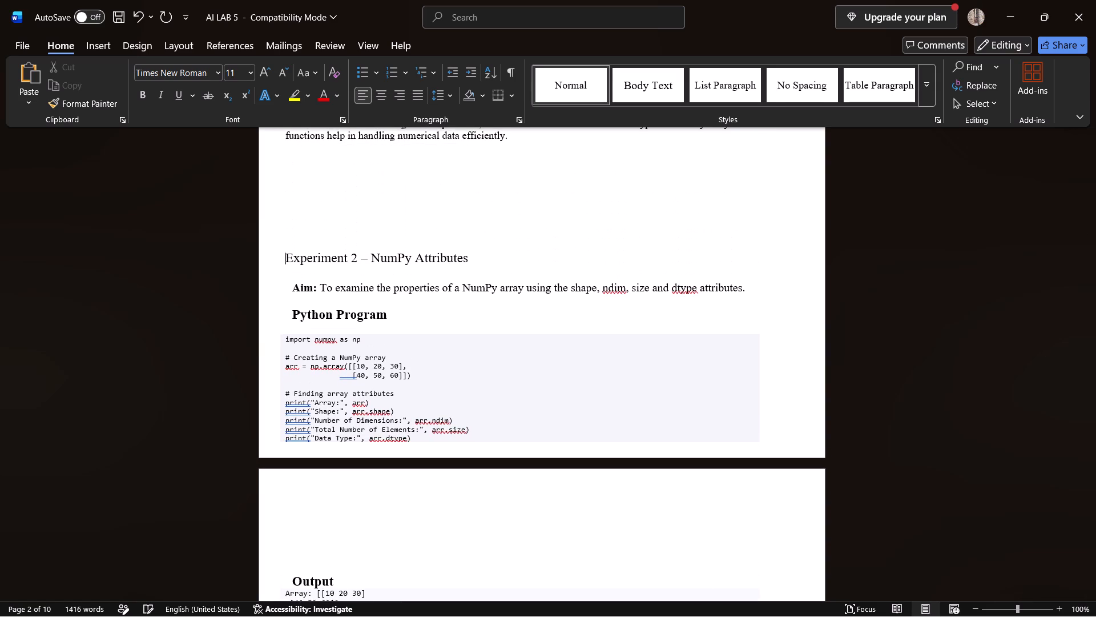
key(Return)
key(Return)
key(Return)
key(Return)
key(Return)
key(Return)
key(Return)
key(Return)
key(Return)
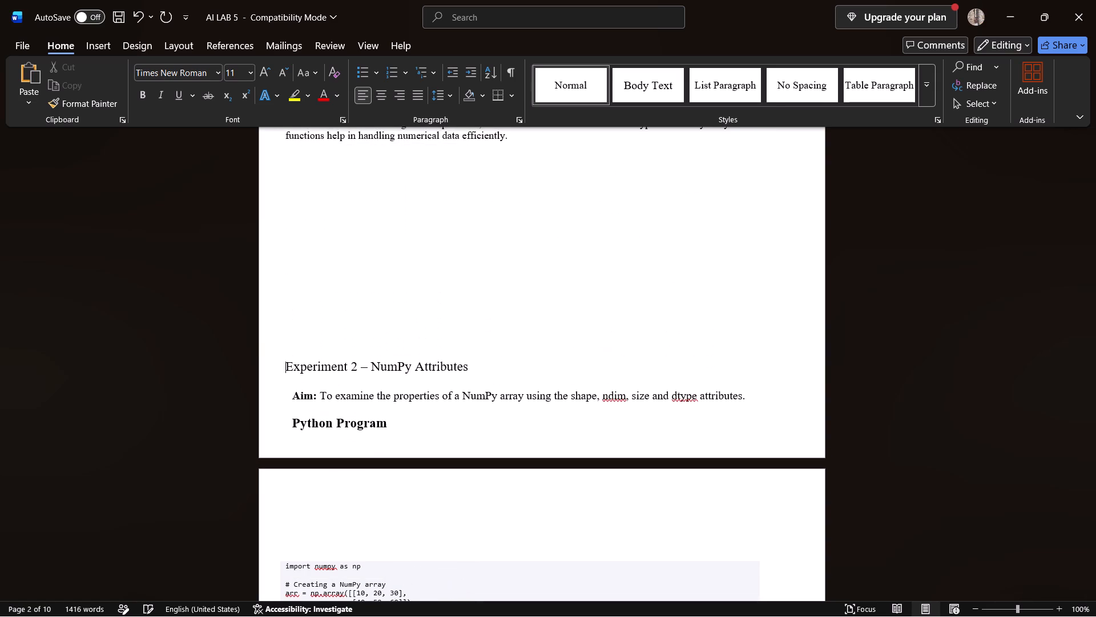
key(Return)
key(Return)
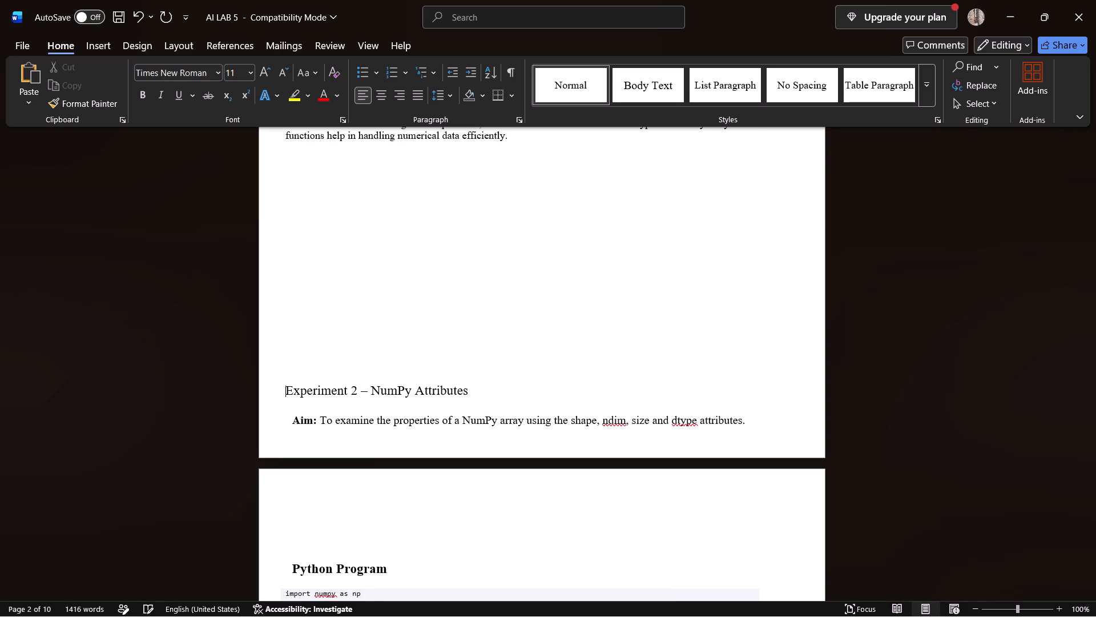
key(Return)
key(Return)
key(Return)
key(Return)
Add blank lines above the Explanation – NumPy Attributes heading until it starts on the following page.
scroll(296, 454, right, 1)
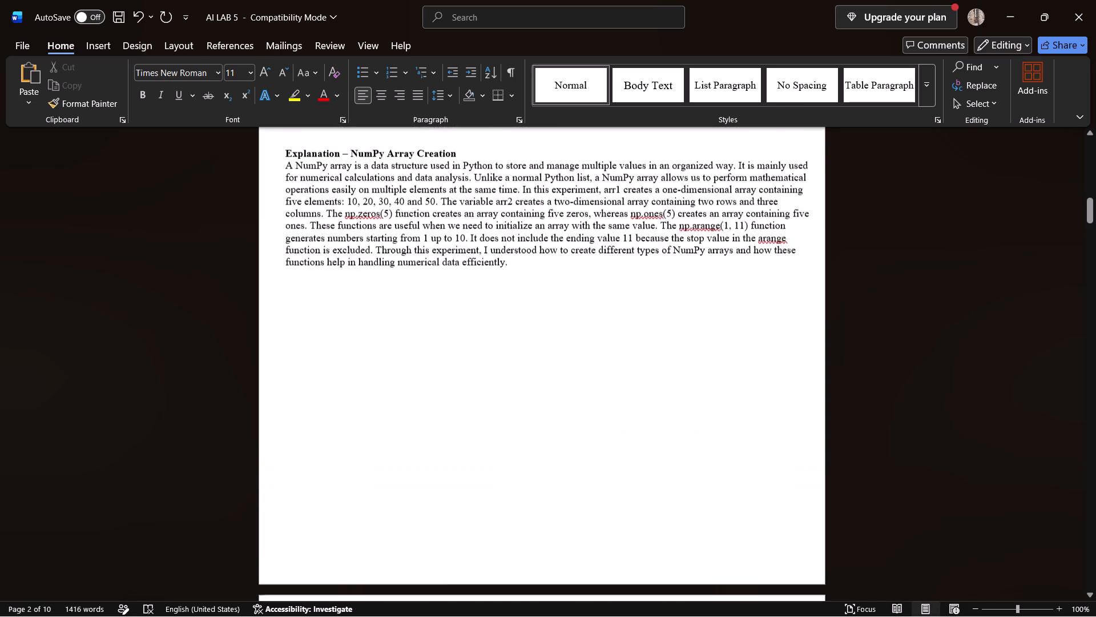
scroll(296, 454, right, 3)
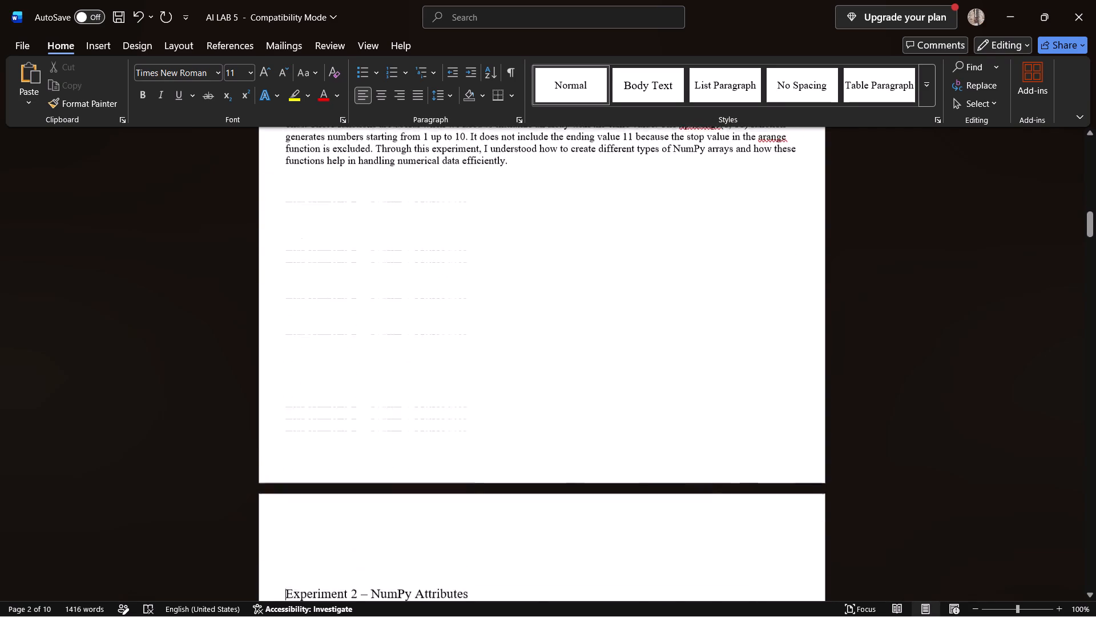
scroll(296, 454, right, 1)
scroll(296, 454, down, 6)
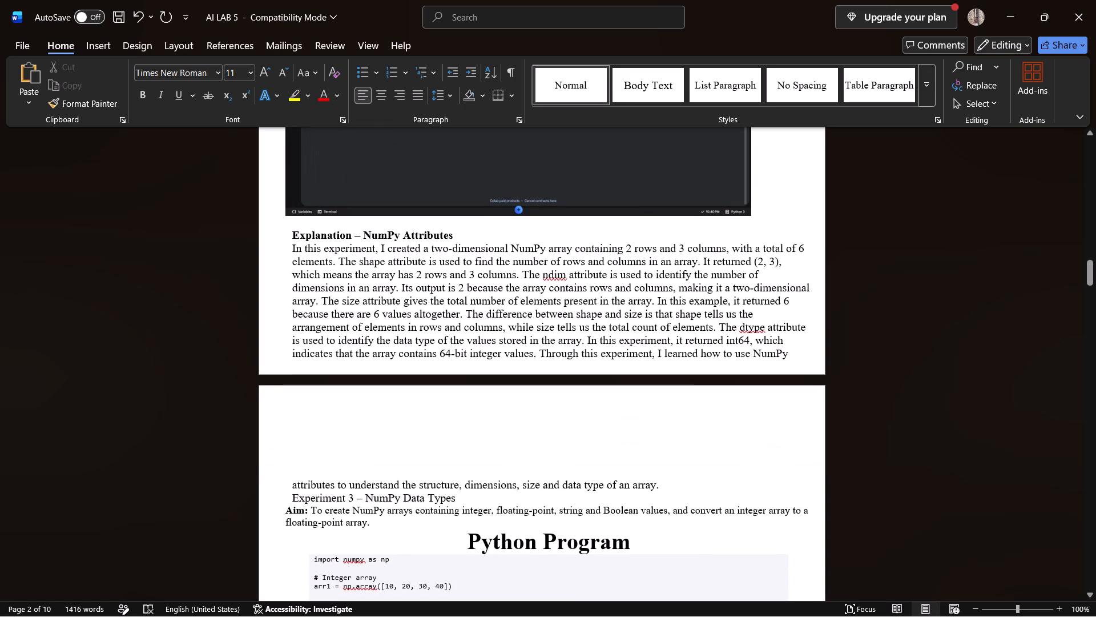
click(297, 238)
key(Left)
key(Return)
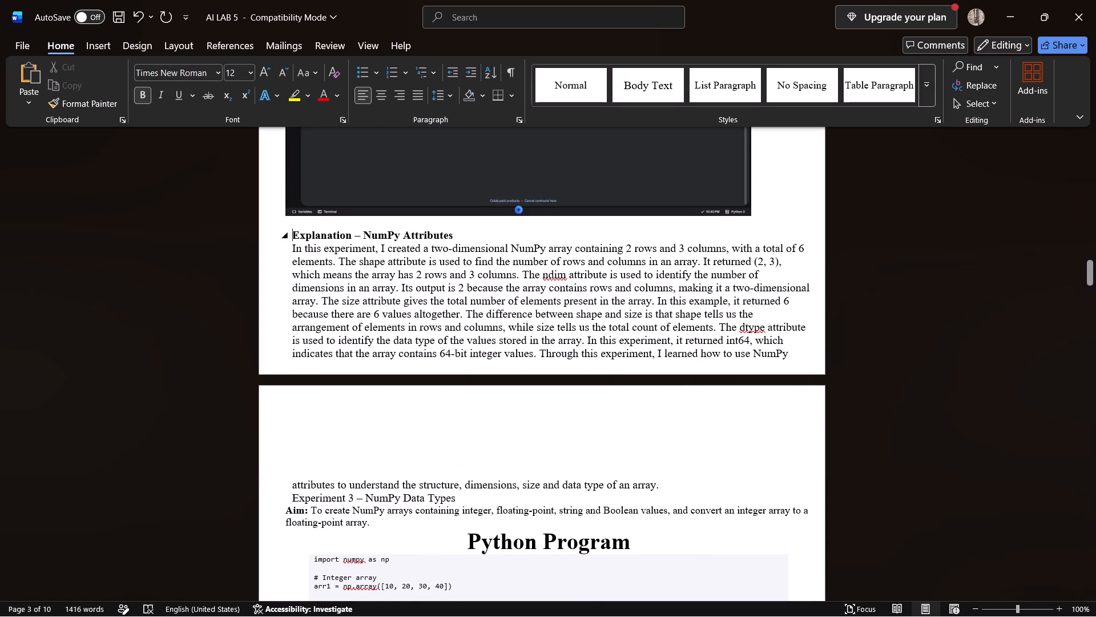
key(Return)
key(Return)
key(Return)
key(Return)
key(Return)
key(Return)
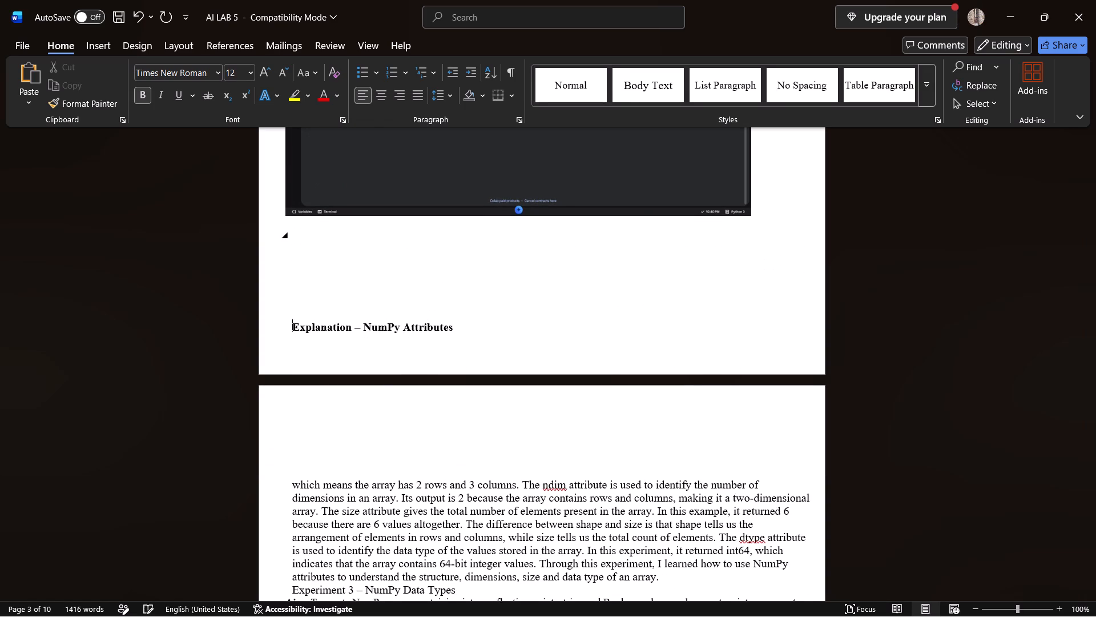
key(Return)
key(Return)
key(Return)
Review the page layout of Experiments 1 and 2, including their code, outputs, screenshots and explanations.
scroll(297, 238, up, 1)
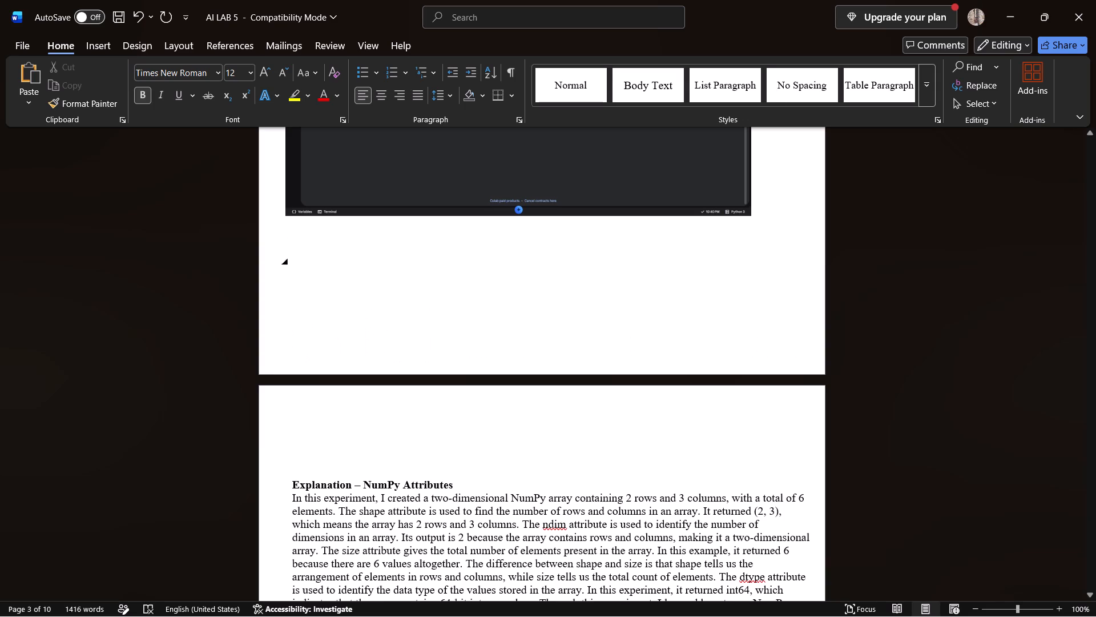
scroll(297, 238, up, 6)
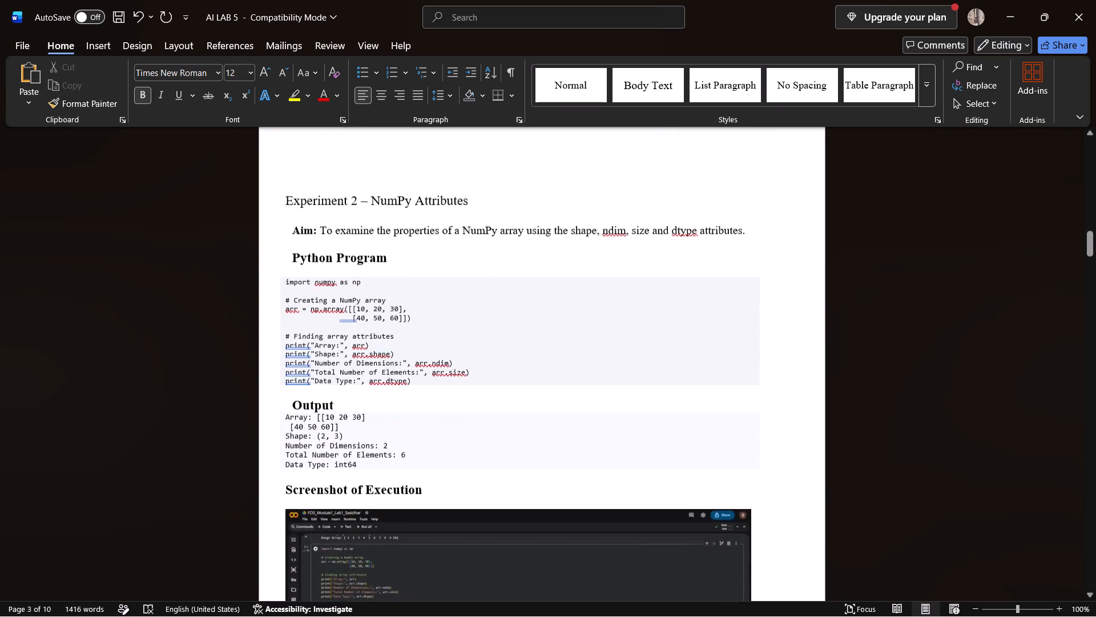
scroll(297, 238, up, 6)
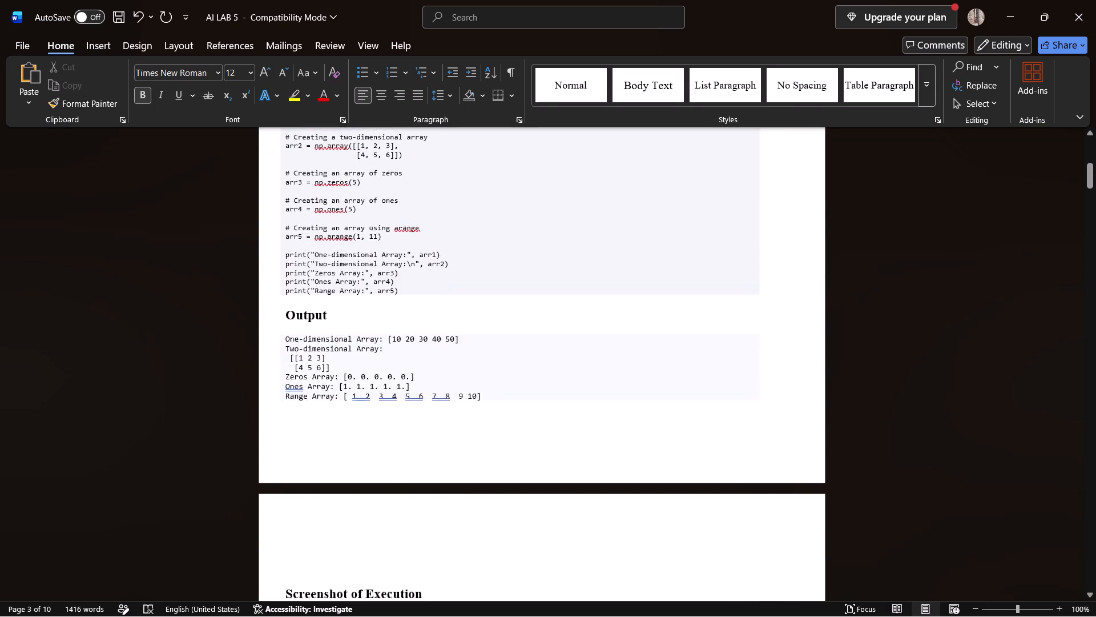
scroll(297, 238, up, 2)
scroll(297, 238, right, 2)
scroll(297, 238, down, 2)
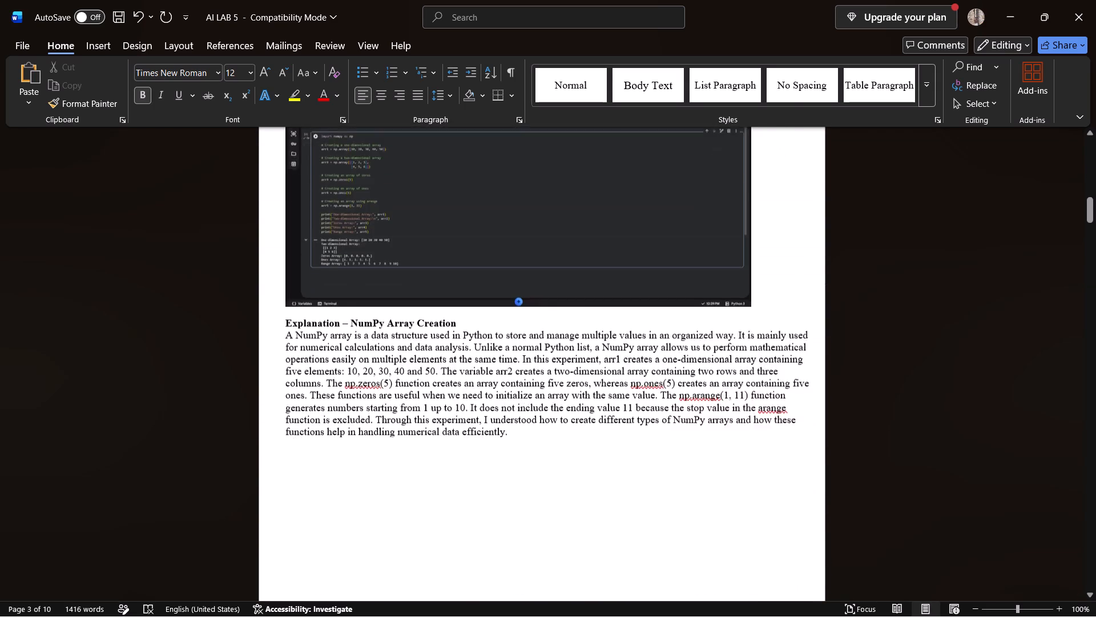
scroll(297, 238, down, 3)
scroll(297, 238, right, 3)
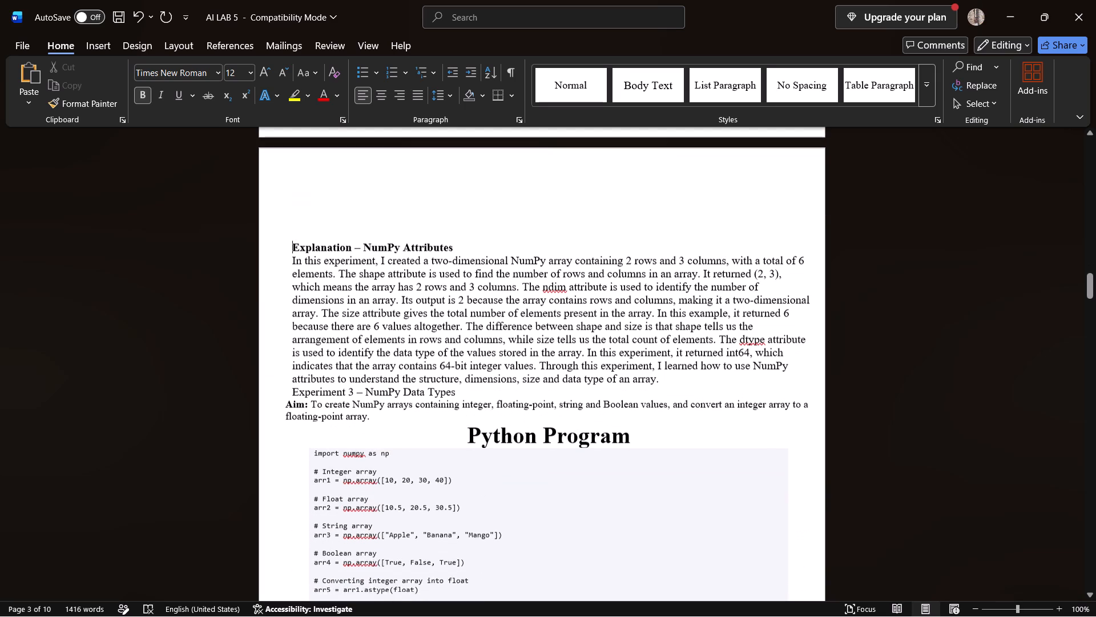
scroll(297, 238, down, 1)
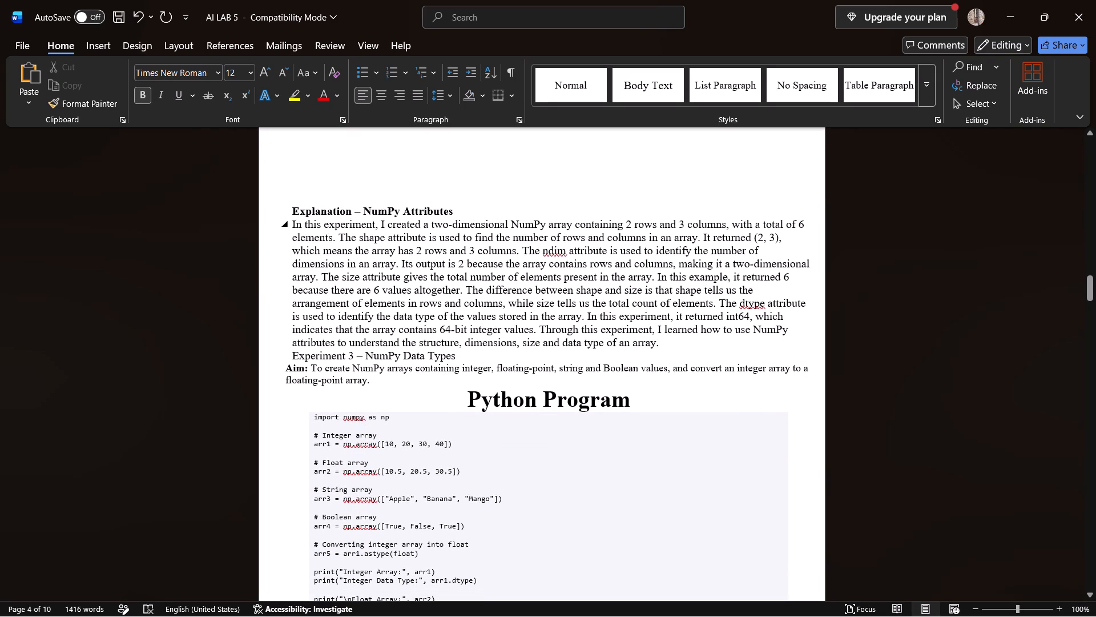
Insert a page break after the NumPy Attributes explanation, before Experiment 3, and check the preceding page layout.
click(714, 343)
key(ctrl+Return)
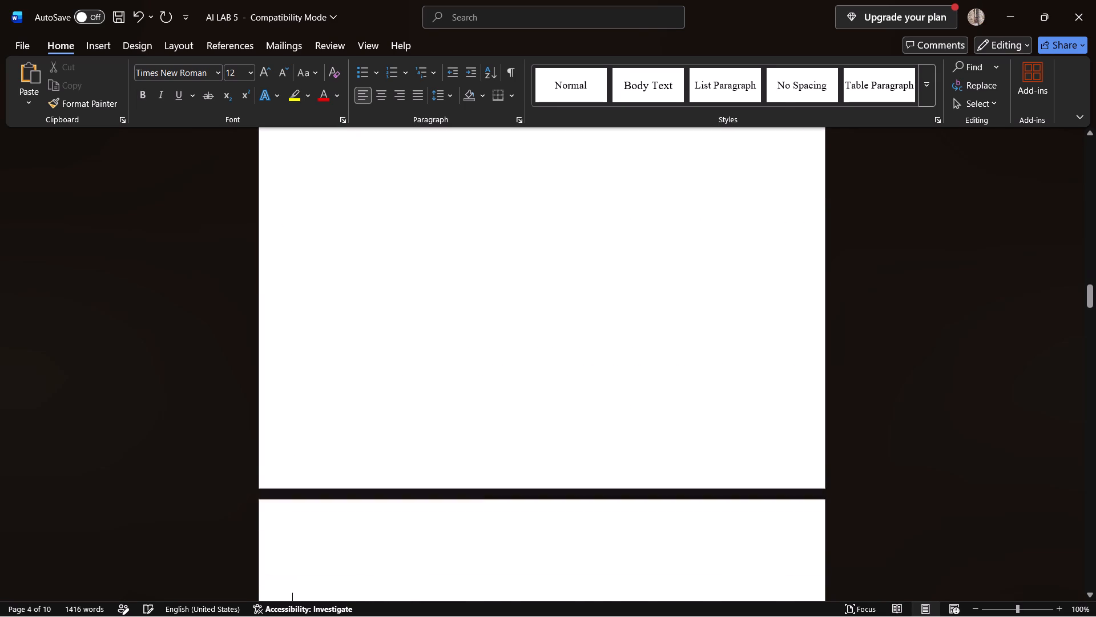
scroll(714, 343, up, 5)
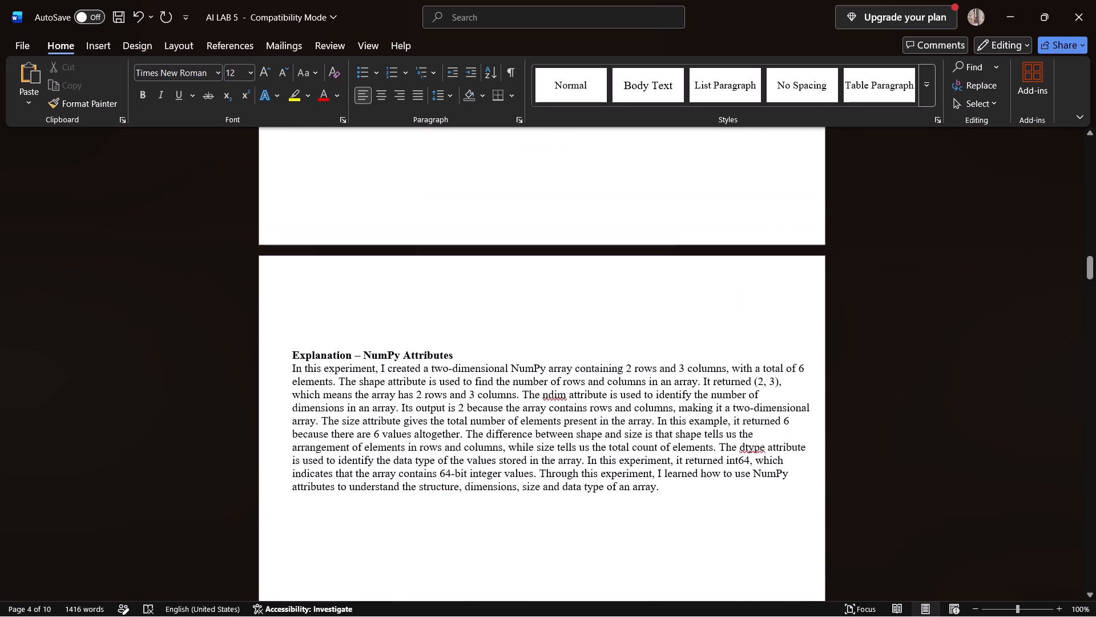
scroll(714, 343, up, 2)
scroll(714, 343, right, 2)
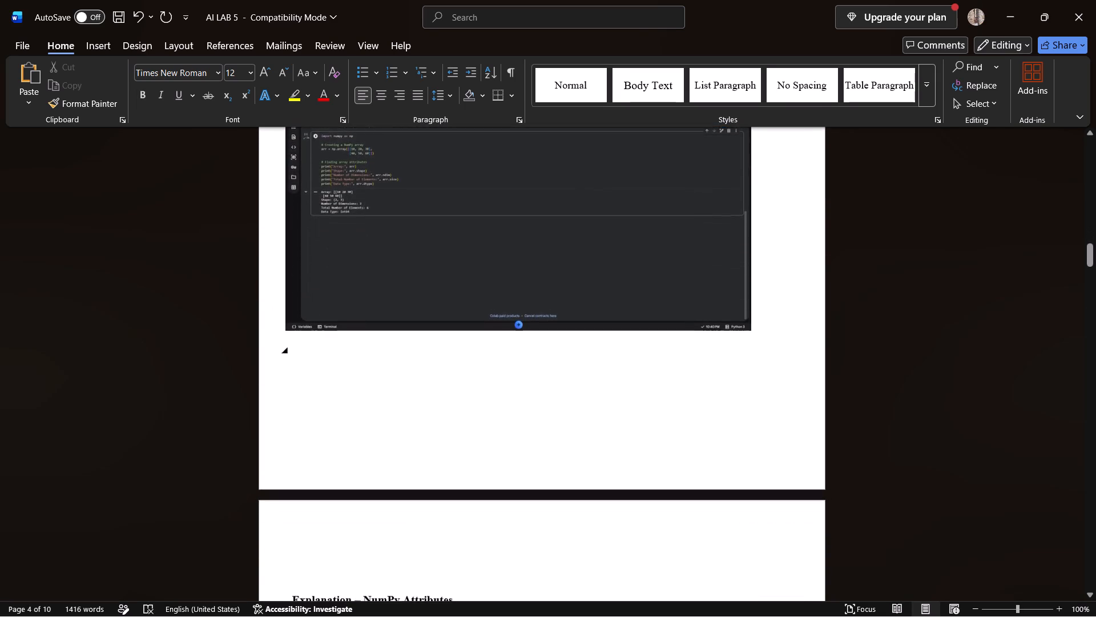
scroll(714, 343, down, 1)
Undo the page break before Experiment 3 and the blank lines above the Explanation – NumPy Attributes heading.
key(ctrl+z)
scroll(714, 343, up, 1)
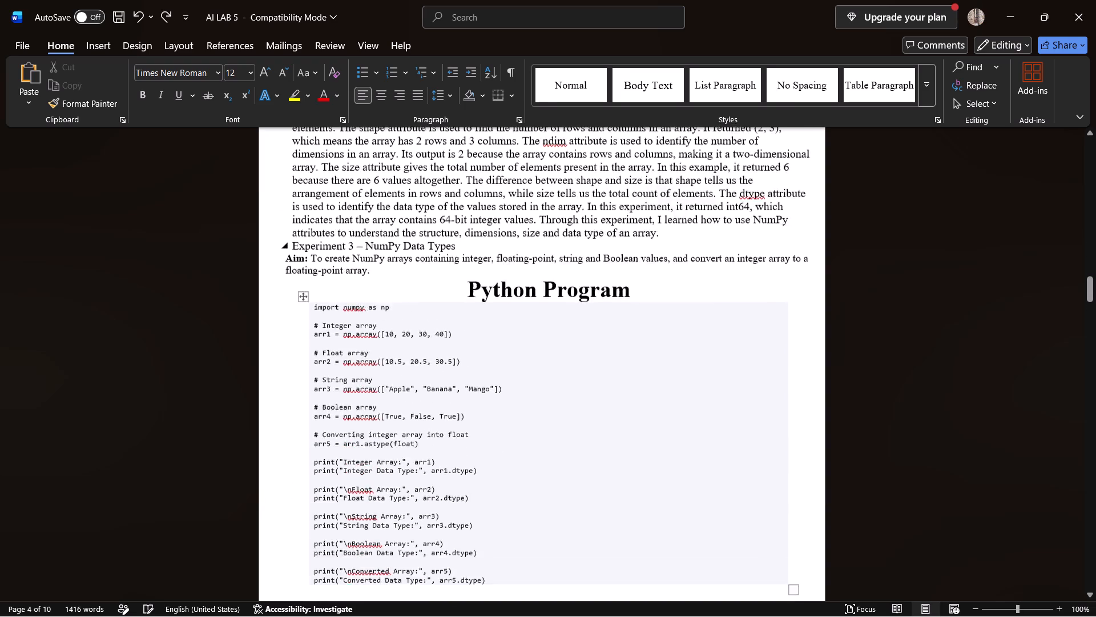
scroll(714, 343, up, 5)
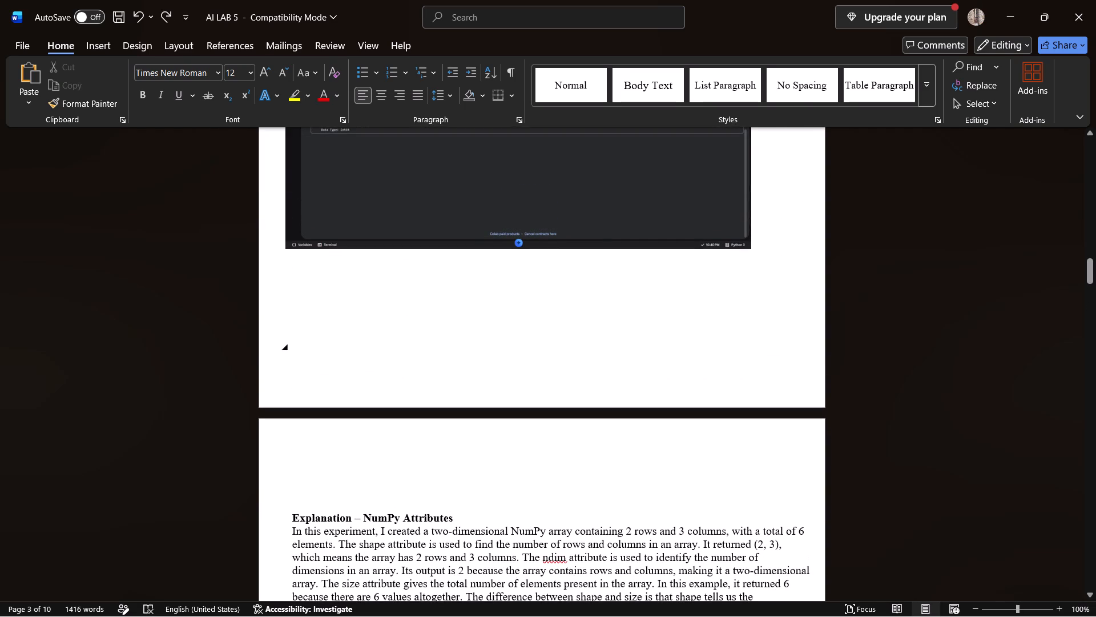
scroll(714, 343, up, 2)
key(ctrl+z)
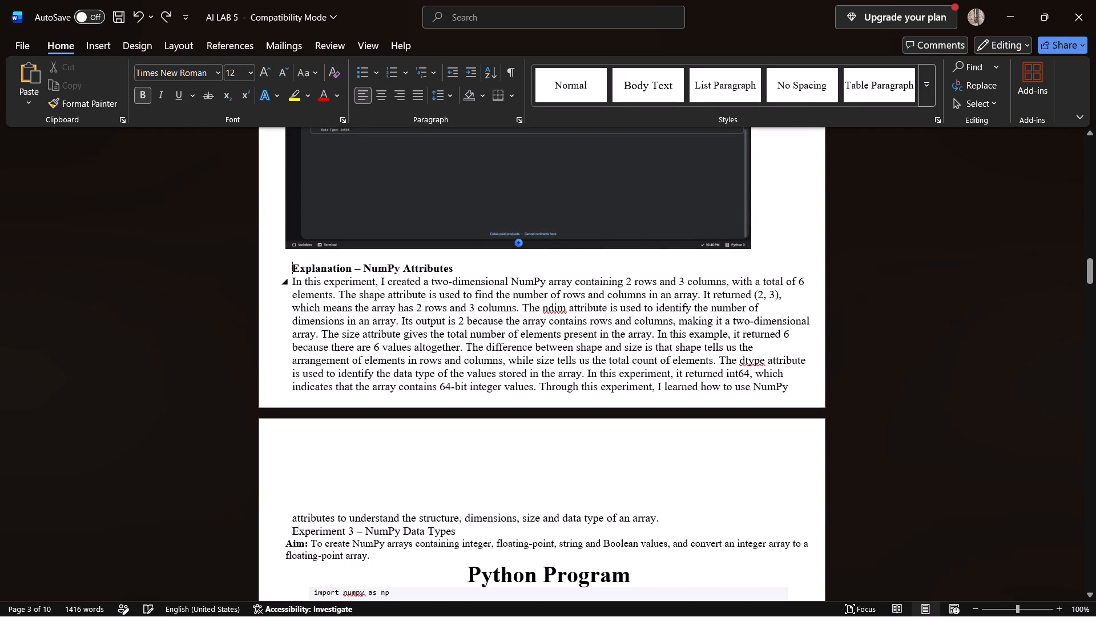
Add blank lines between Experiment 2's screenshot and the Explanation – NumPy Attributes heading to move the explanation onto the next page.
scroll(714, 343, down, 1)
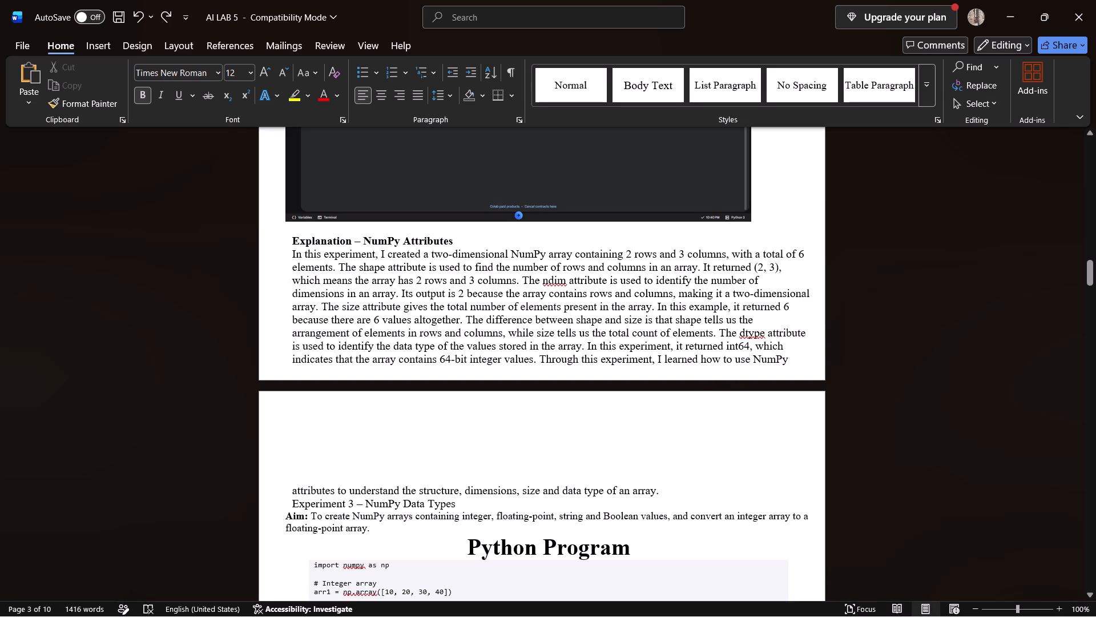
key(Return)
key(Return)
key(Return)
key(Return)
key(Return)
key(Return)
key(Return)
key(Return)
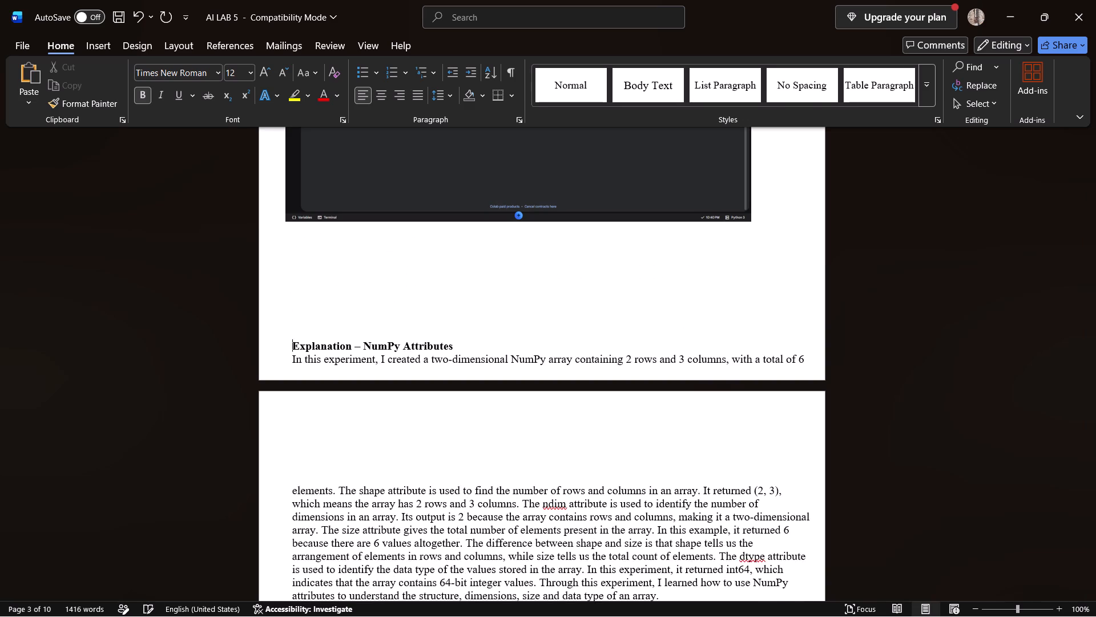
key(Return)
key(Return)
Insert four blank lines between the end of the NumPy Attributes explanation and the Experiment 3 heading.
scroll(655, 473, down, 1)
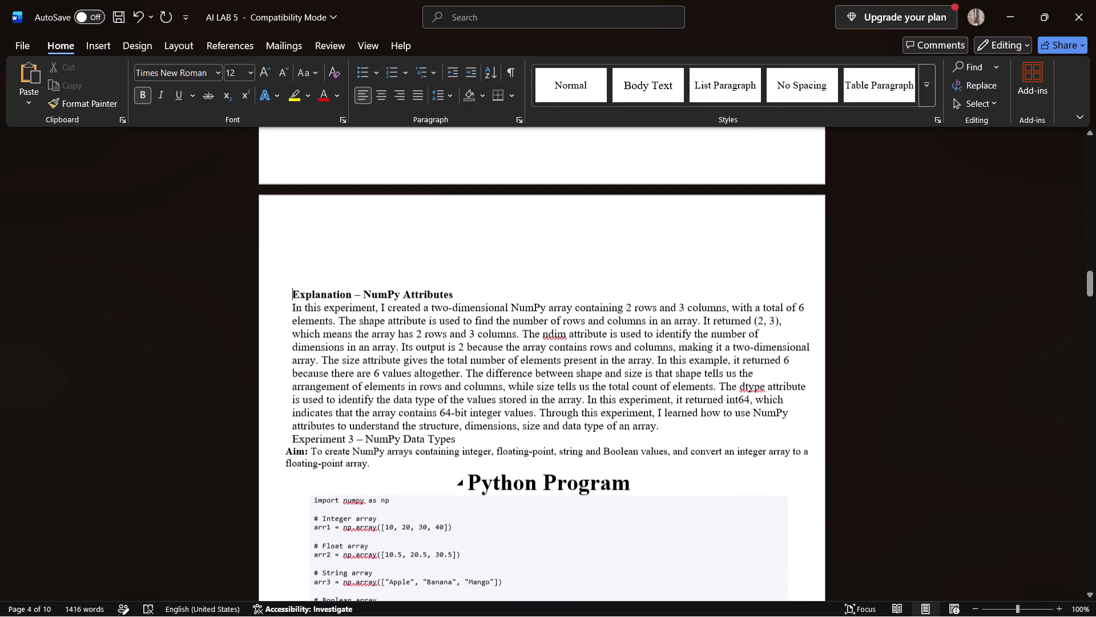
scroll(655, 473, down, 1)
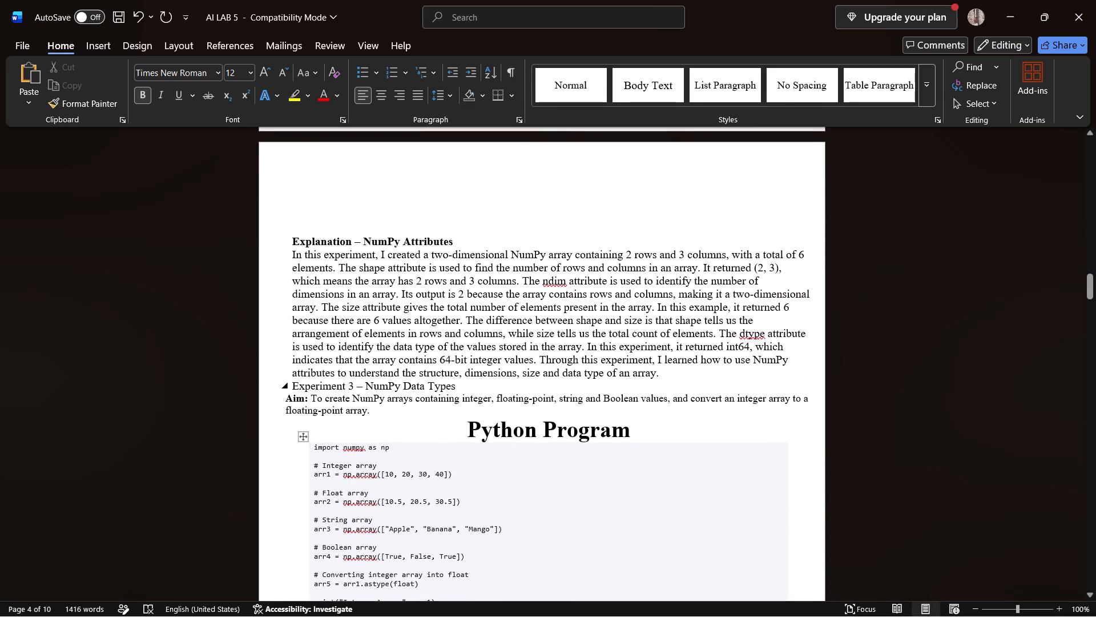
click(680, 374)
key(Return)
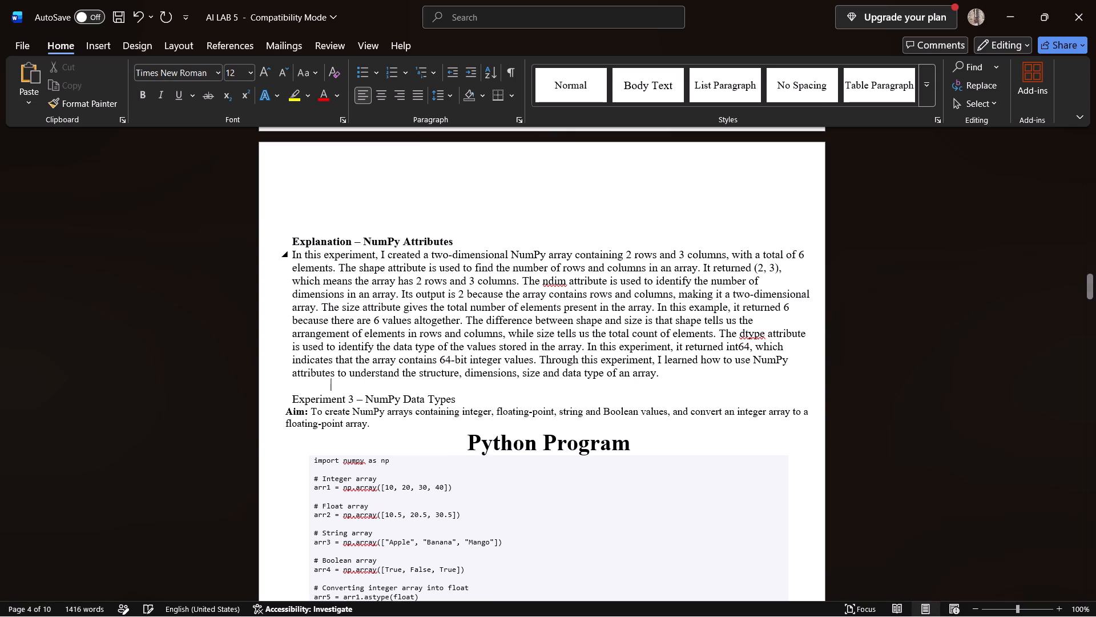
key(Return)
key(Return)
key(Return)
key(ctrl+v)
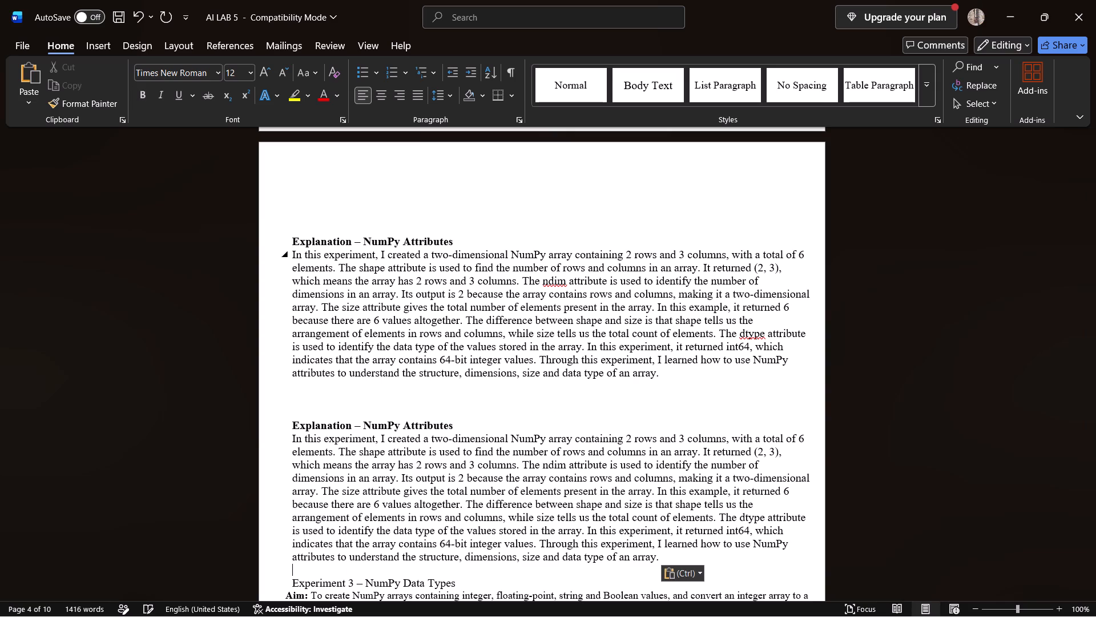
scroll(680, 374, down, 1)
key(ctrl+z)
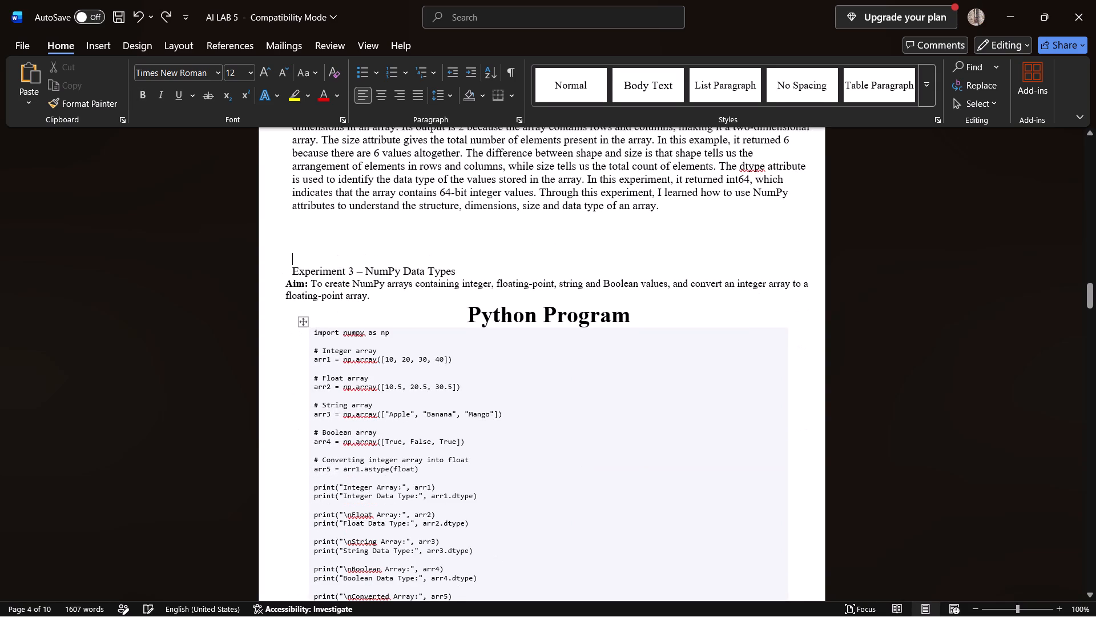
Insert a page break above Experiment 3 – NumPy Data Types so it starts on a new page.
key(ctrl+Return)
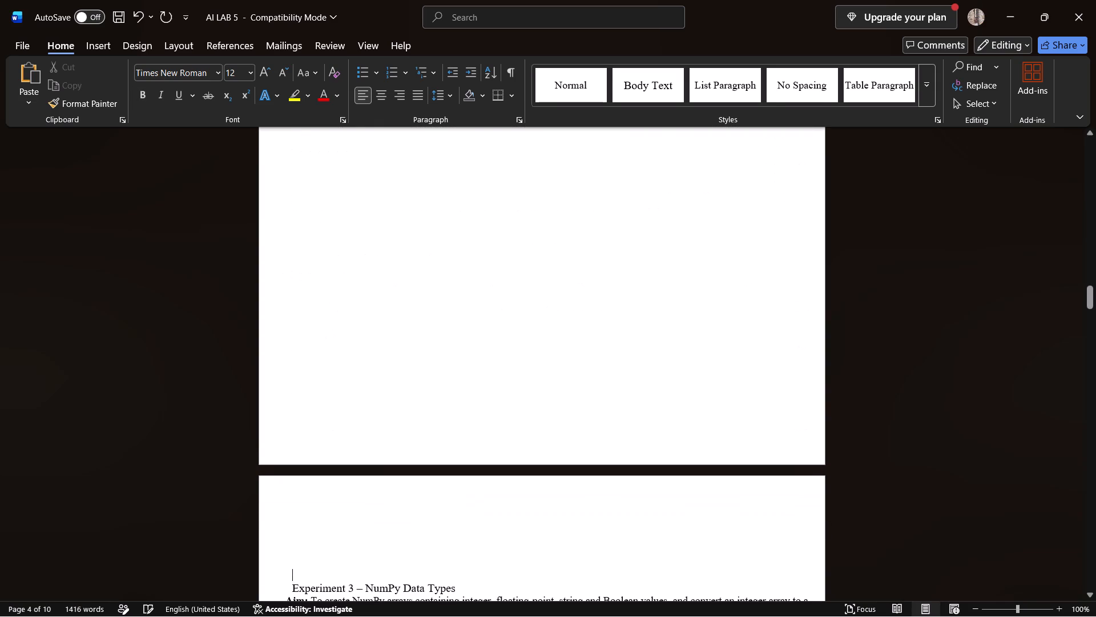
Review the page layout and formatting of Experiments 1 and 2 against the unformatted Experiment 3 – NumPy Data Types section.
scroll(680, 374, up, 6)
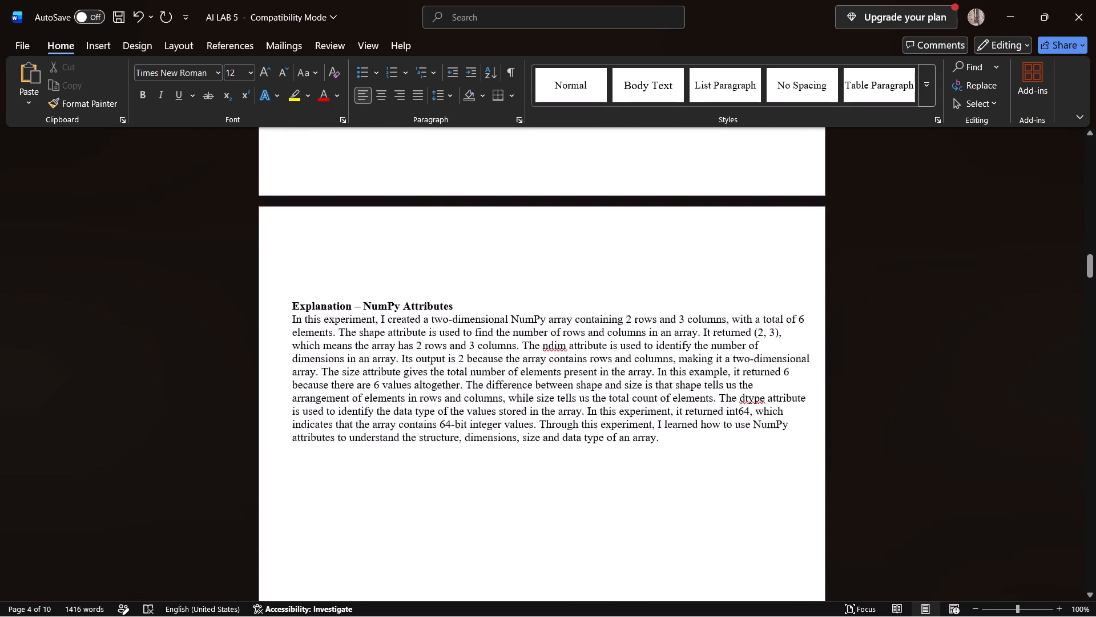
scroll(680, 374, up, 4)
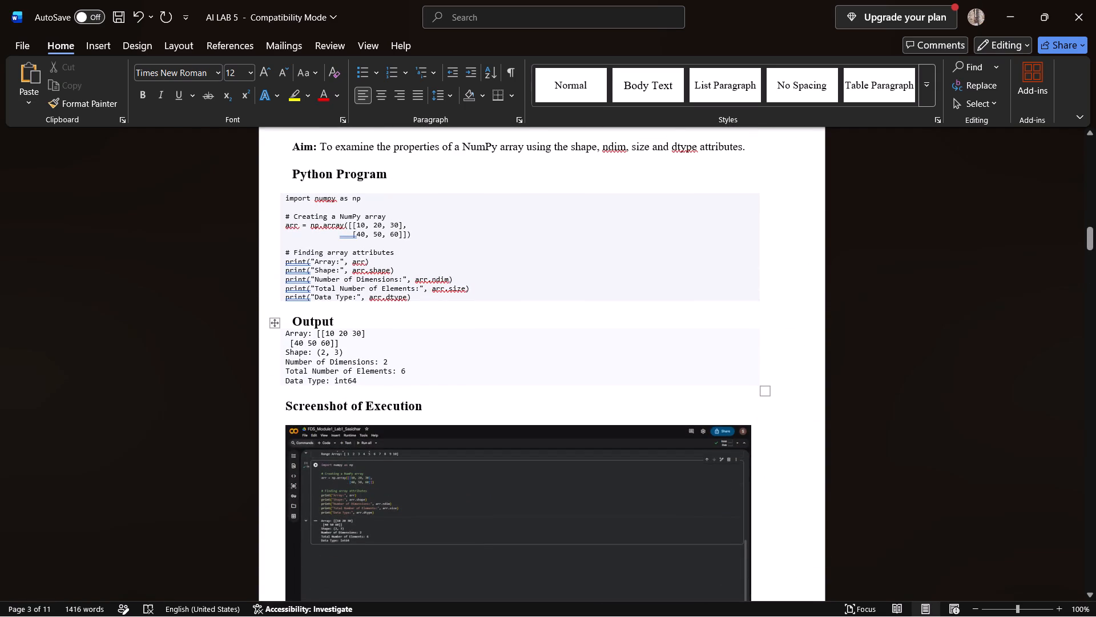
scroll(680, 374, up, 2)
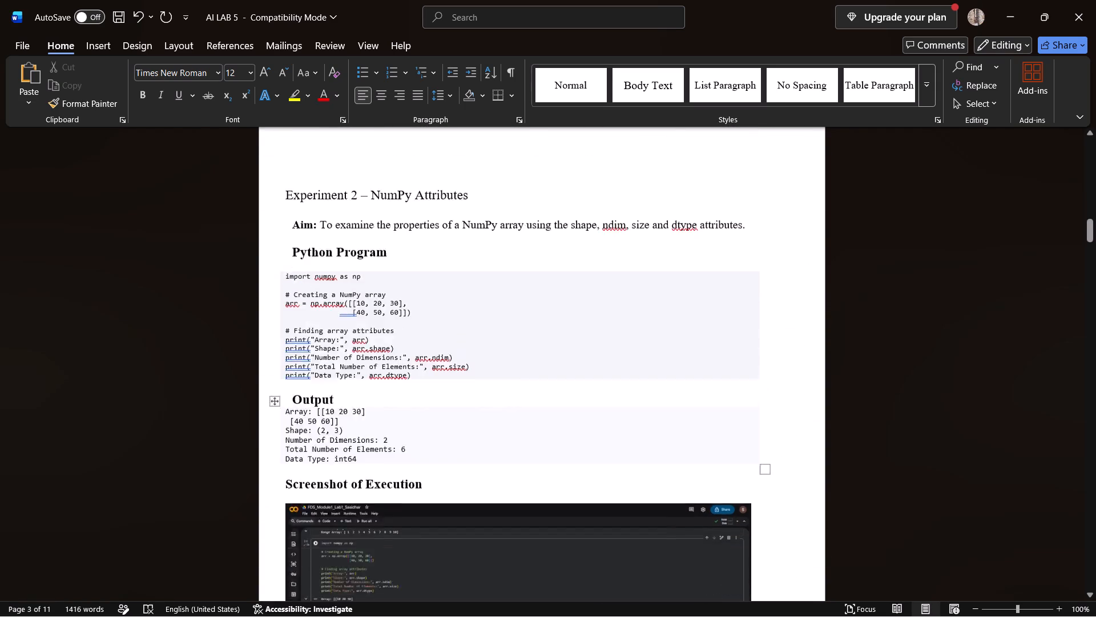
scroll(680, 374, up, 11)
scroll(680, 374, right, 1)
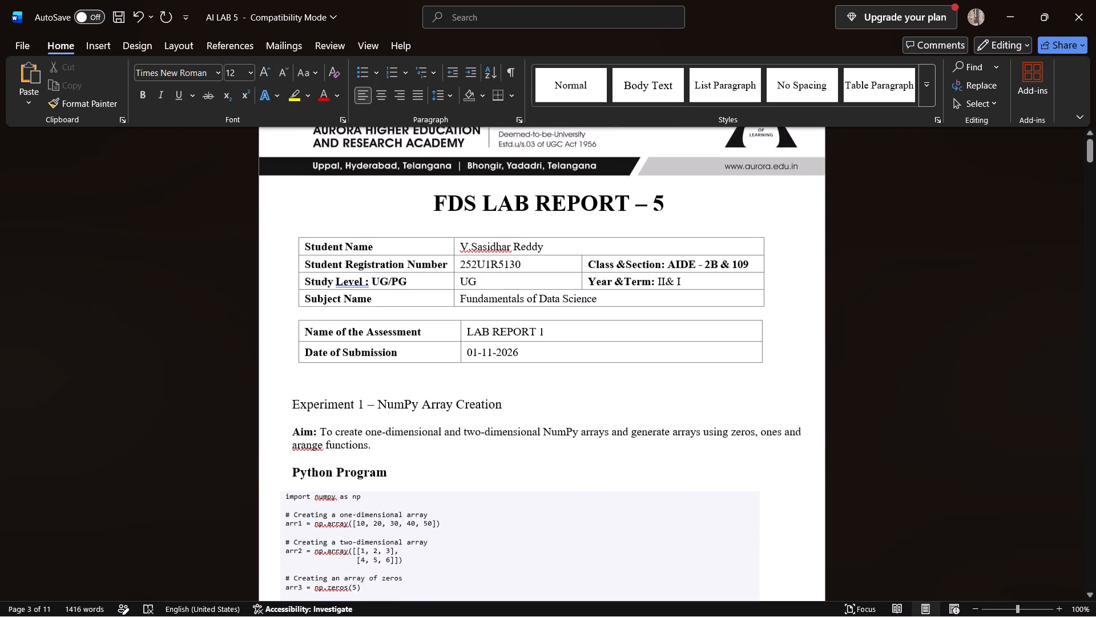
scroll(680, 374, right, 1)
scroll(680, 374, down, 1)
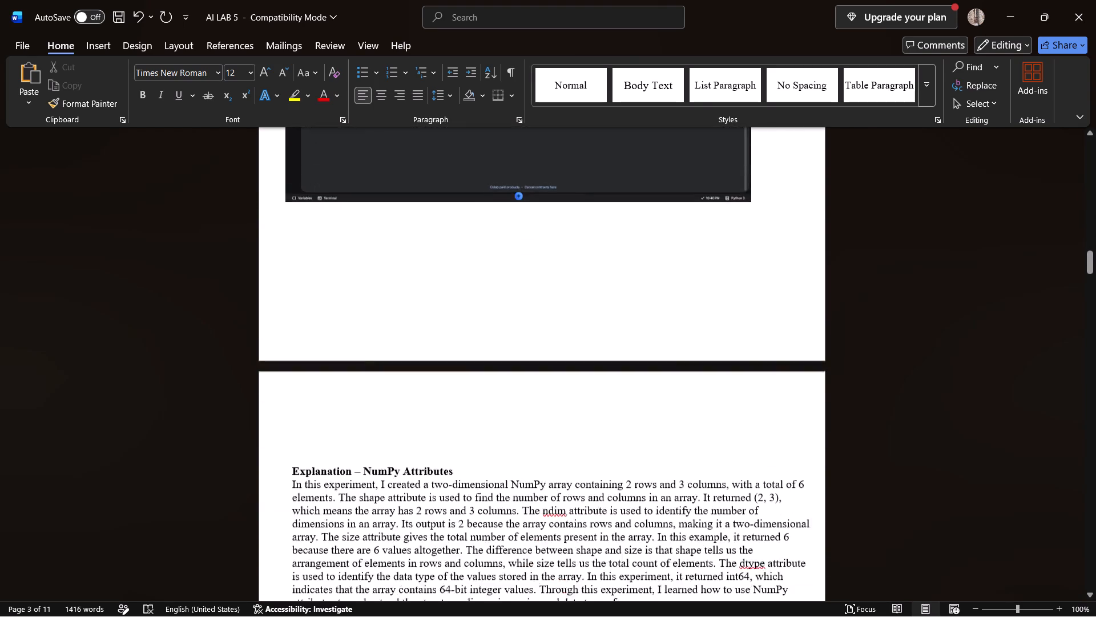
scroll(680, 374, down, 3)
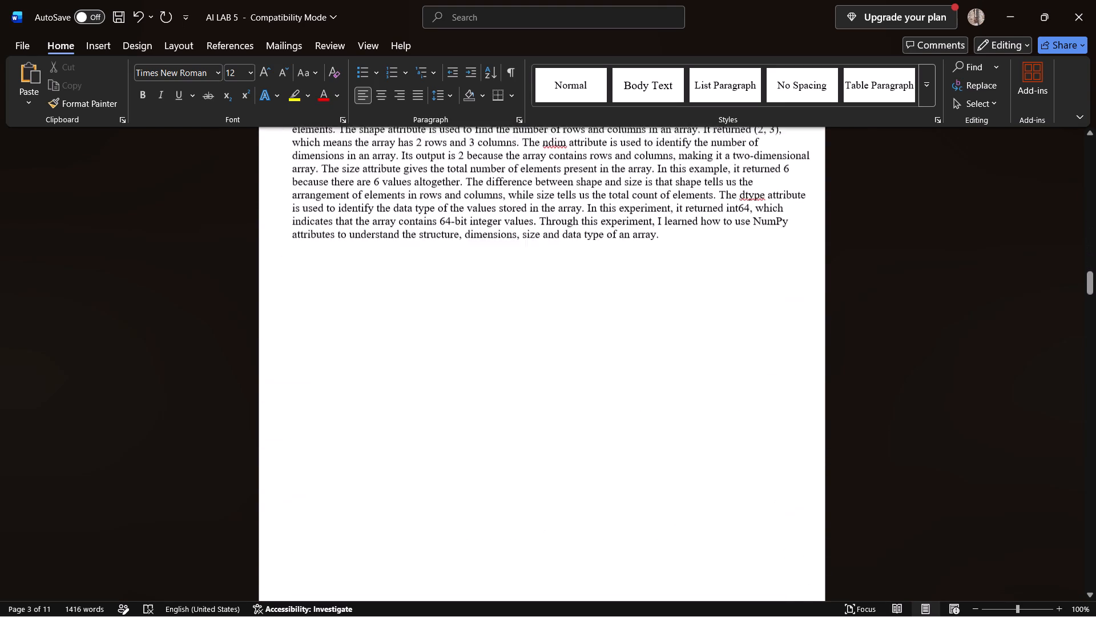
scroll(680, 374, right, 1)
scroll(680, 374, down, 1)
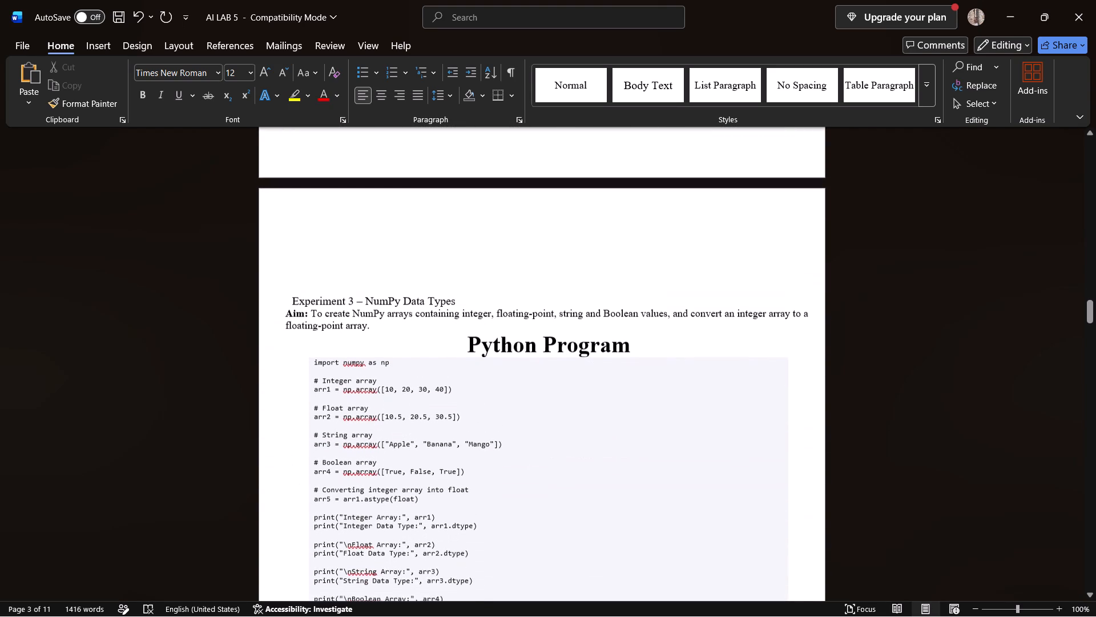
scroll(680, 374, down, 2)
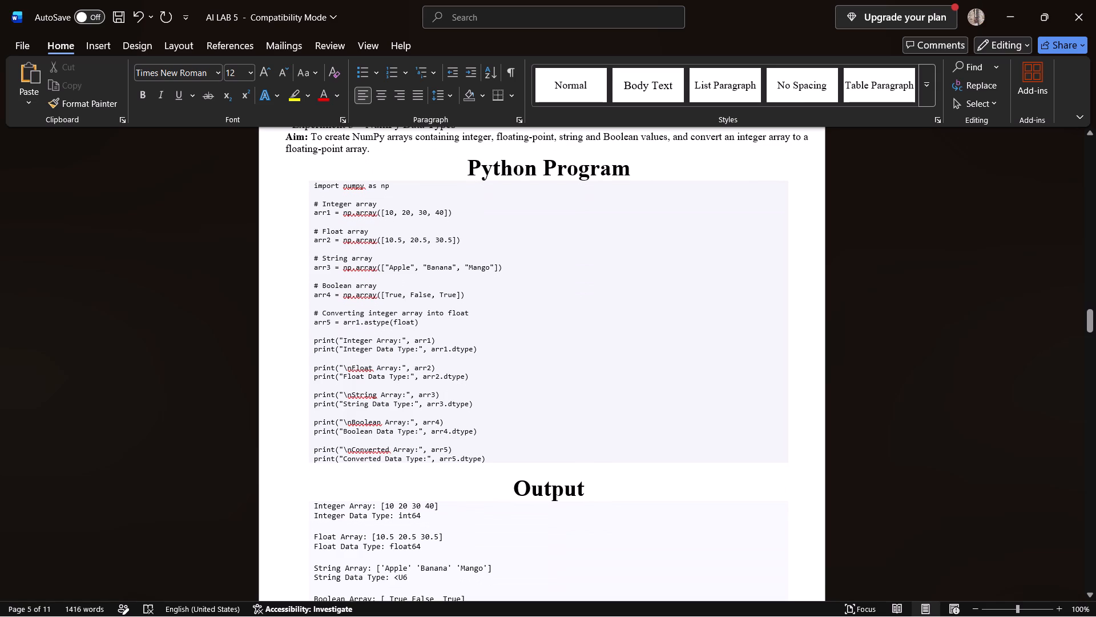
scroll(680, 374, down, 8)
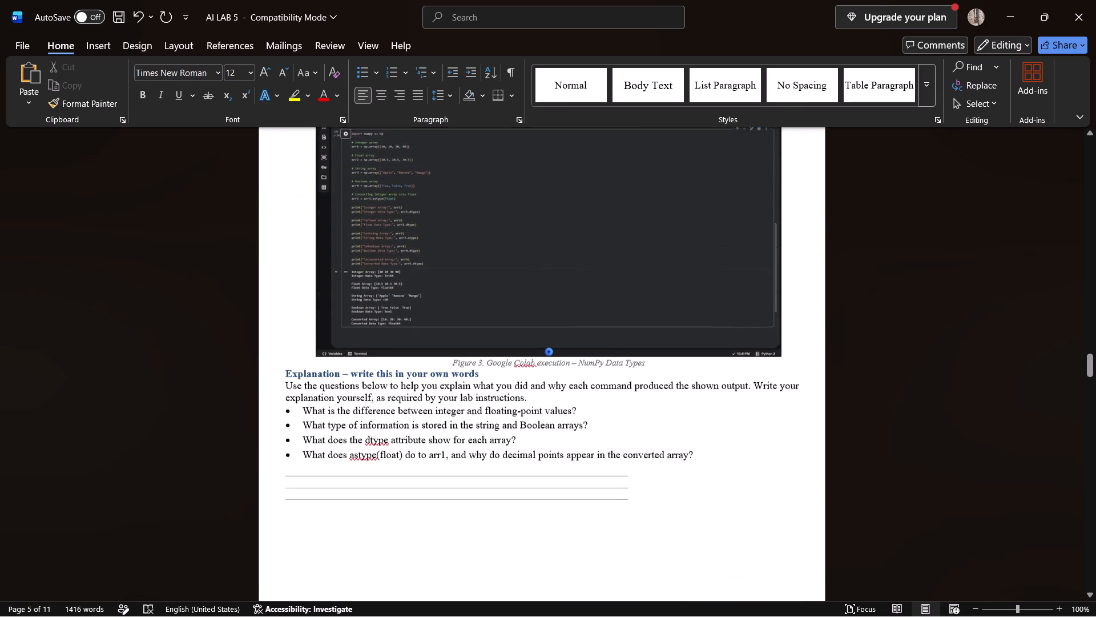
Left-align the whole Experiment 3 section, from its title down to the answer lines below the explanation questions.
scroll(680, 374, down, 1)
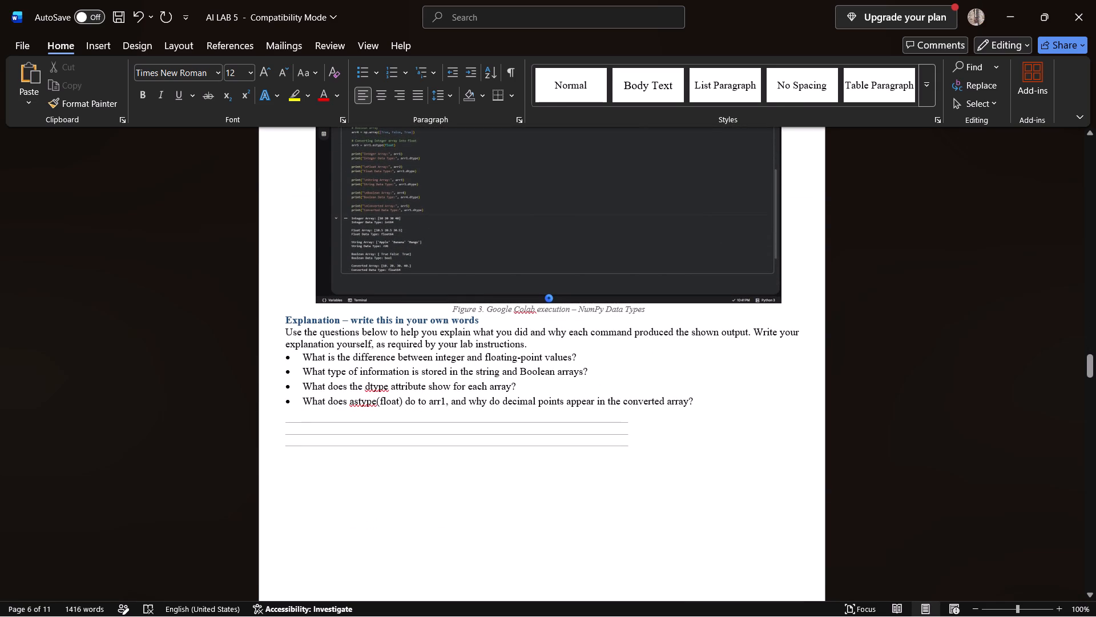
drag(647, 454, 415, 359)
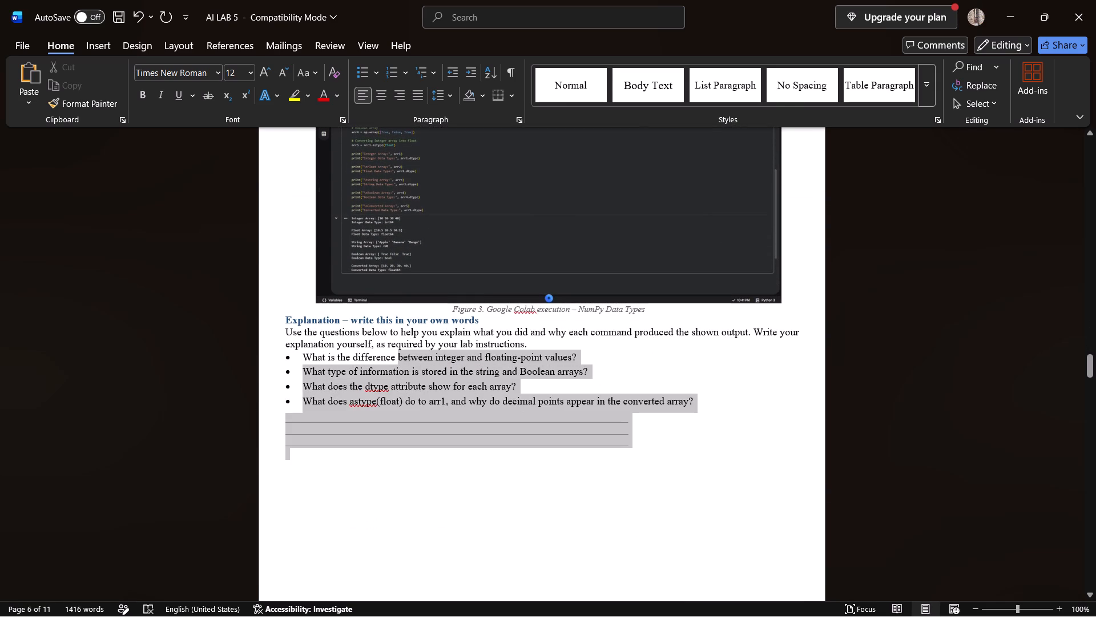
drag(415, 359, 273, 118)
scroll(385, 340, left, 1)
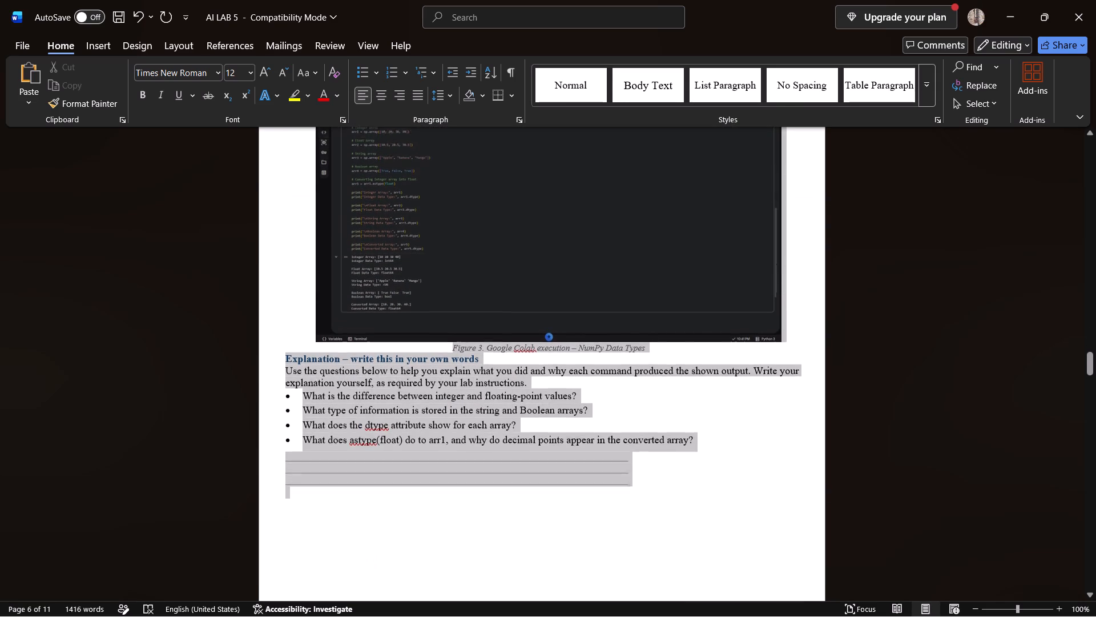
drag(273, 118, 272, 117)
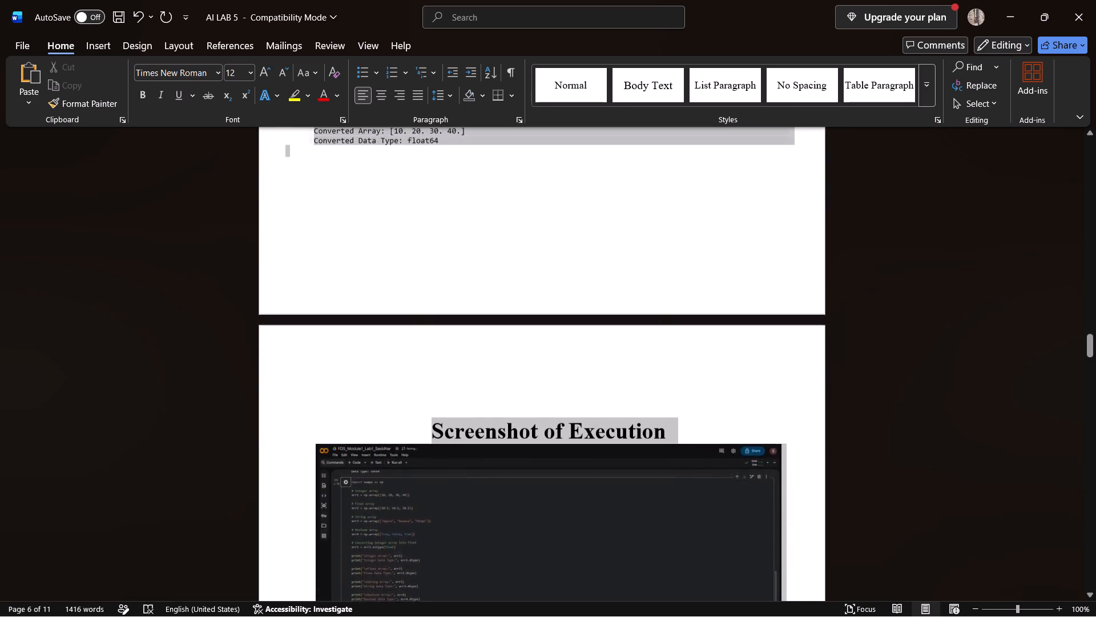
drag(272, 117, 275, 121)
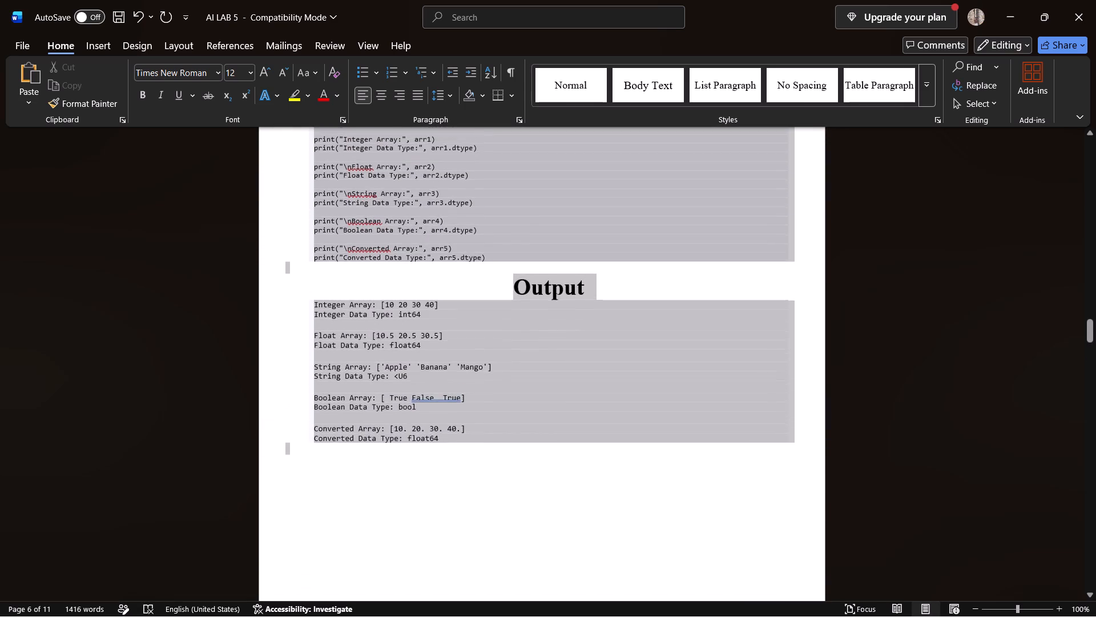
drag(275, 121, 267, 188)
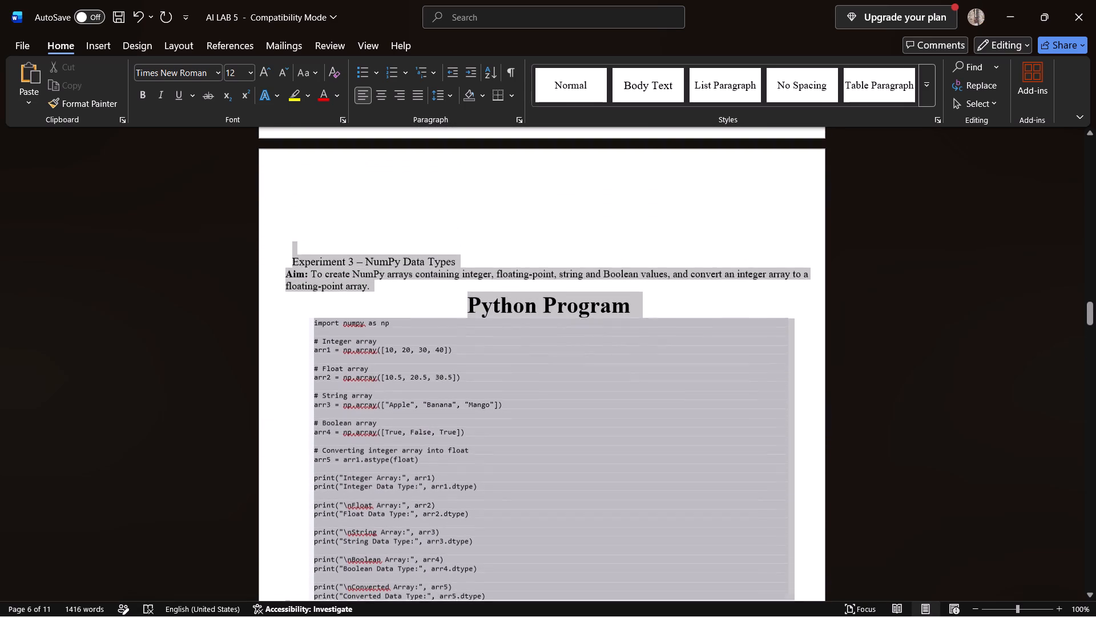
drag(267, 188, 271, 258)
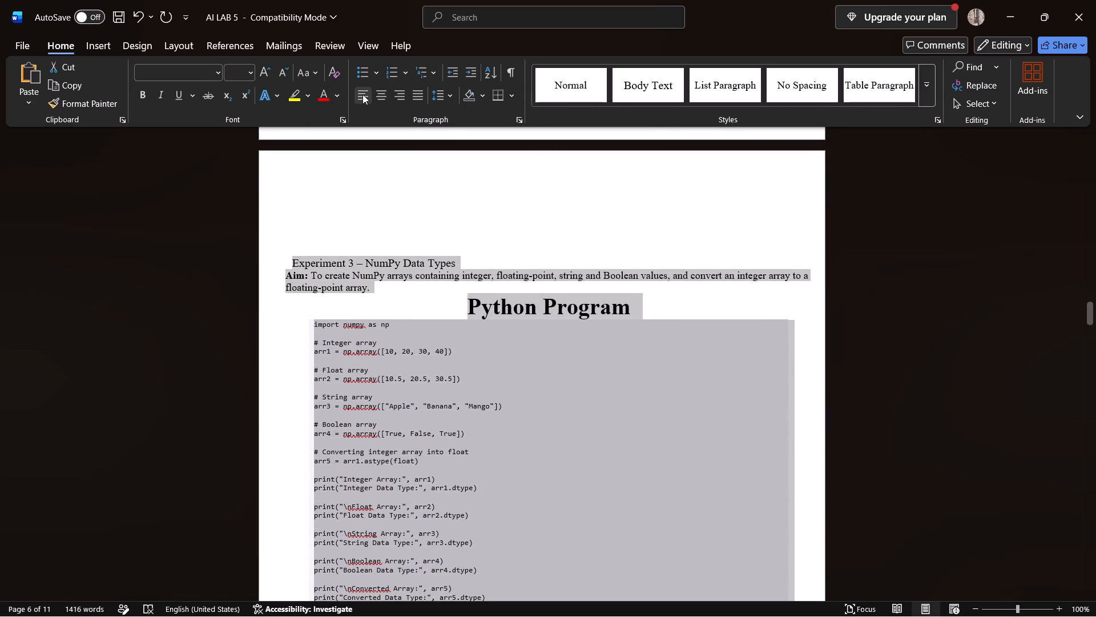
click(362, 94)
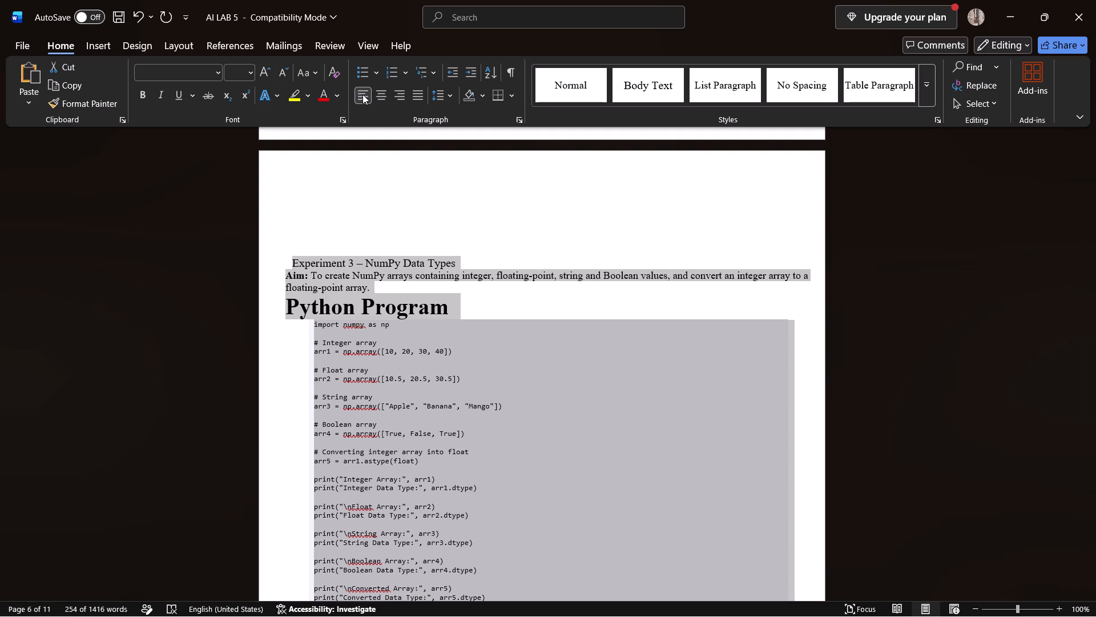
Indent the start of Experiment 3's Aim paragraph to line up with the experiment title.
click(291, 277)
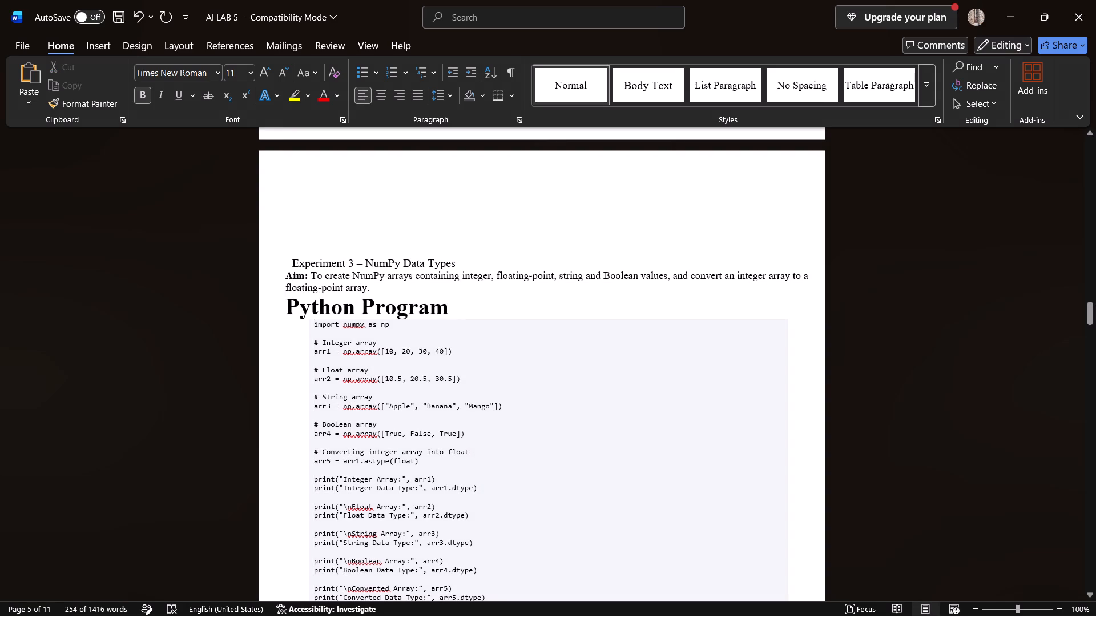
key(Left)
key(Tab)
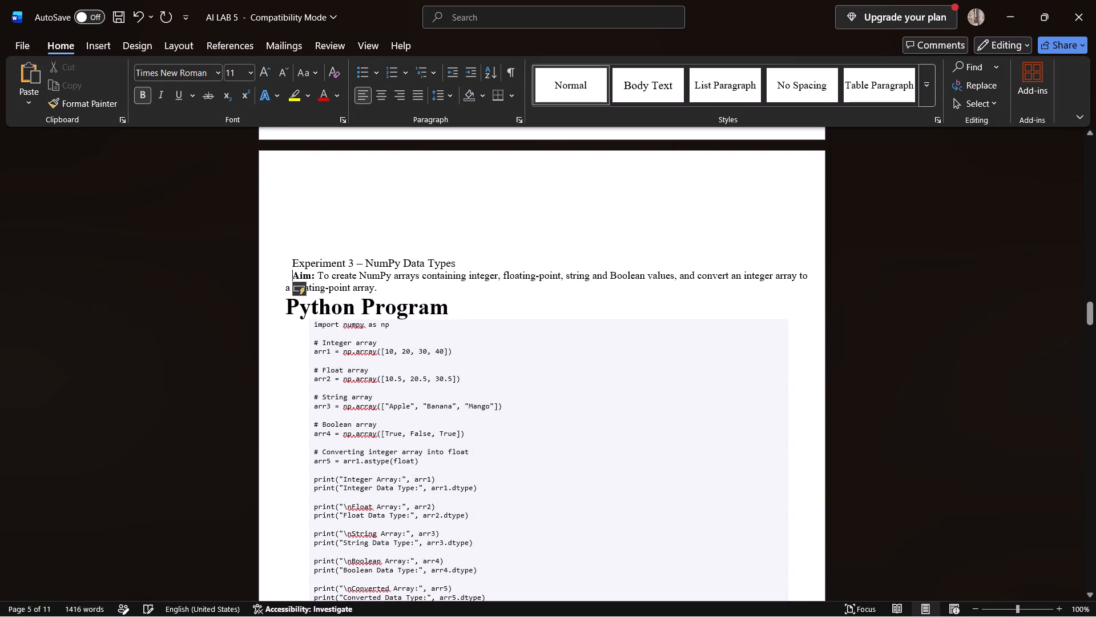
Set the font size of Experiment 3's Python Program heading to 14.
drag(476, 309, 332, 320)
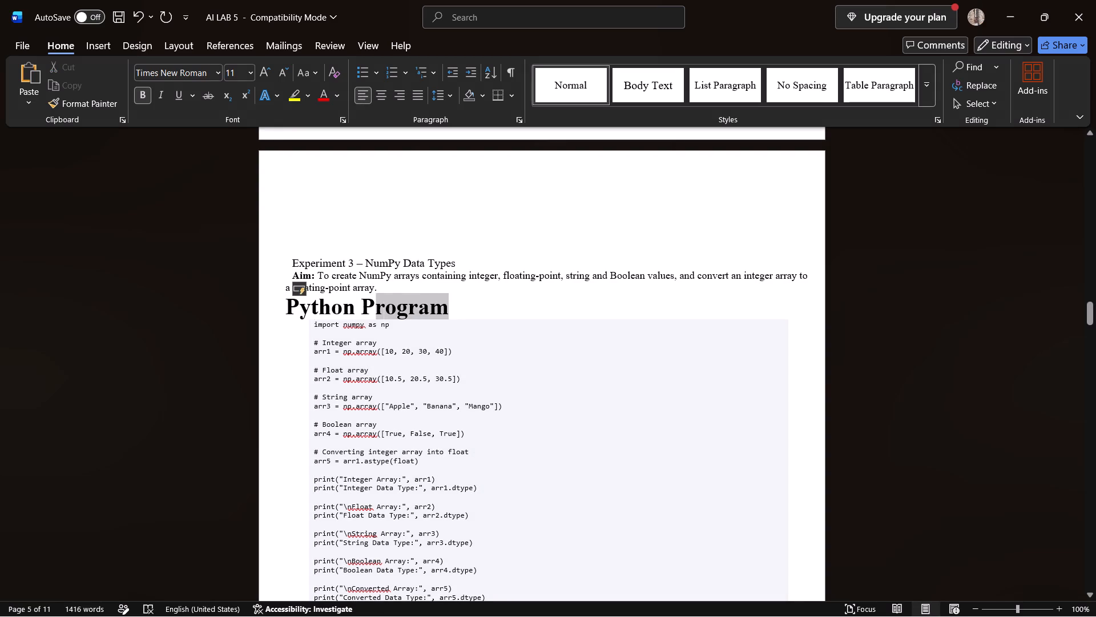
drag(332, 320, 291, 312)
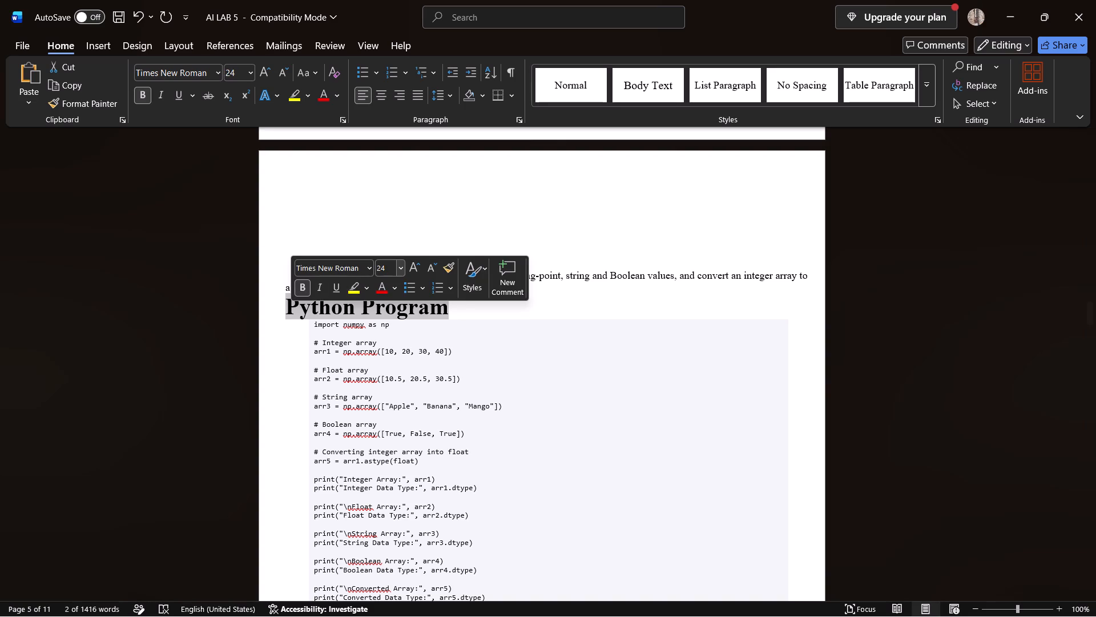
click(388, 267)
key(BackSpace)
text(14)
key(Return)
Move Experiment 3's Python code table left so its code lines up with the Python Program heading.
drag(461, 371, 315, 299)
click(298, 326)
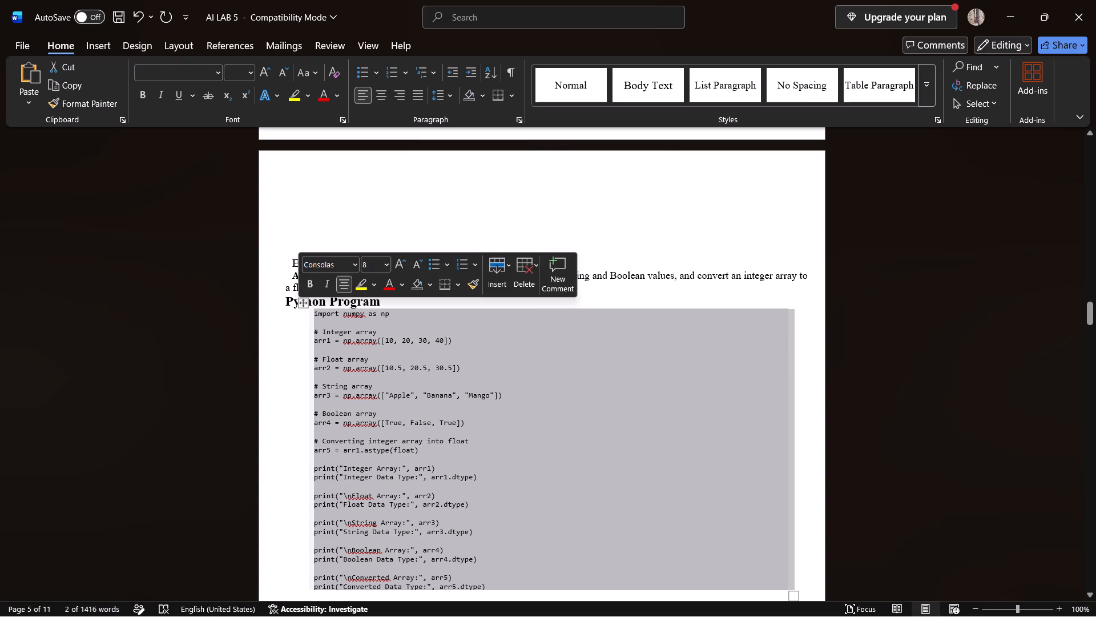
drag(302, 304, 282, 304)
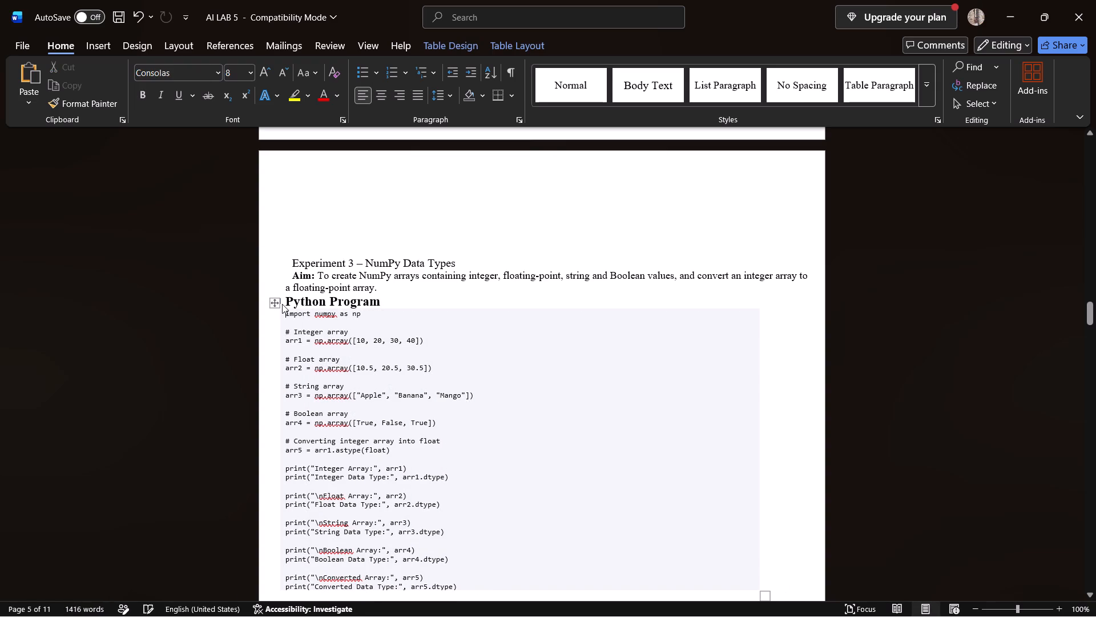
Add a blank line after Experiment 3's Aim paragraph, its Python Program heading and its title.
click(382, 285)
key(Return)
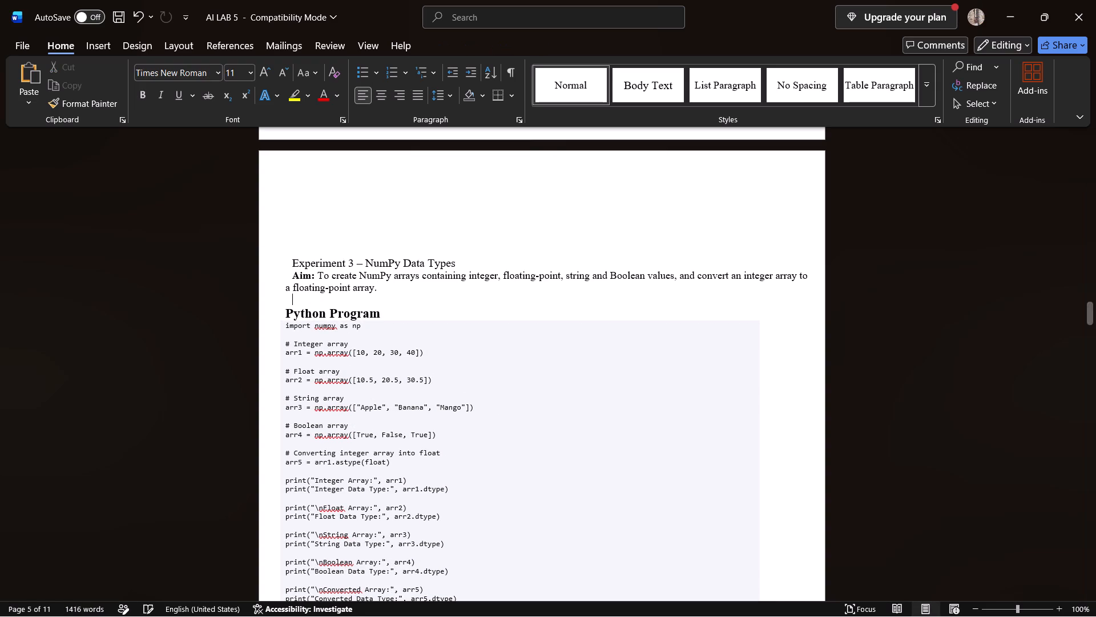
click(384, 315)
key(Return)
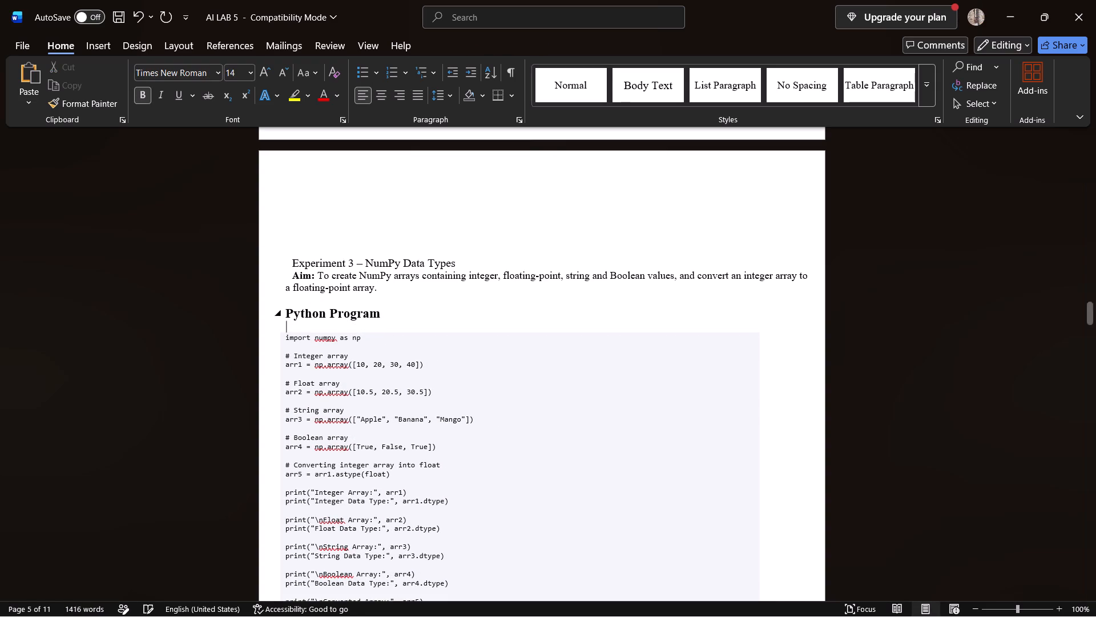
scroll(384, 315, up, 1)
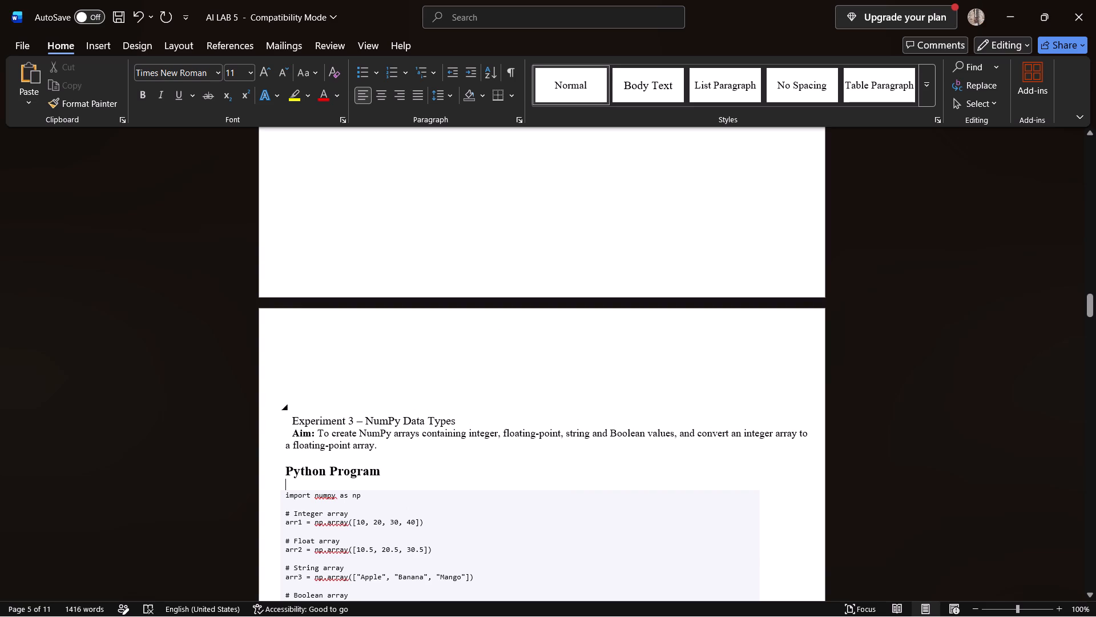
click(465, 424)
key(Return)
Set the font size of Experiment 3's Output heading to 14.
scroll(465, 424, down, 1)
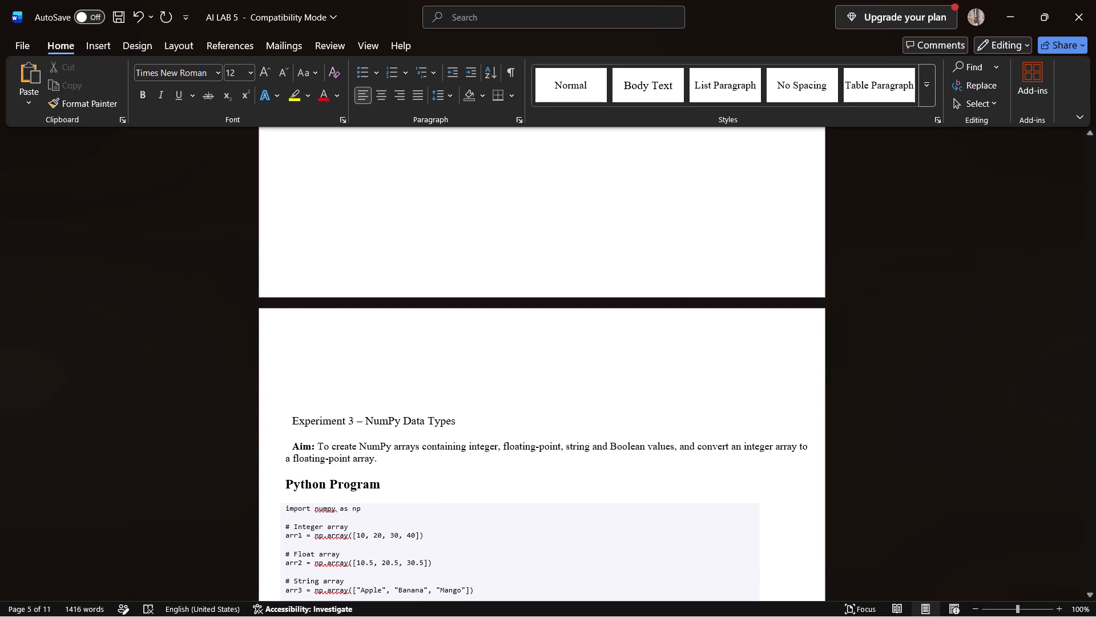
scroll(465, 424, down, 5)
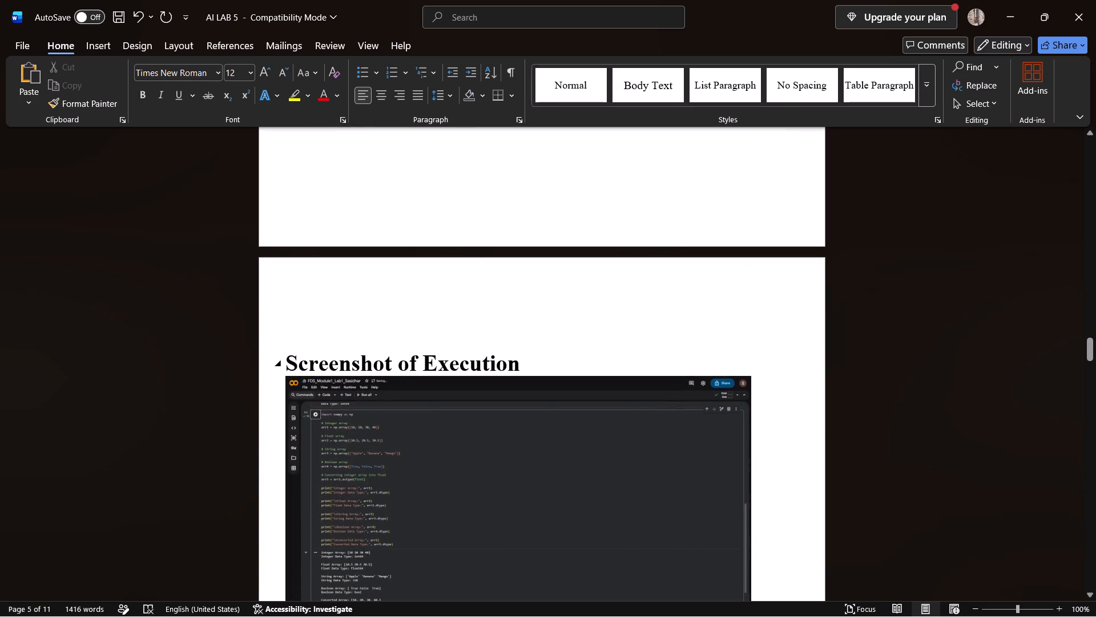
scroll(517, 370, up, 4)
drag(416, 394, 292, 397)
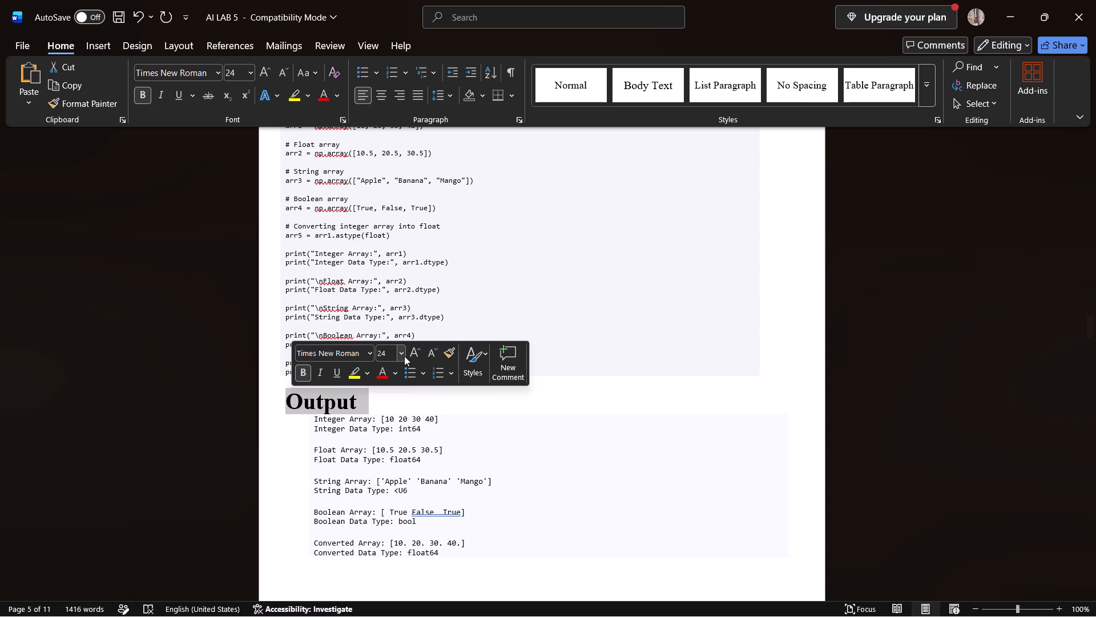
click(404, 356)
click(392, 159)
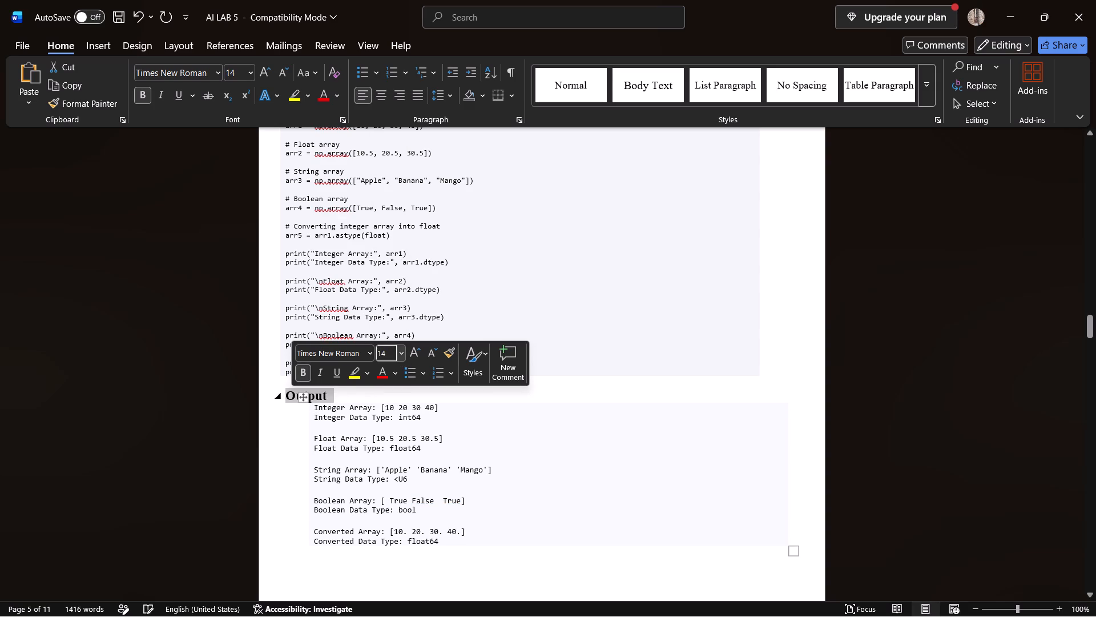
Move Experiment 3's output table left so its text lines up with the Output heading.
drag(306, 396, 283, 400)
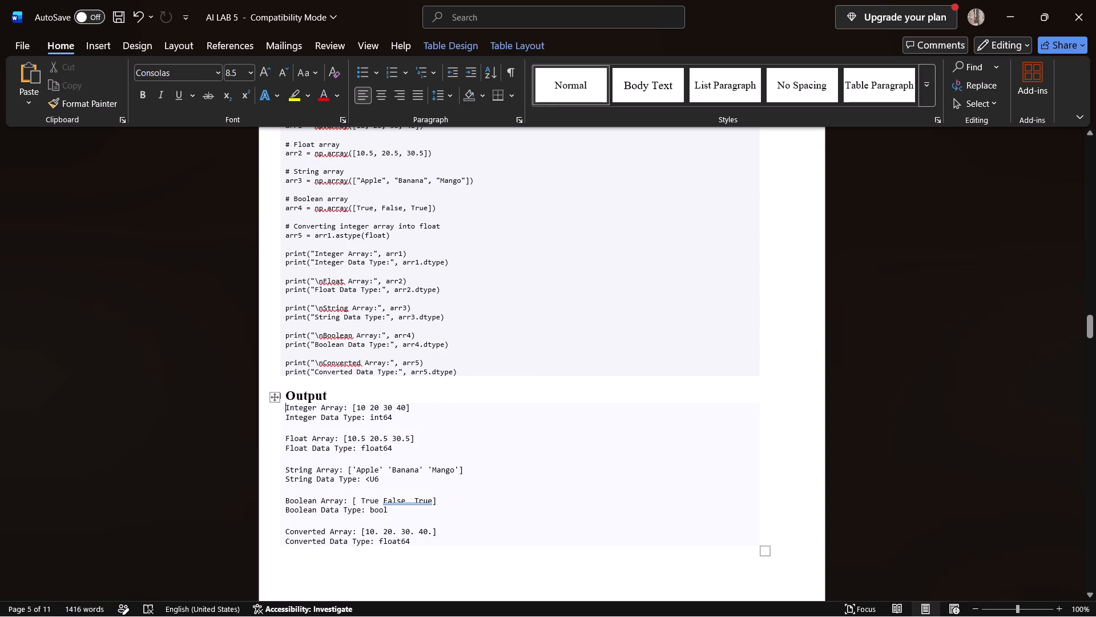
scroll(283, 400, up, 3)
scroll(283, 400, down, 3)
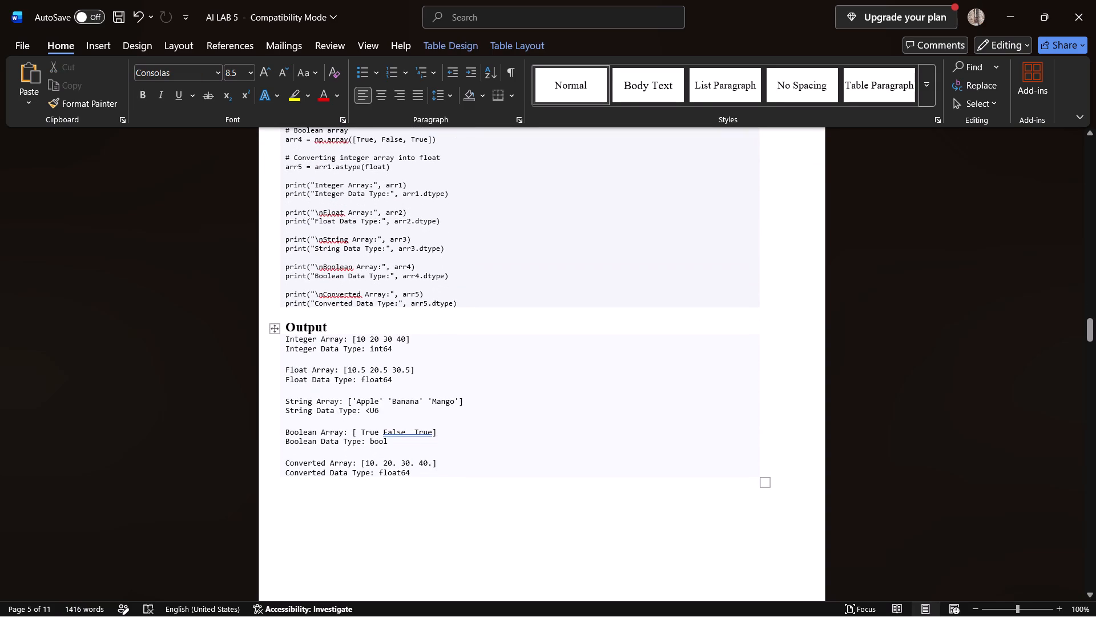
Insert a blank line between Experiment 3's Output heading and the output table.
click(353, 325)
key(Return)
scroll(353, 325, down, 2)
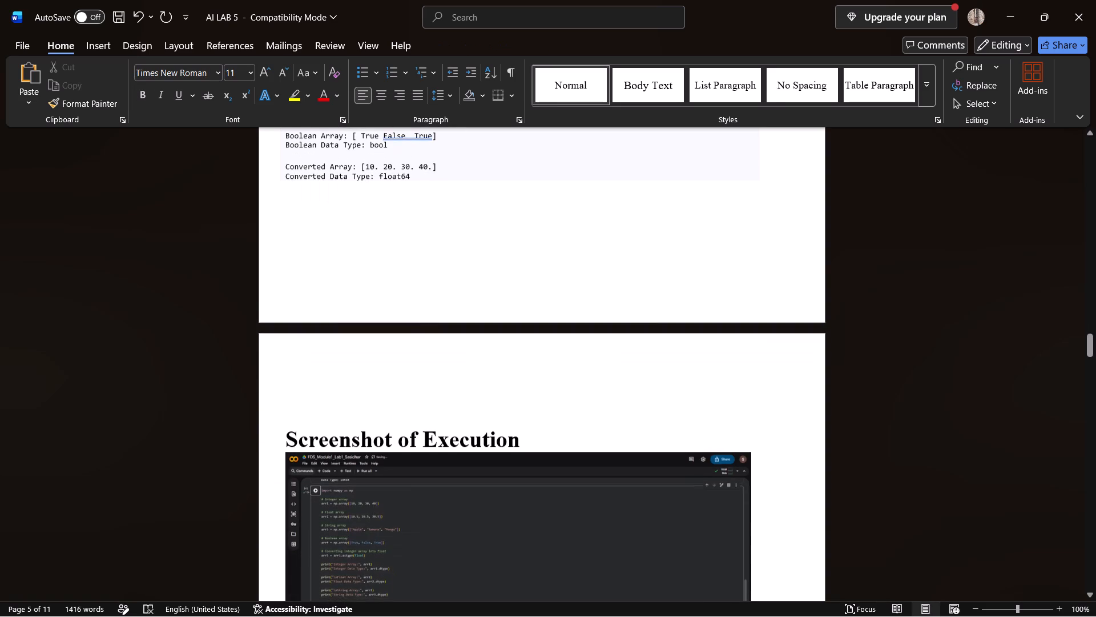
Set the font size of Experiment 3's Screenshot of Execution heading to 14.
scroll(353, 325, down, 1)
drag(523, 407, 301, 419)
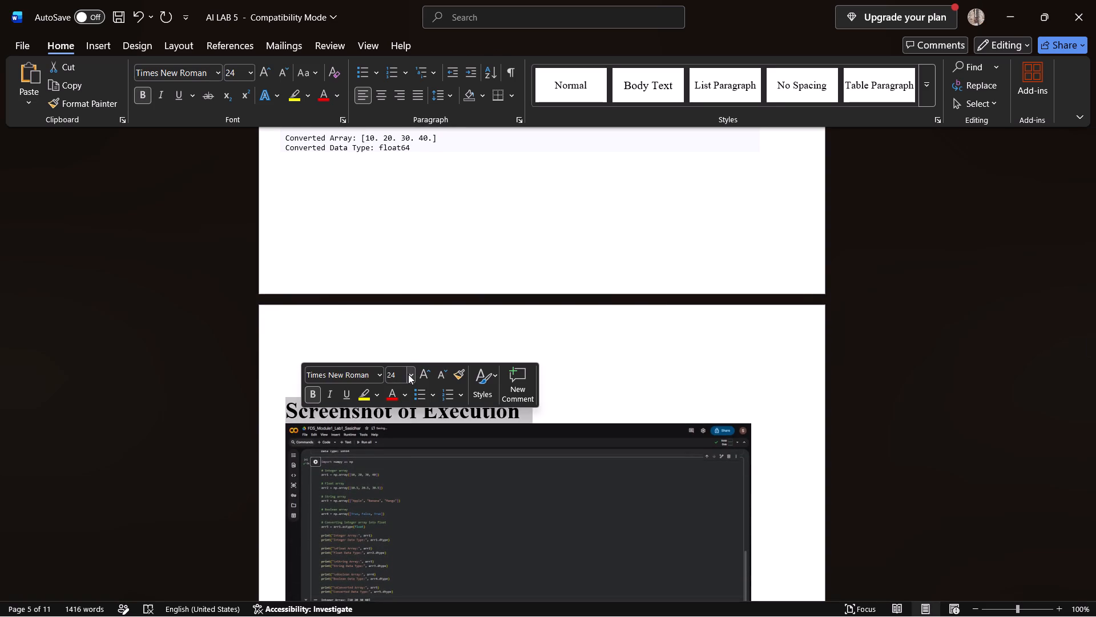
click(408, 374)
click(397, 179)
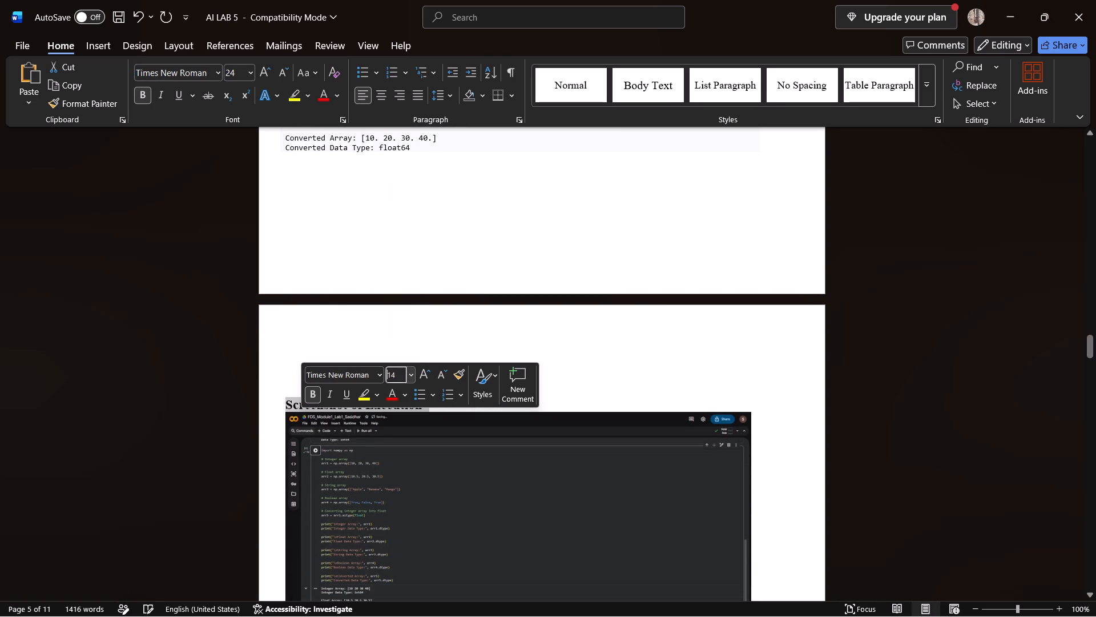
Delete the Figure 3 caption text below Experiment 3's execution screenshot.
scroll(560, 452, down, 2)
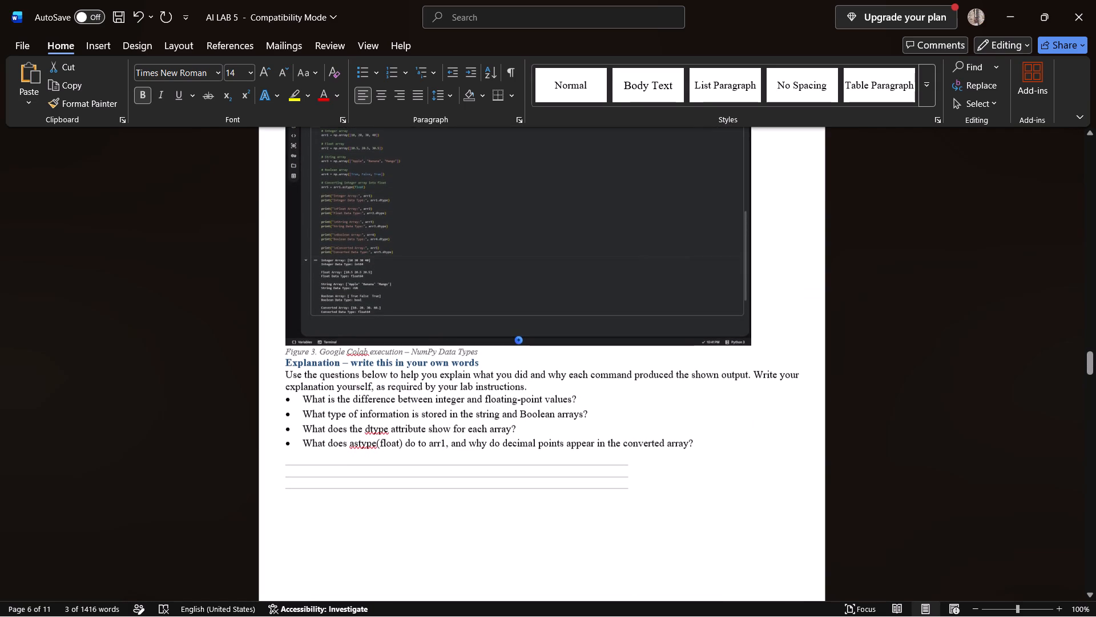
click(492, 354)
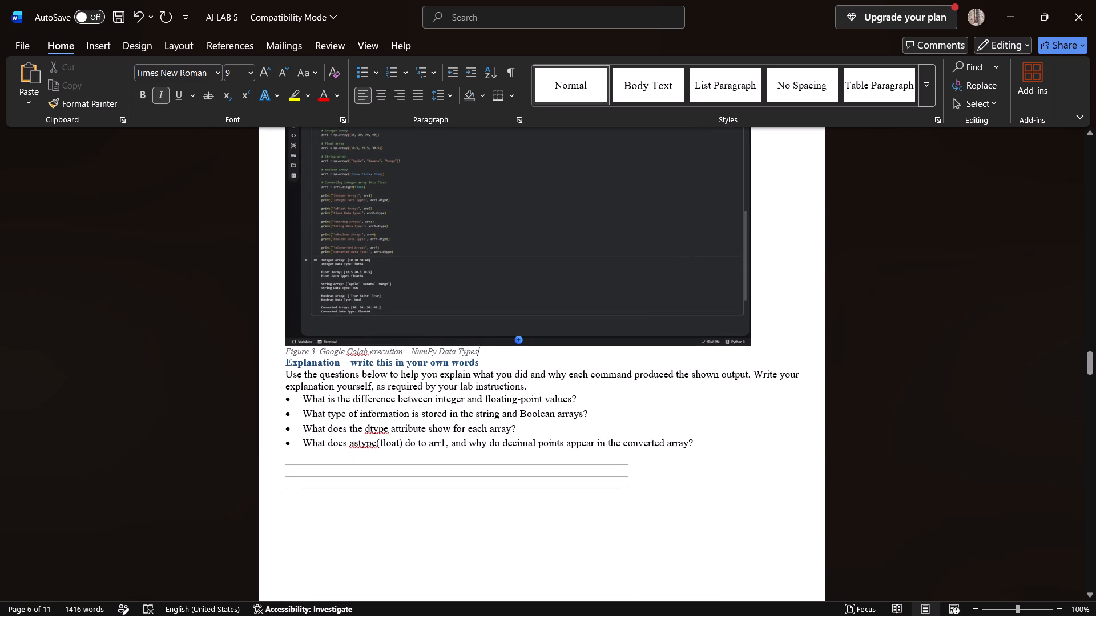
key(ctrl+BackSpace)
key(ctrl+BackSpace)
key(ctrl+BackSpace)
key(ctrl+BackSpace)
key(ctrl+BackSpace)
key(ctrl+BackSpace)
key(ctrl+BackSpace)
key(ctrl+BackSpace)
key(ctrl+BackSpace)
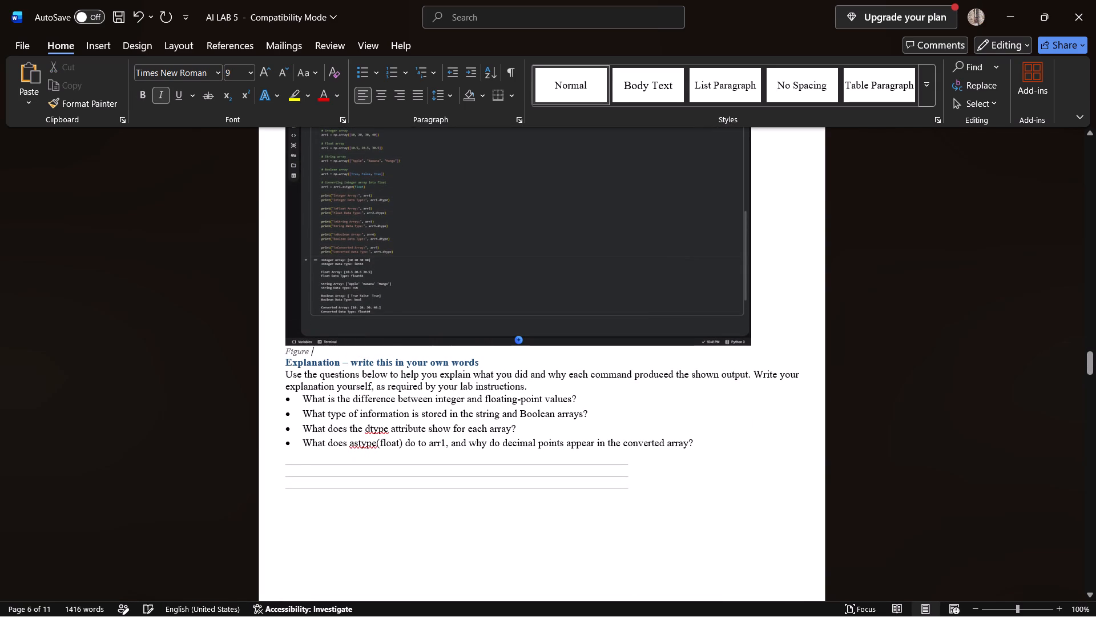
key(ctrl+BackSpace)
drag(460, 352, 518, 388)
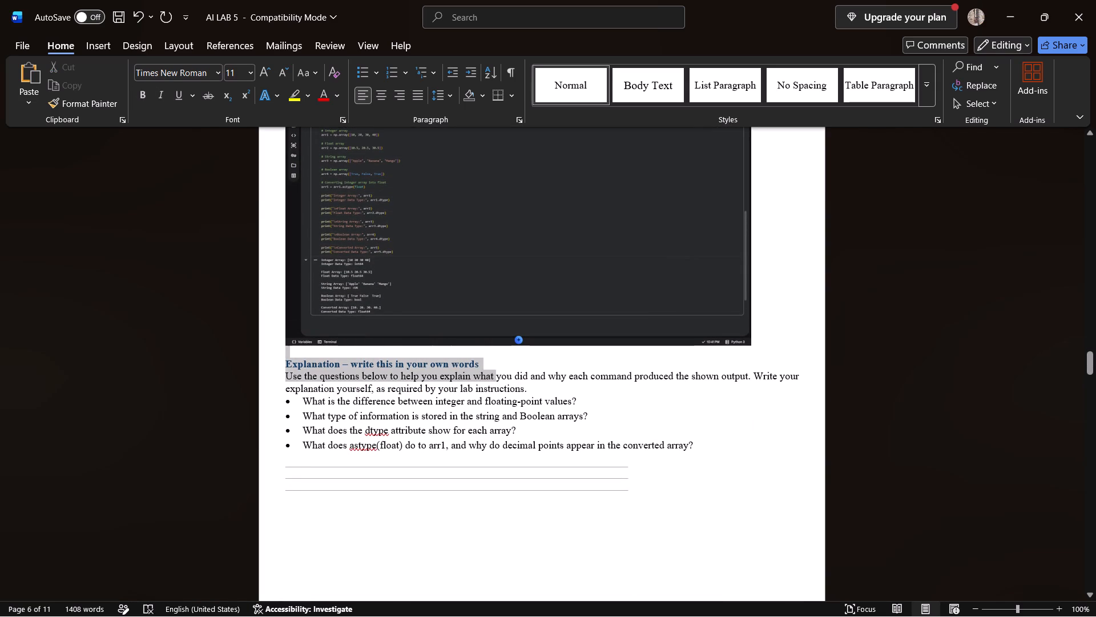
drag(518, 388, 697, 449)
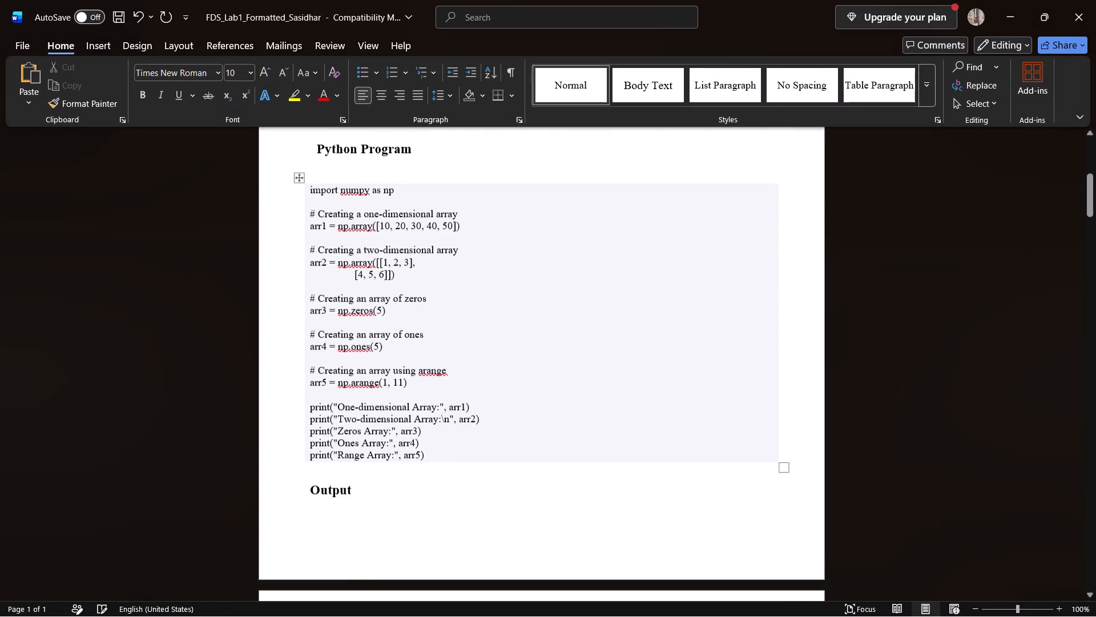
scroll(548, 240, down, 2)
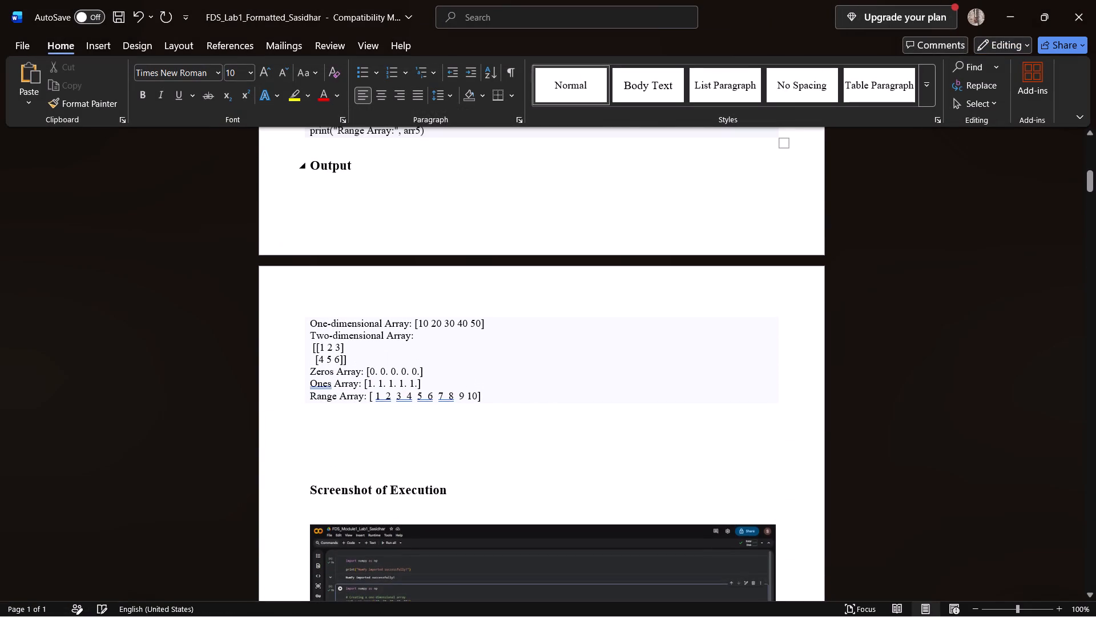
click(362, 146)
key(Return)
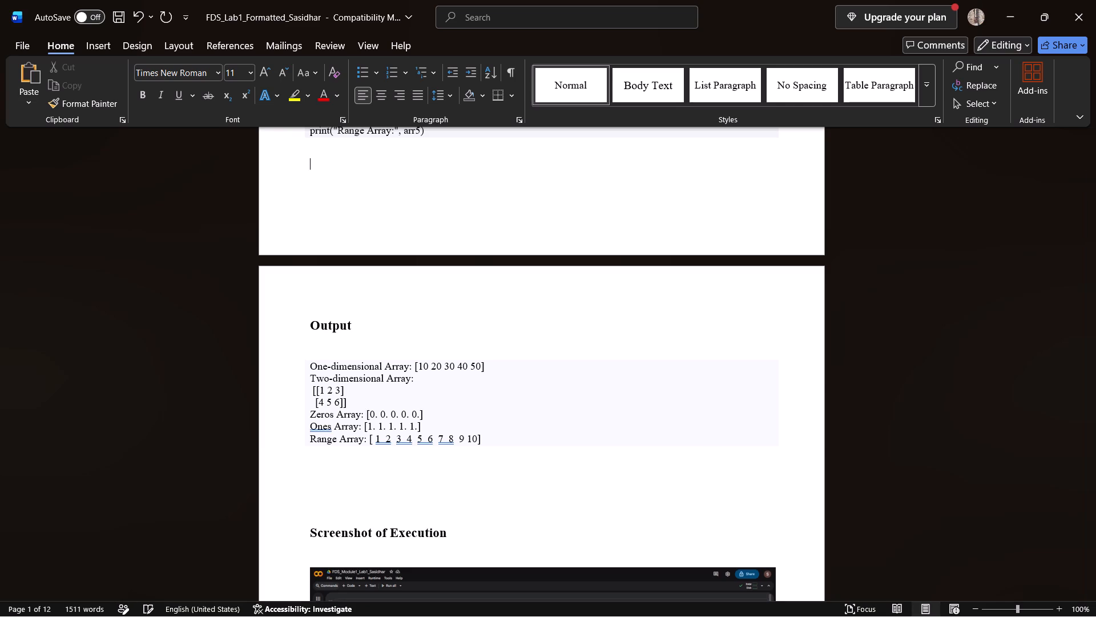
Delete the empty lines above the Experiment 2 heading so it starts its page, keeping the period that ends Experiment 1's explanation.
scroll(362, 146, down, 8)
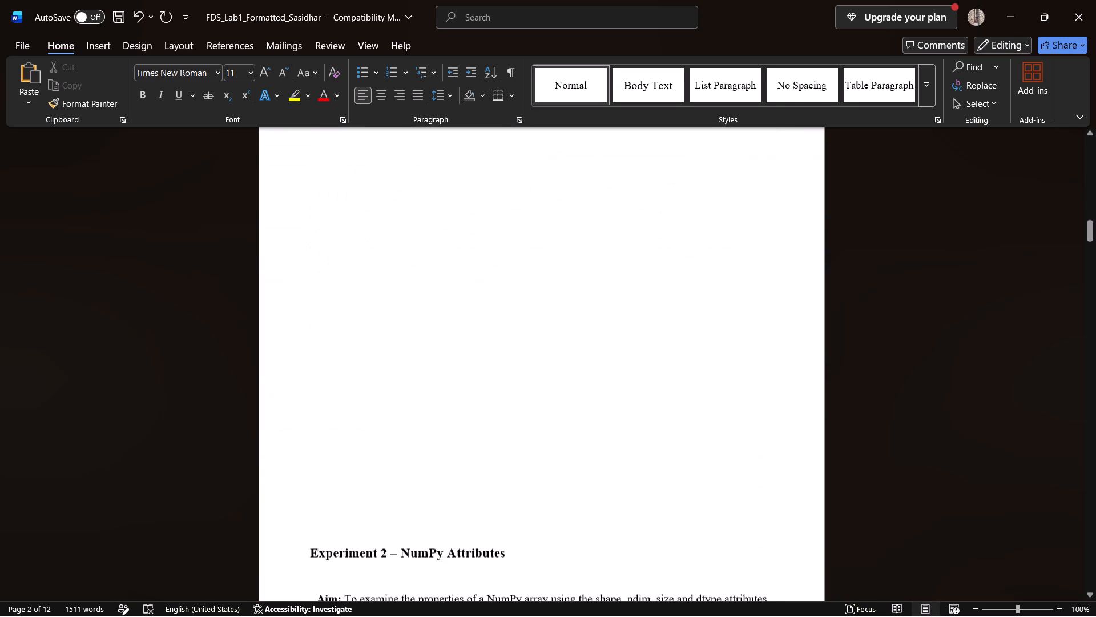
scroll(362, 146, up, 1)
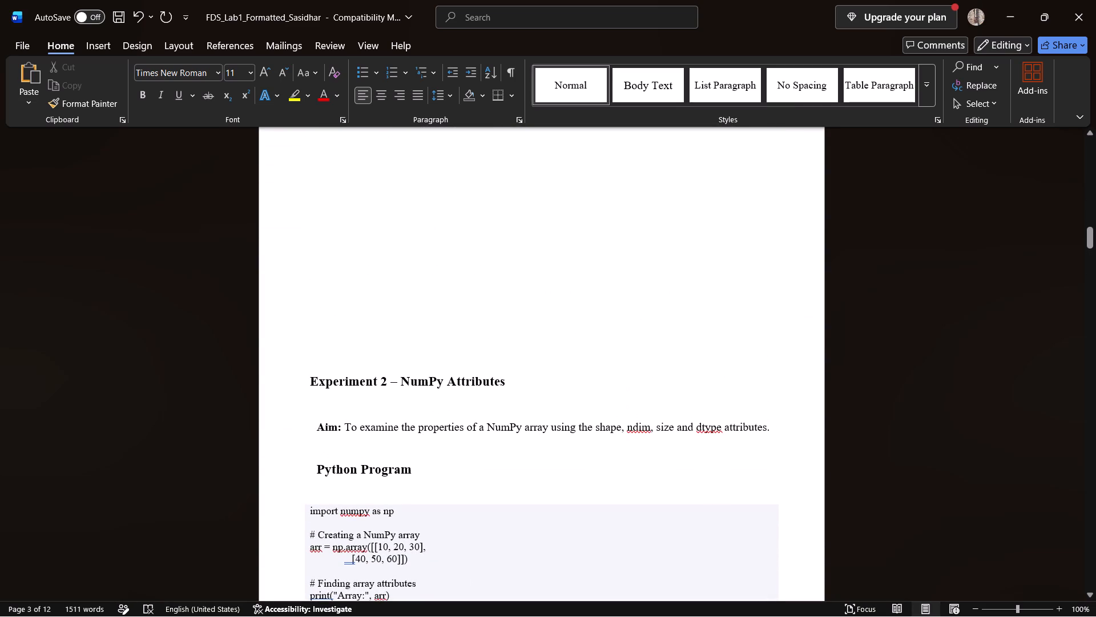
drag(368, 341, 323, 165)
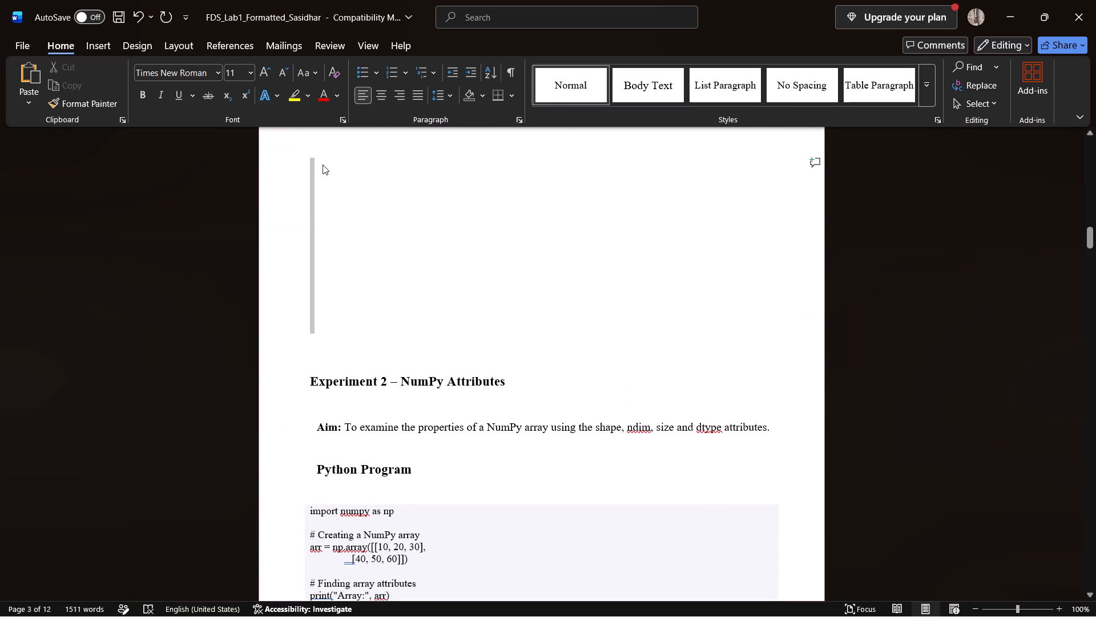
key(BackSpace)
key(BackSpace)
scroll(323, 165, up, 1)
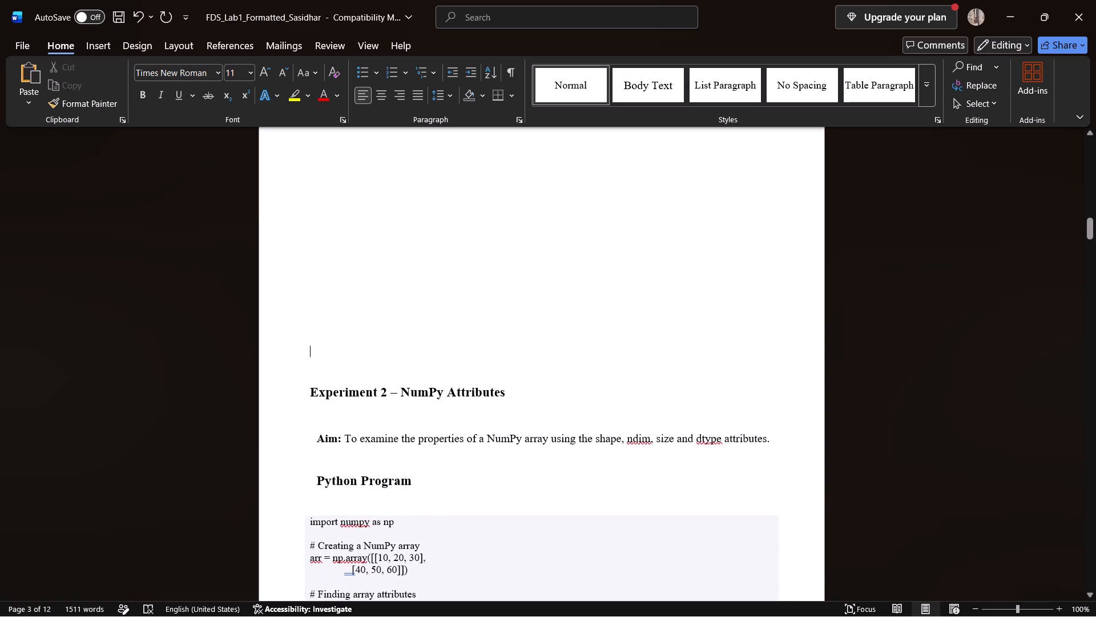
drag(323, 371, 318, 188)
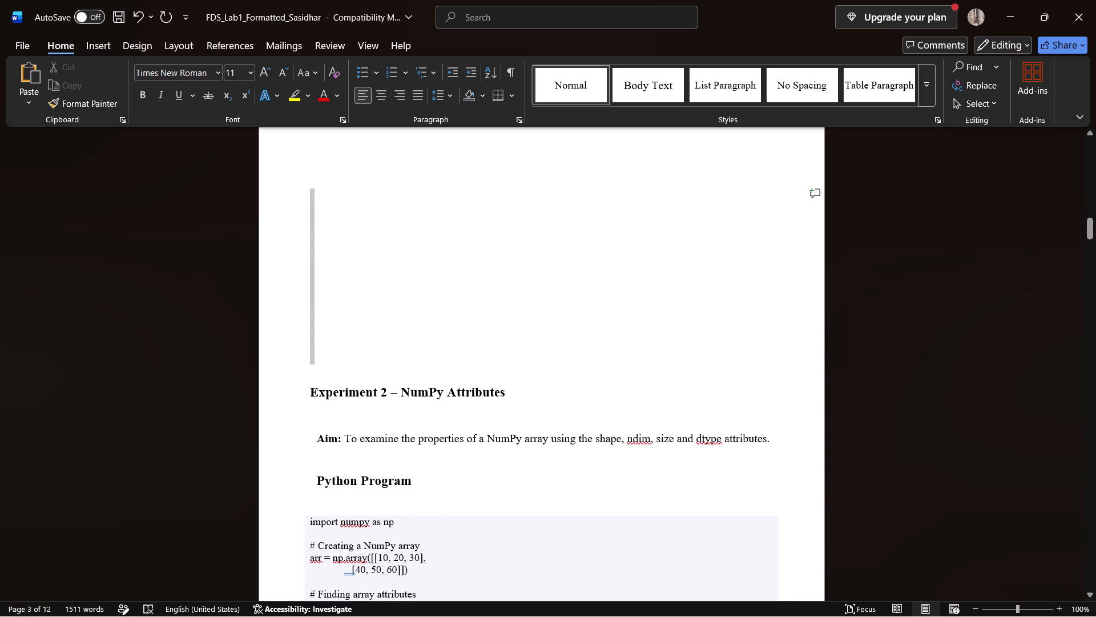
drag(318, 188, 321, 152)
key(BackSpace)
scroll(321, 152, up, 1)
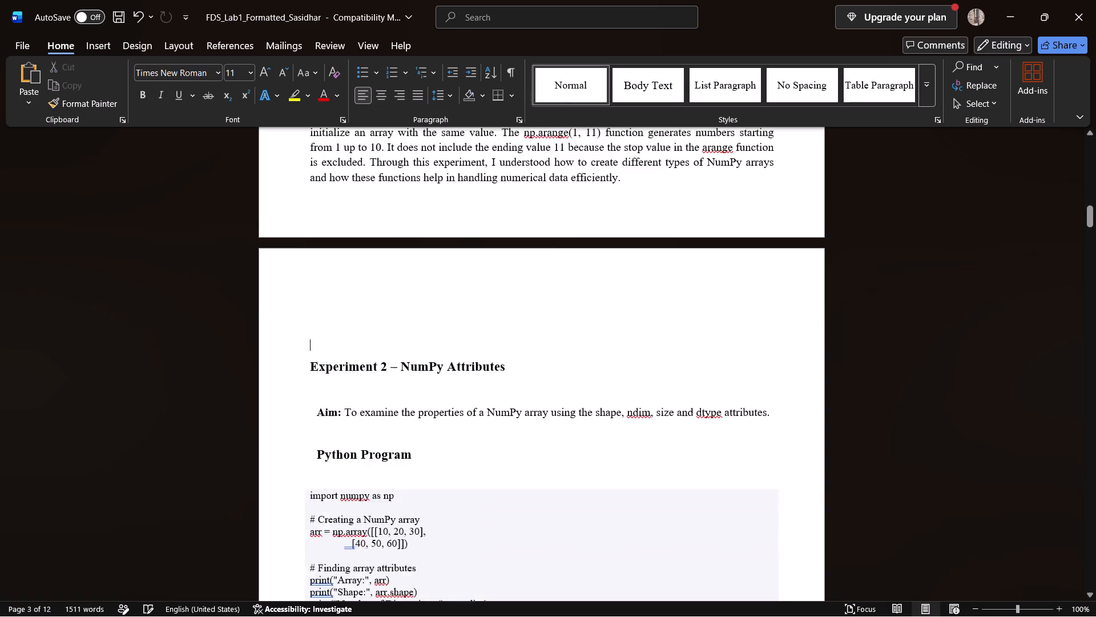
scroll(321, 152, up, 1)
key(BackSpace)
key(BackSpace)
key(BackSpace)
key(BackSpace)
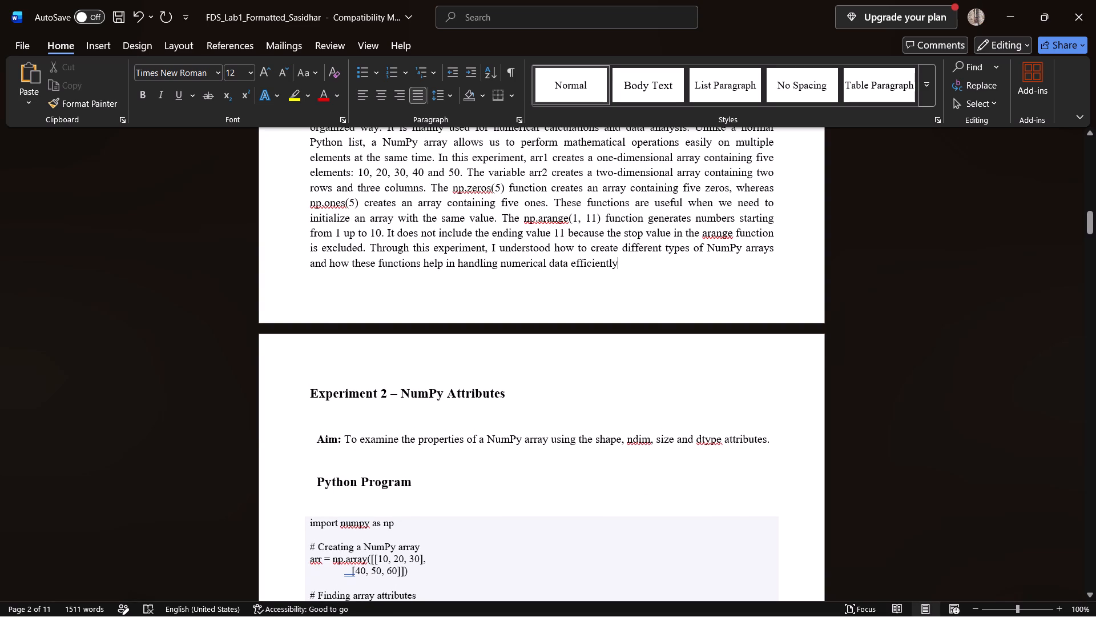
key(period)
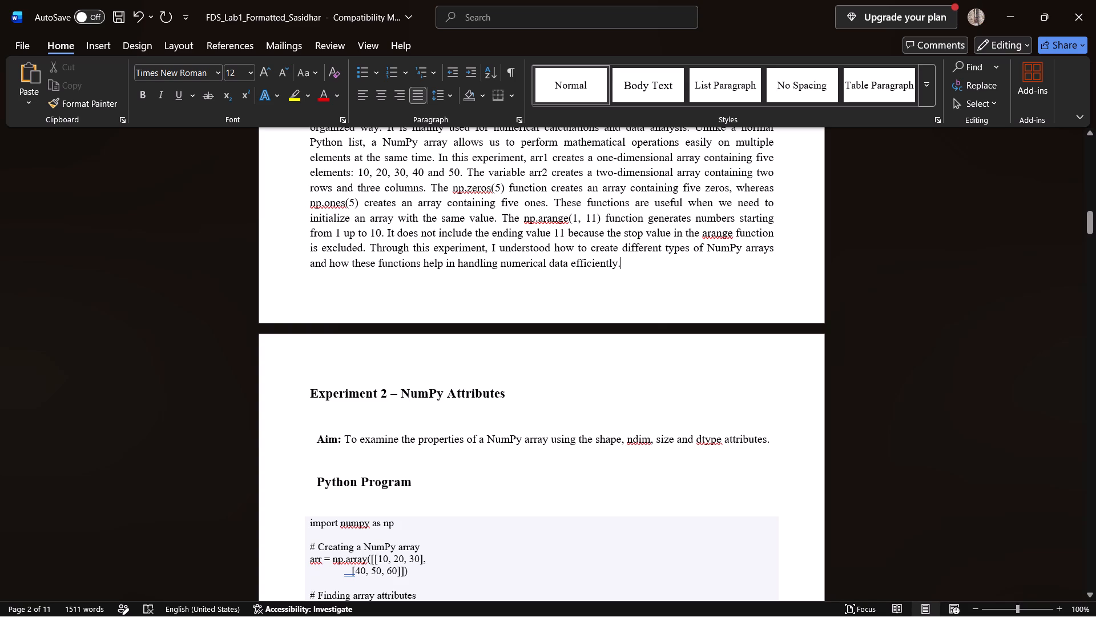
Remove the empty lines around Experiment 2's Aim and Python Program heading, and the leading space that indents each of them.
click(424, 424)
key(BackSpace)
key(BackSpace)
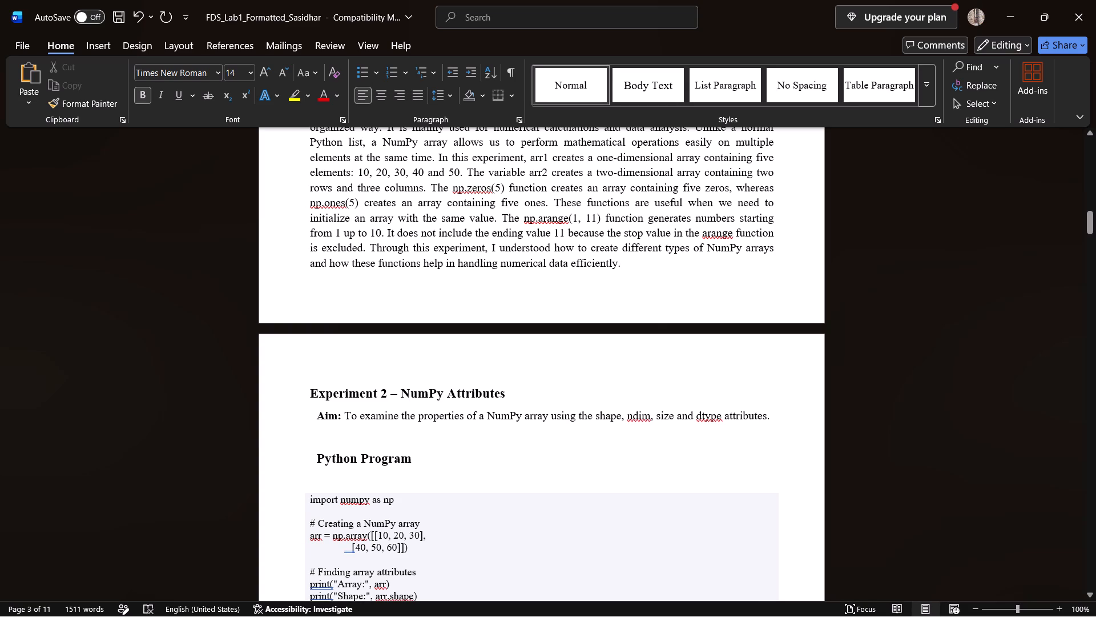
click(314, 422)
key(BackSpace)
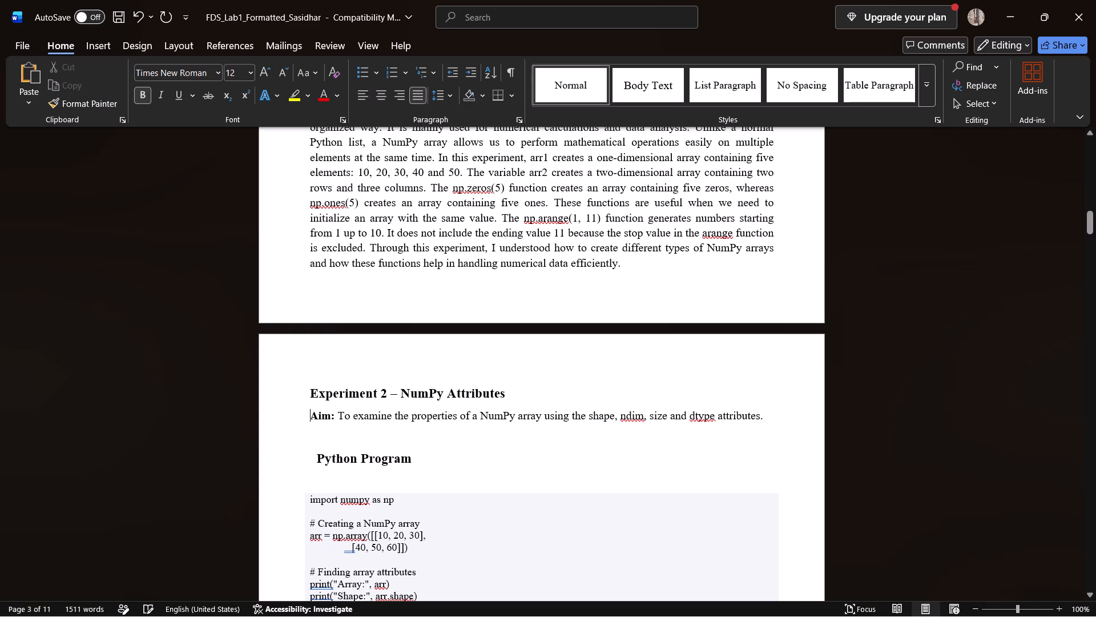
click(321, 442)
key(BackSpace)
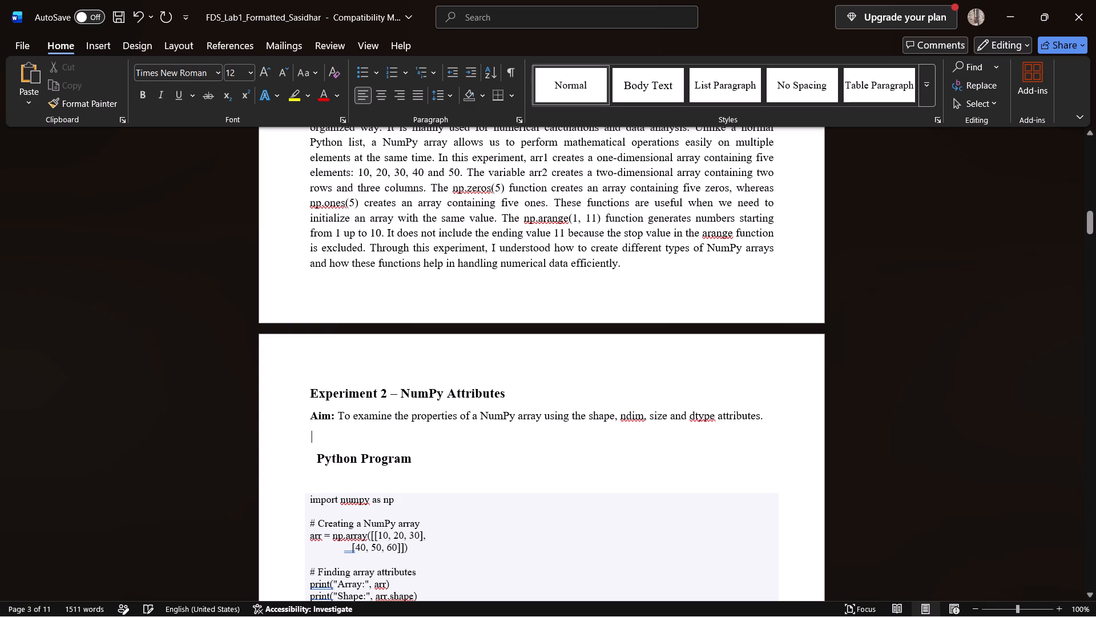
key(BackSpace)
click(323, 454)
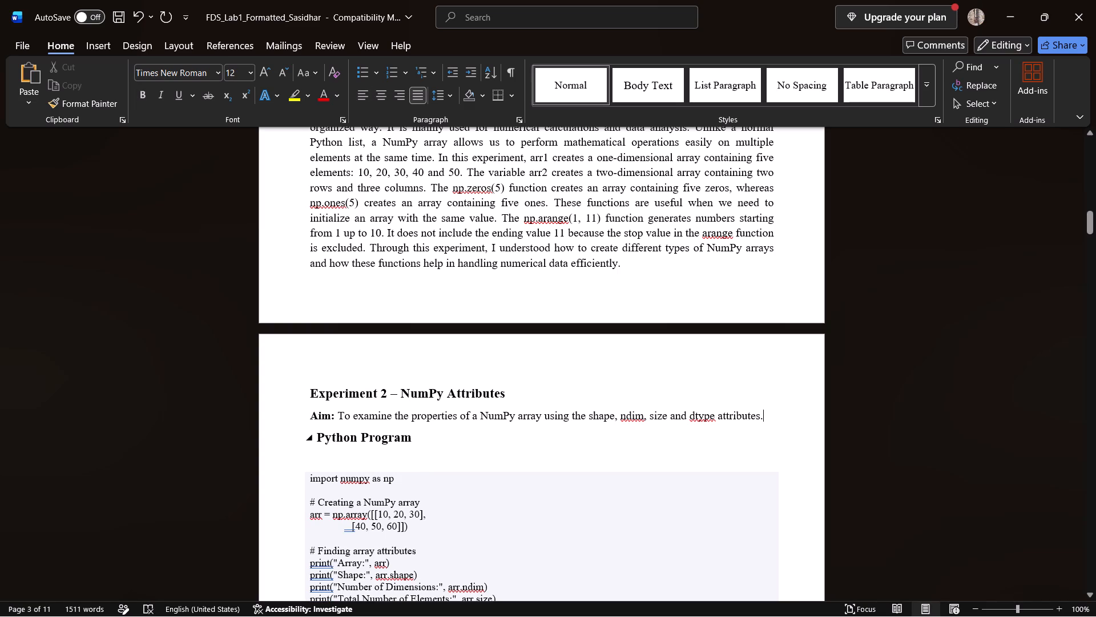
key(BackSpace)
scroll(323, 454, down, 1)
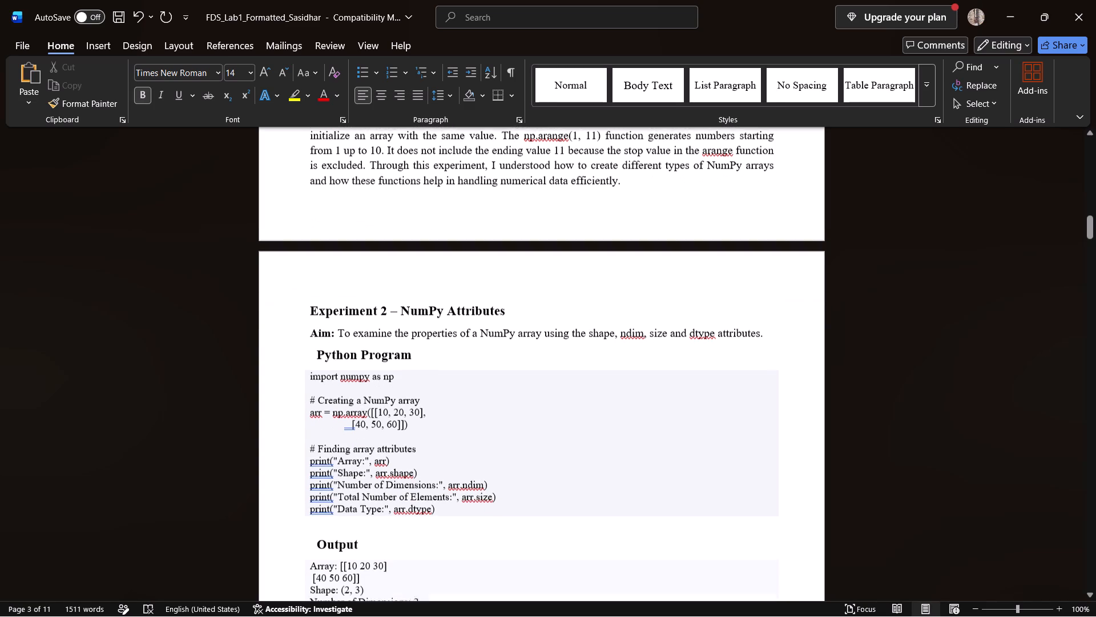
scroll(323, 454, down, 1)
click(320, 339)
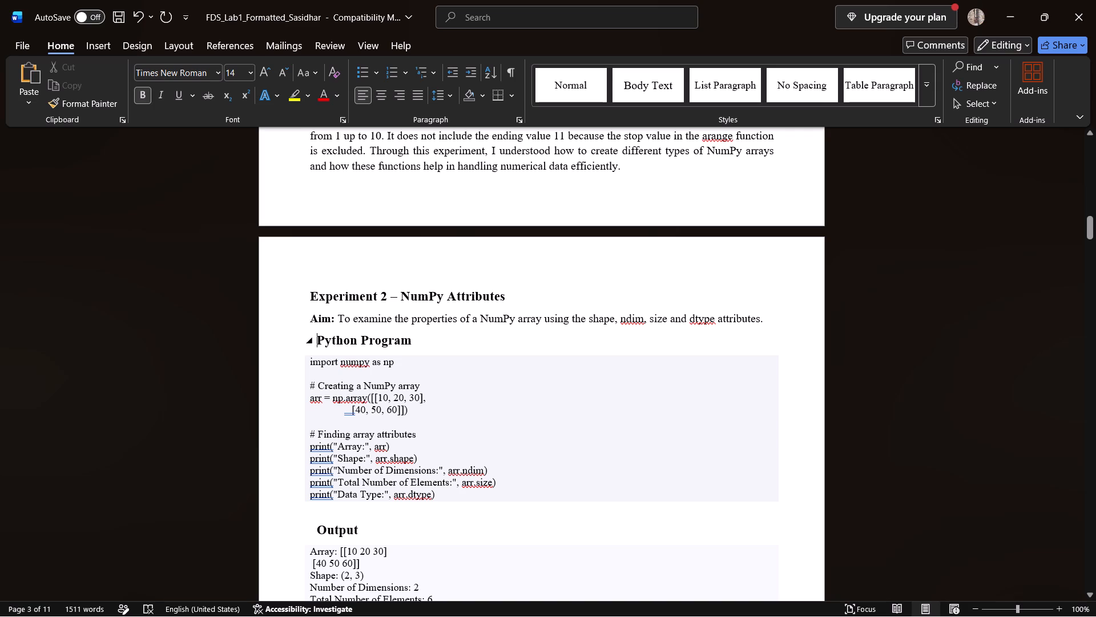
key(BackSpace)
Delete the empty lines above the "Explanation – NumPy Attributes" heading so it starts at the top of its page.
scroll(320, 339, down, 2)
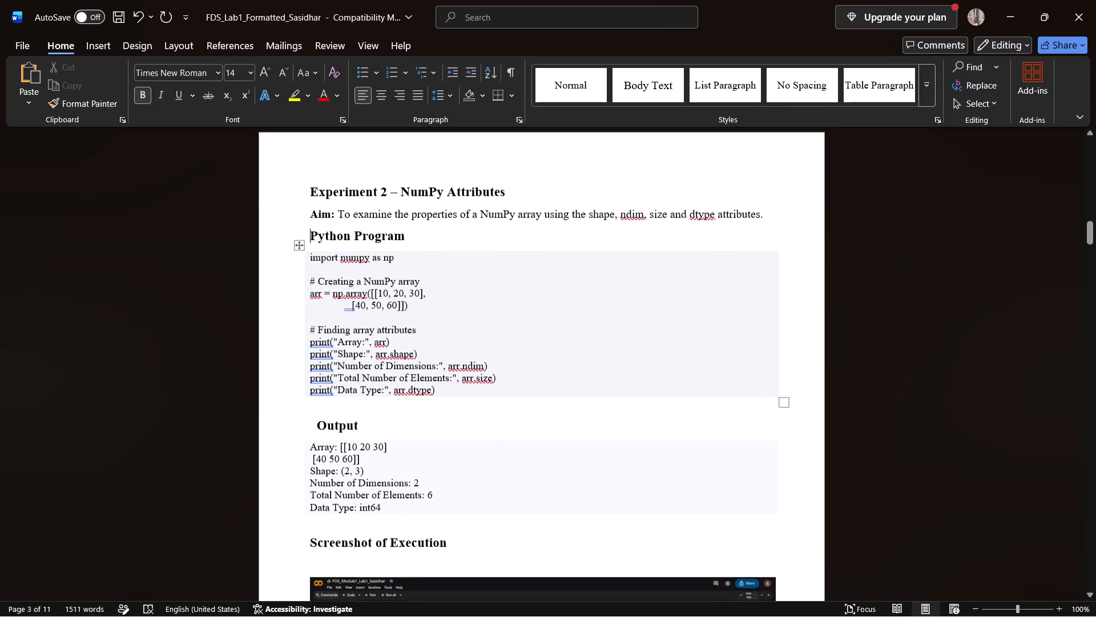
scroll(320, 339, down, 4)
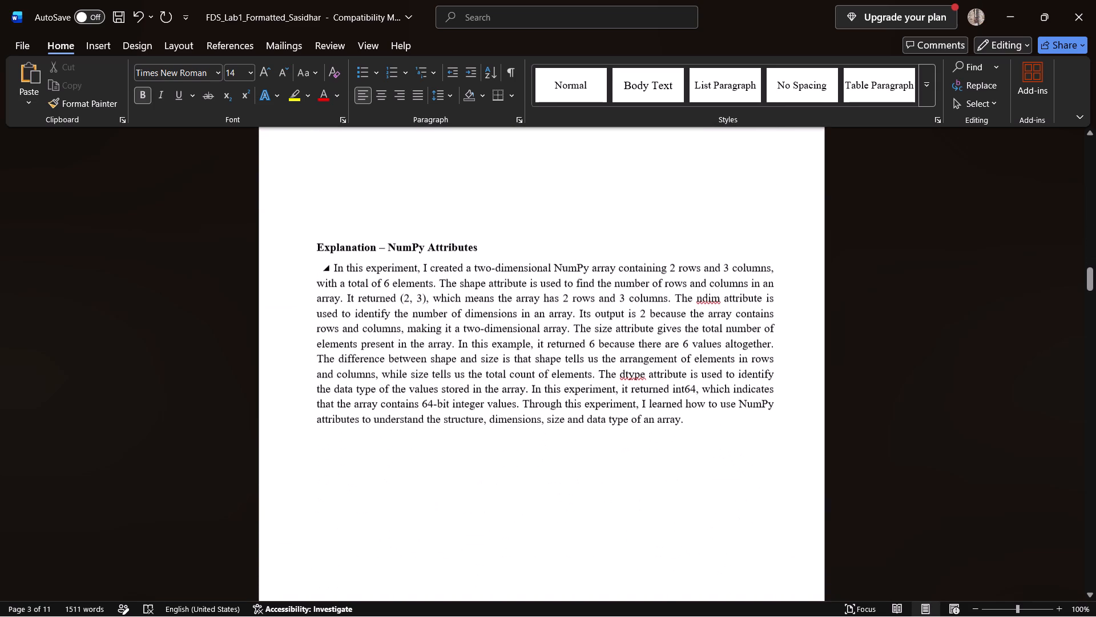
scroll(320, 339, down, 1)
click(357, 192)
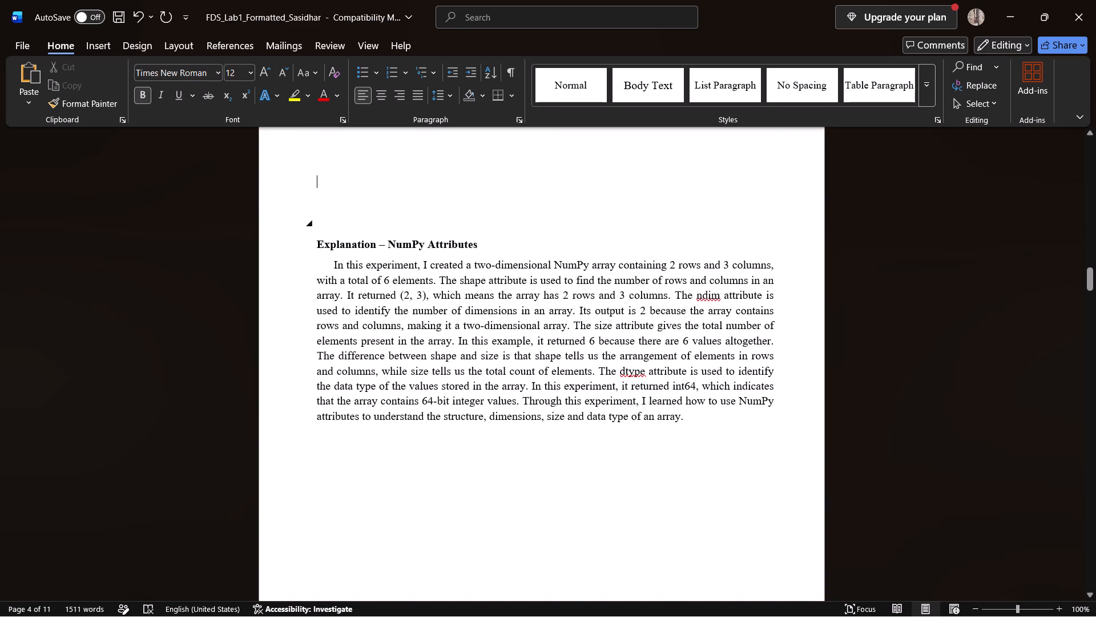
drag(353, 219, 332, 128)
key(BackSpace)
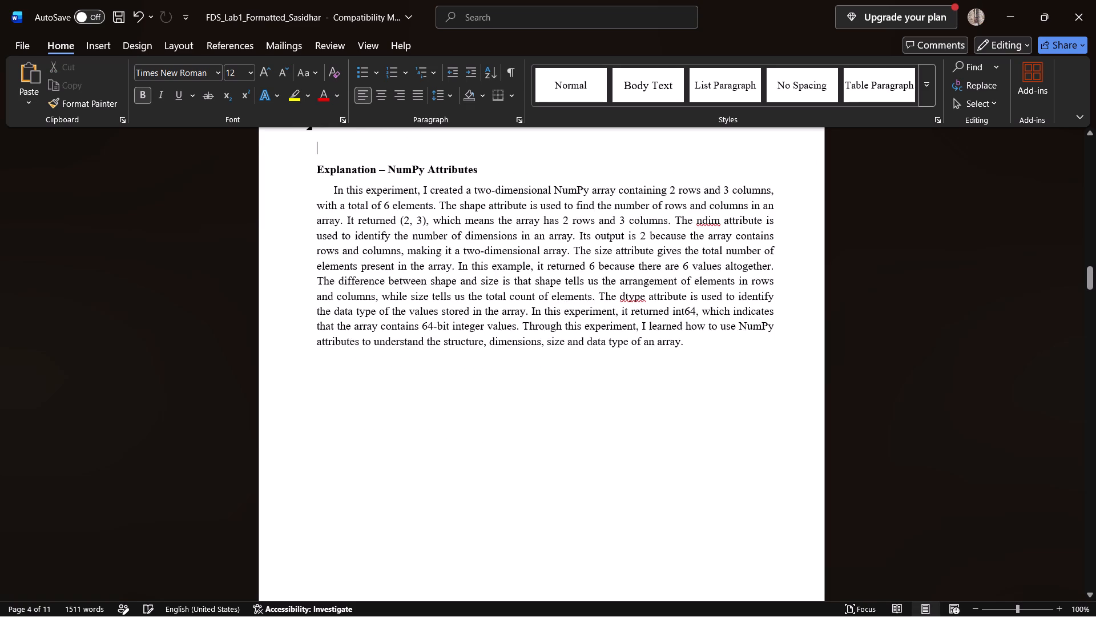
scroll(332, 128, up, 3)
key(BackSpace)
key(BackSpace)
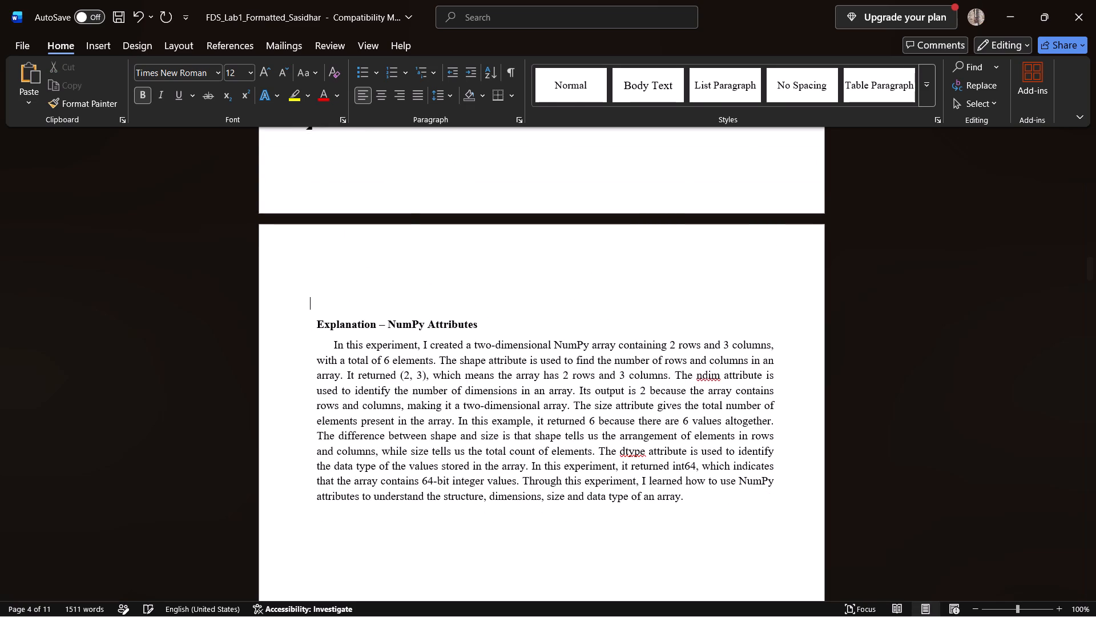
key(ctrl+BackSpace)
key(ctrl+BackSpace)
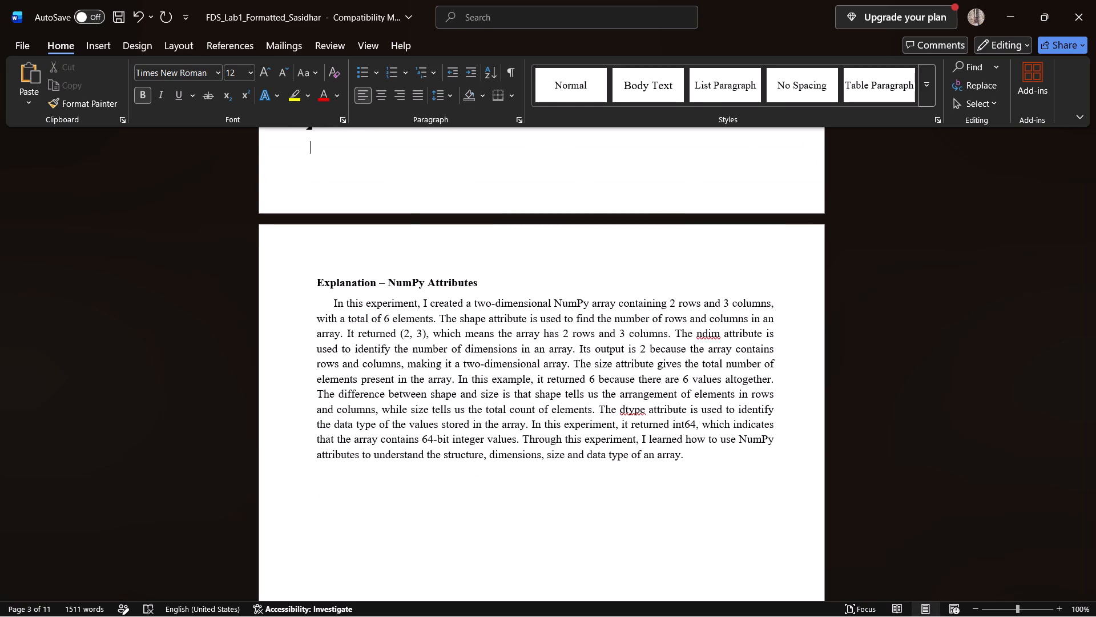
Review the page layout of Experiments 3 and 4, including their output, screenshot and explanation sections.
scroll(332, 128, down, 1)
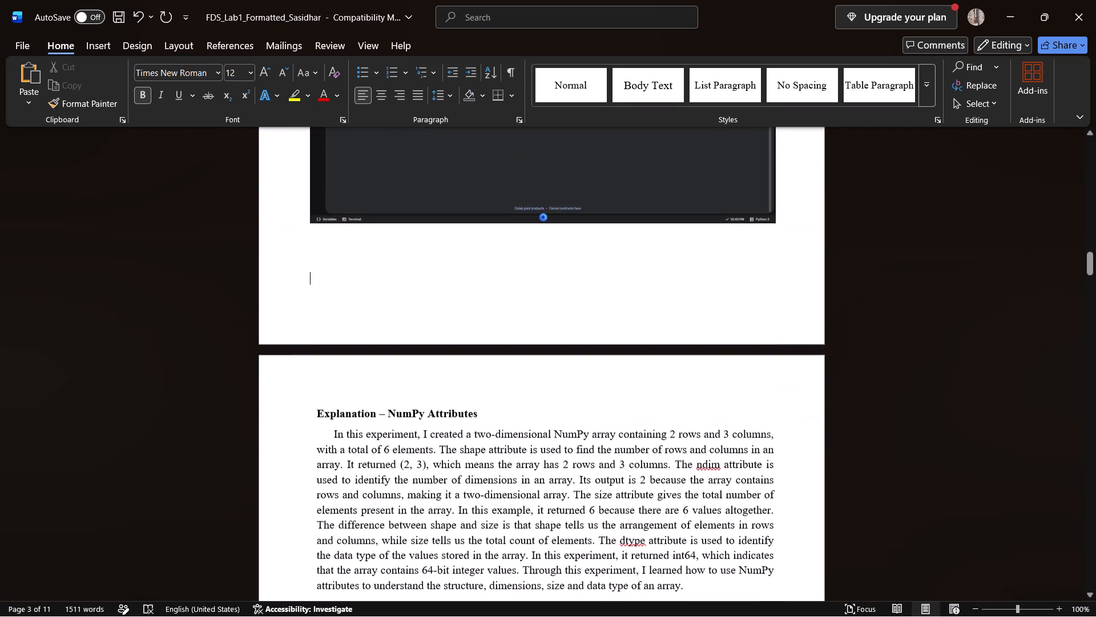
scroll(332, 128, down, 5)
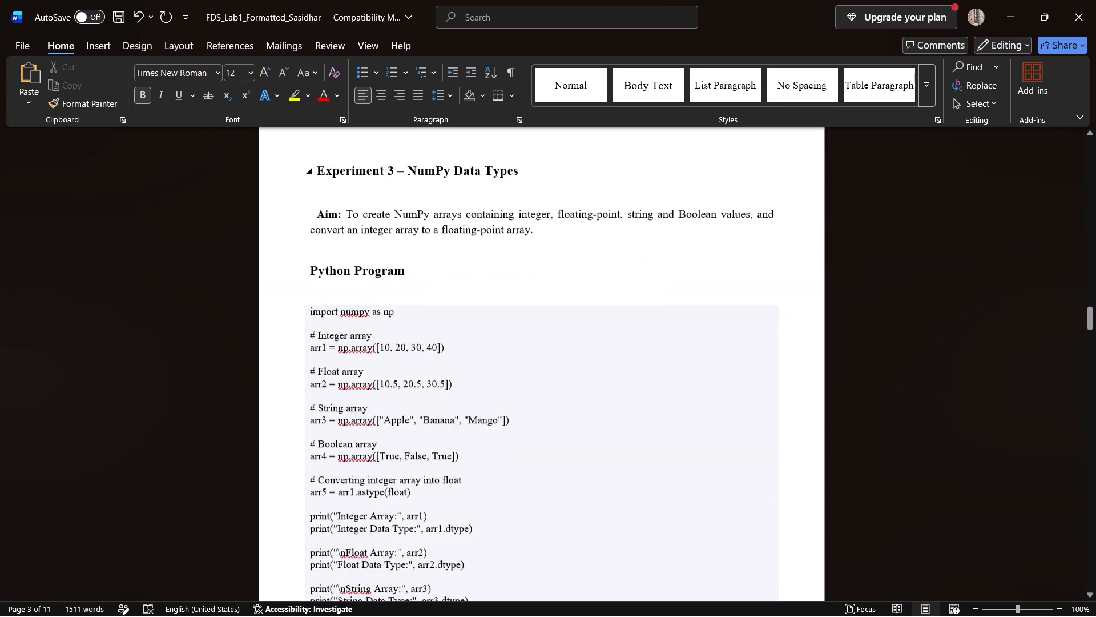
scroll(332, 128, down, 4)
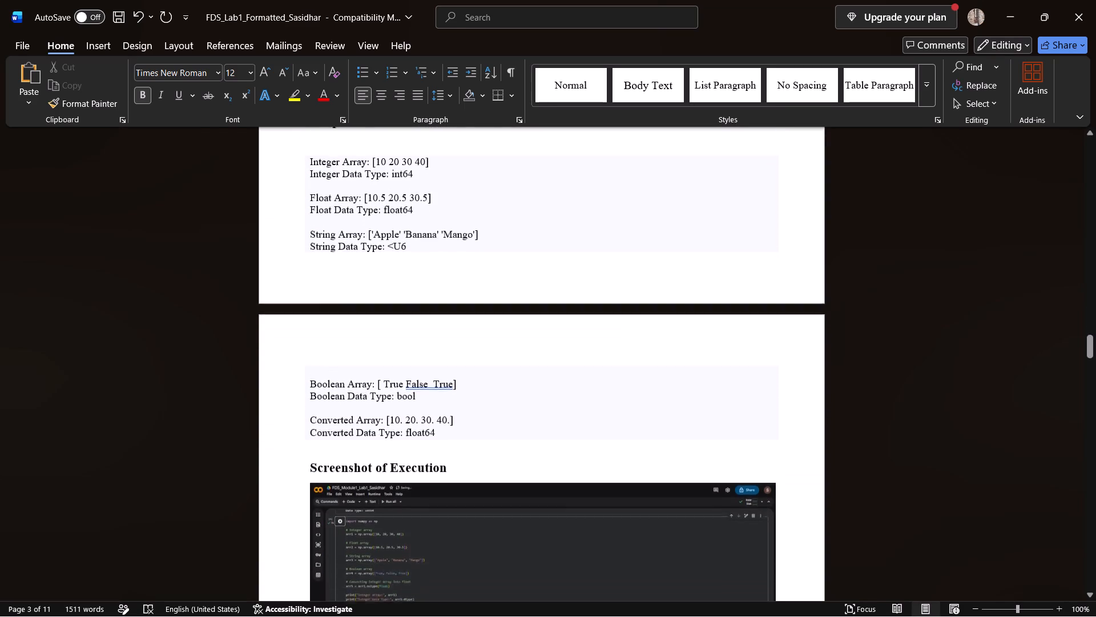
scroll(332, 128, down, 7)
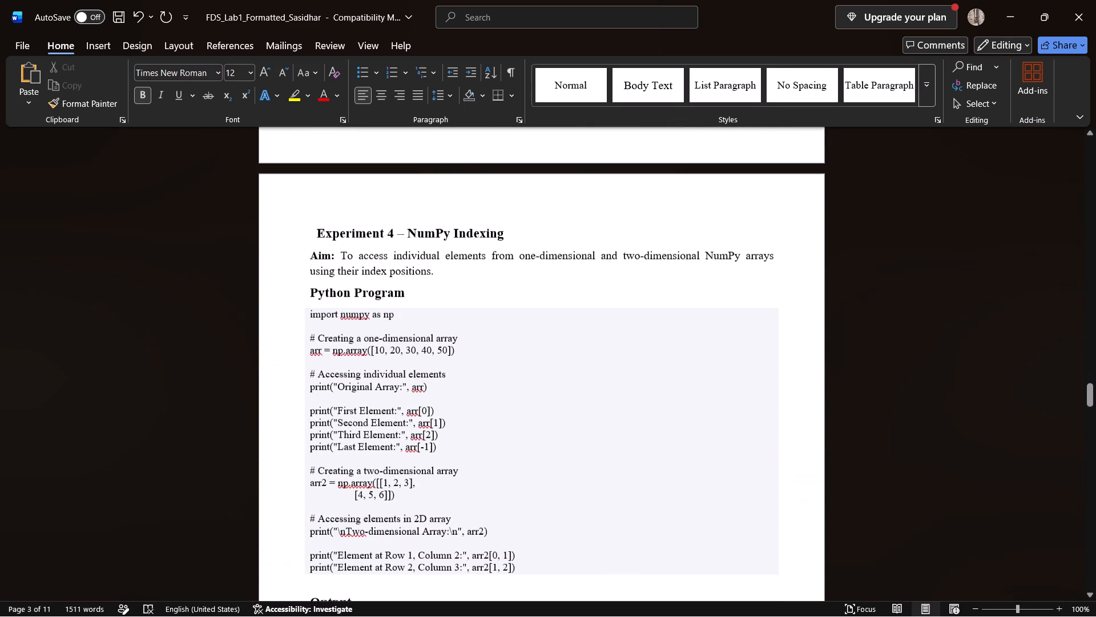
scroll(332, 128, down, 6)
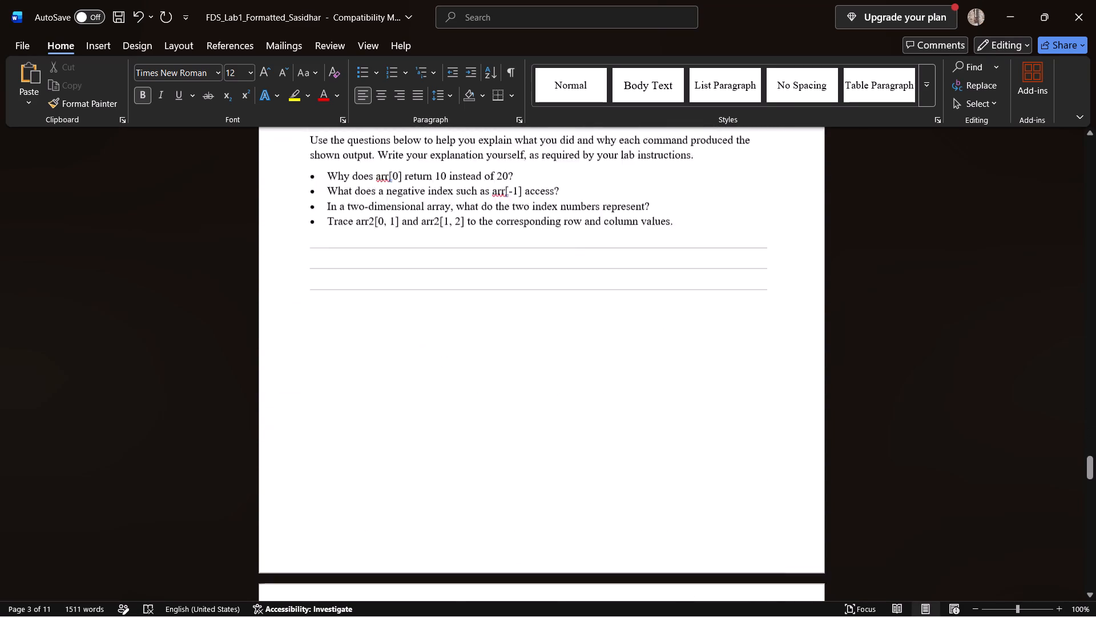
scroll(332, 128, down, 1)
scroll(332, 128, up, 3)
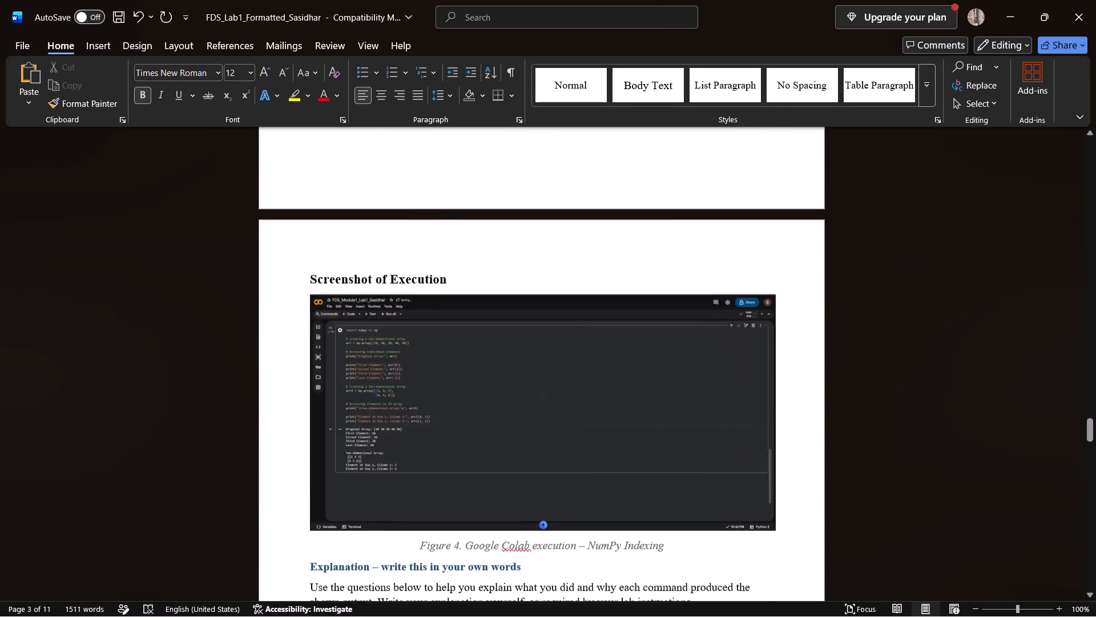
scroll(332, 128, up, 8)
scroll(332, 128, down, 1)
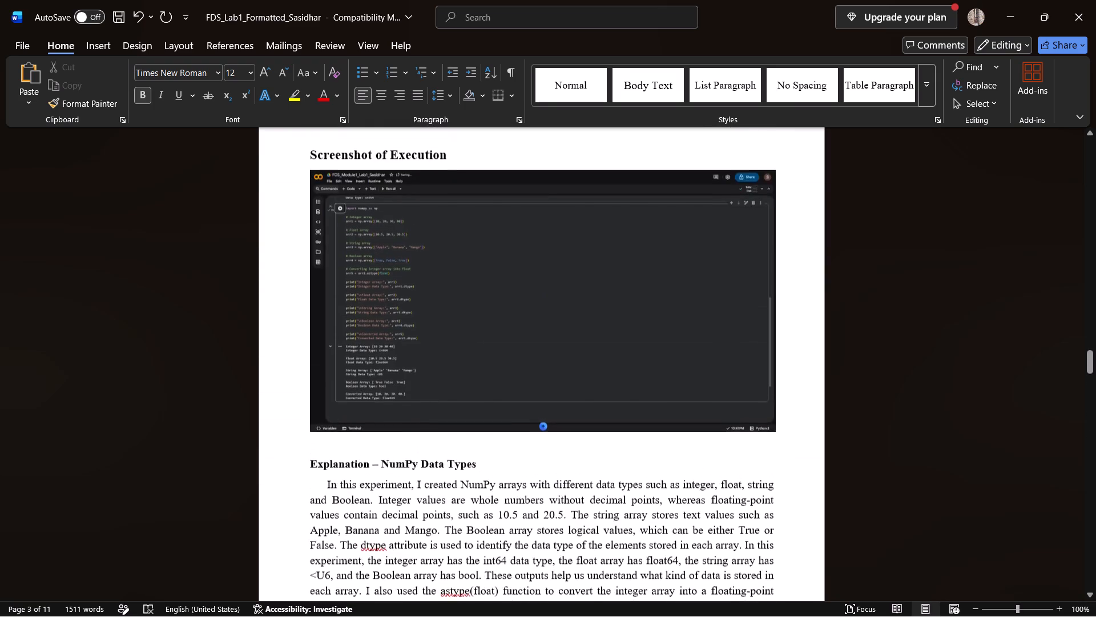
scroll(332, 128, down, 1)
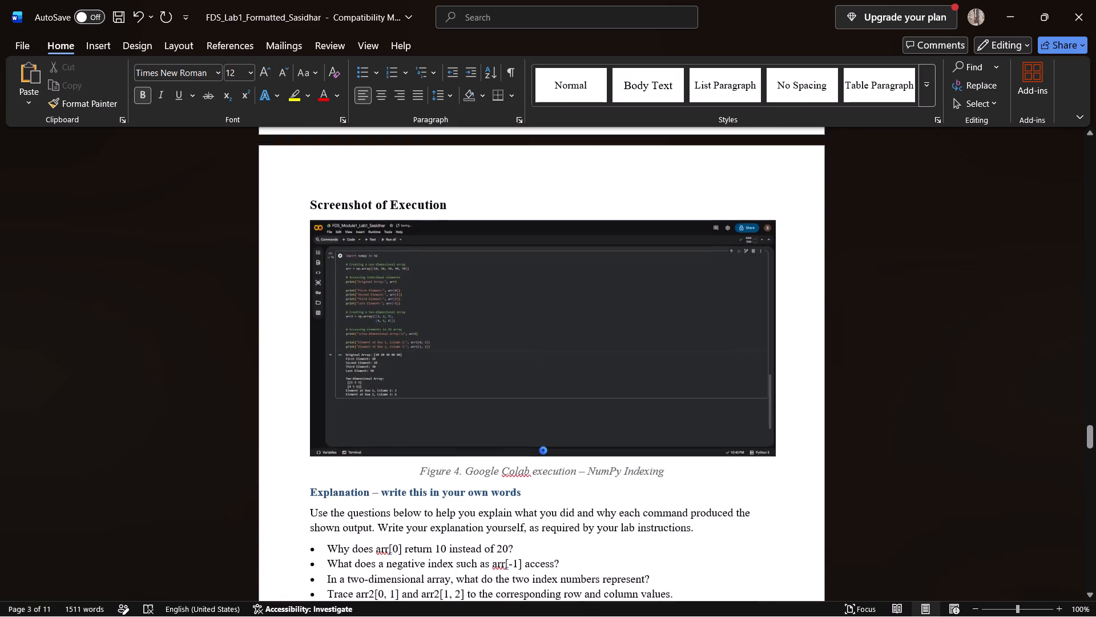
scroll(332, 128, down, 1)
scroll(252, 221, up, 1)
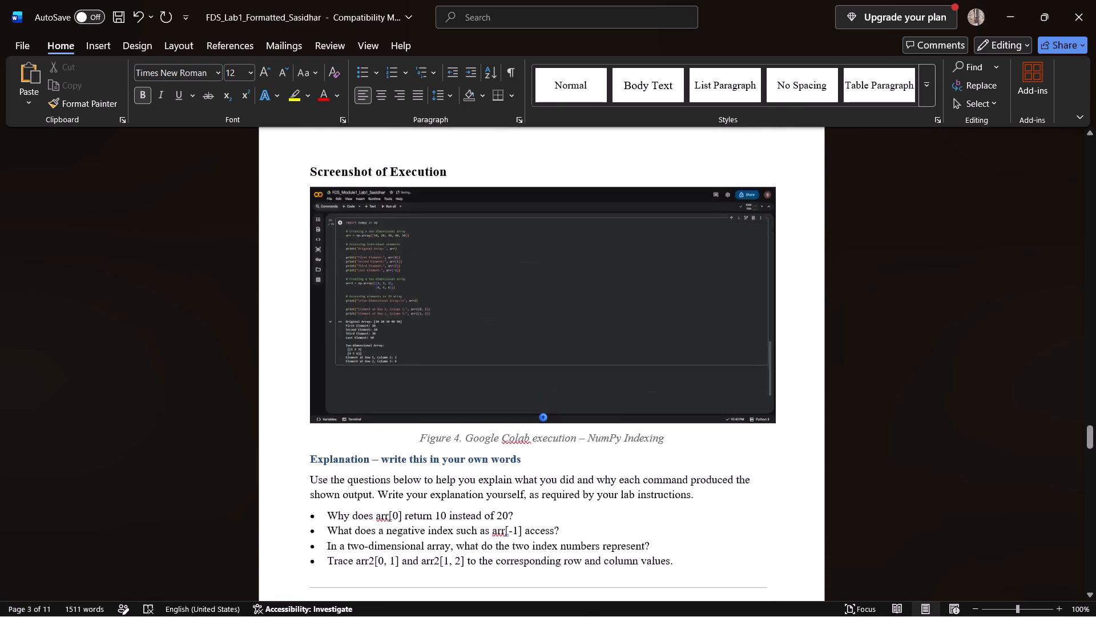
scroll(252, 221, up, 1)
scroll(252, 221, down, 1)
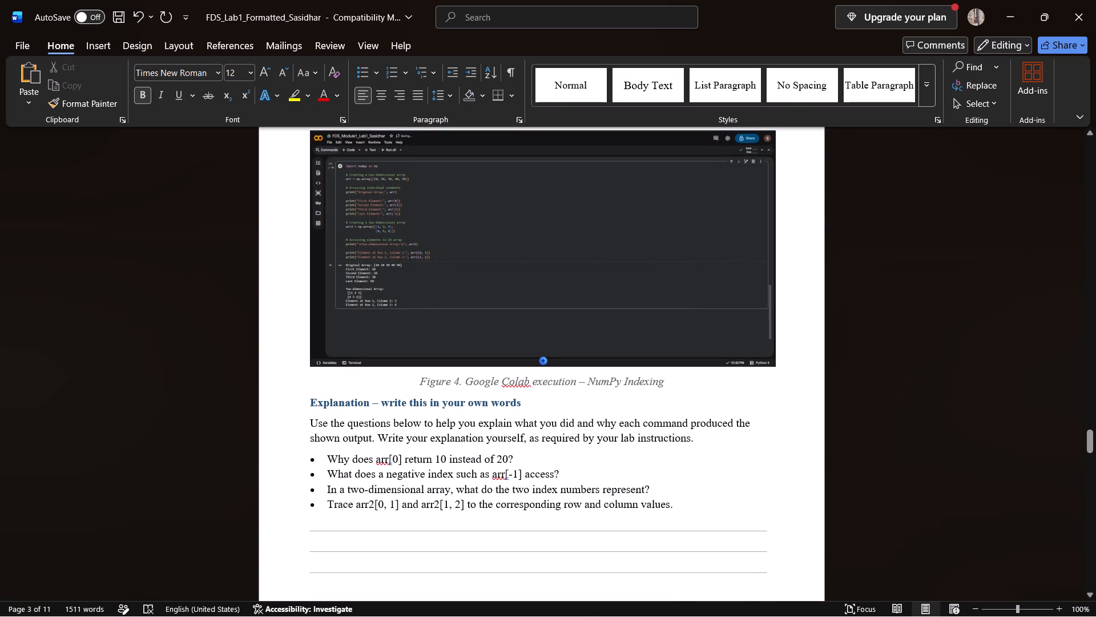
Delete the "Figure 4. Google Colab execution – NumPy Indexing" caption and its line under Experiment 4's screenshot.
click(687, 388)
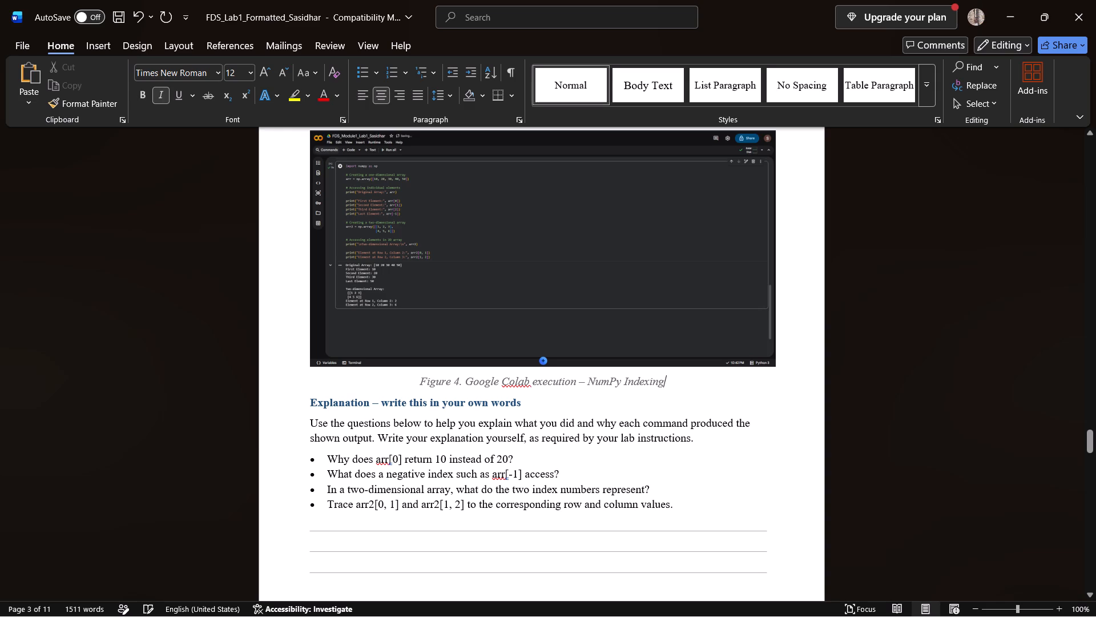
key(ctrl+BackSpace)
key(ctrl+BackSpace)
key(ctrl+BackSpace)
key(ctrl+BackSpace)
key(ctrl+BackSpace)
key(ctrl+BackSpace)
key(ctrl+BackSpace)
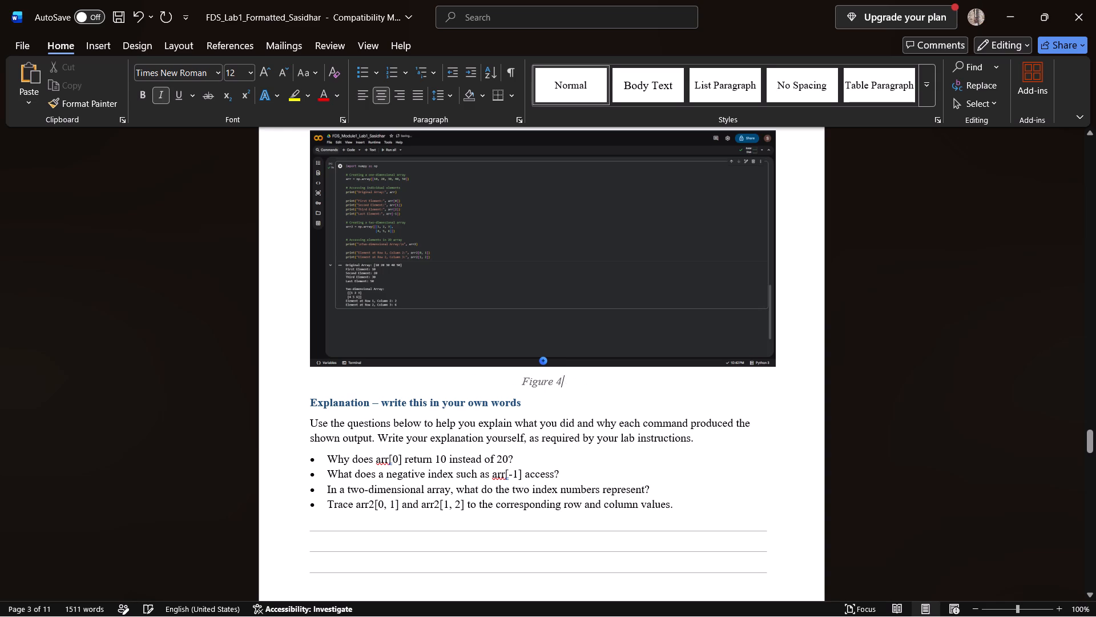
key(ctrl+BackSpace)
key(ctrl+BackSpace)
key(BackSpace)
Compare Experiment 3's explanation layout with Experiment 4's program, output, screenshot and explanation pages.
scroll(687, 388, up, 3)
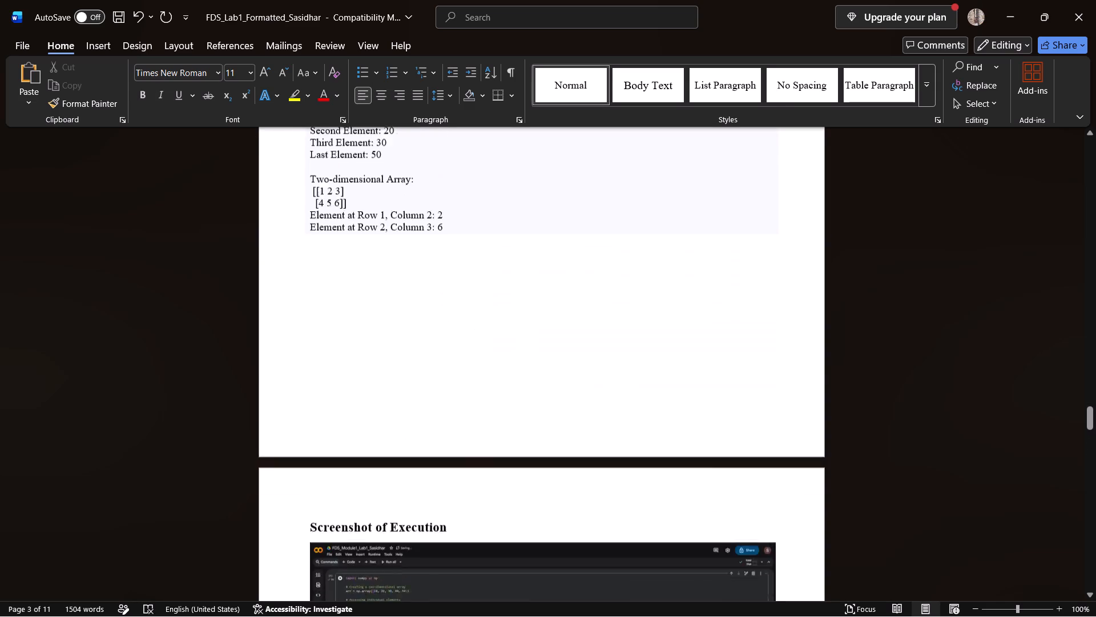
scroll(687, 388, up, 7)
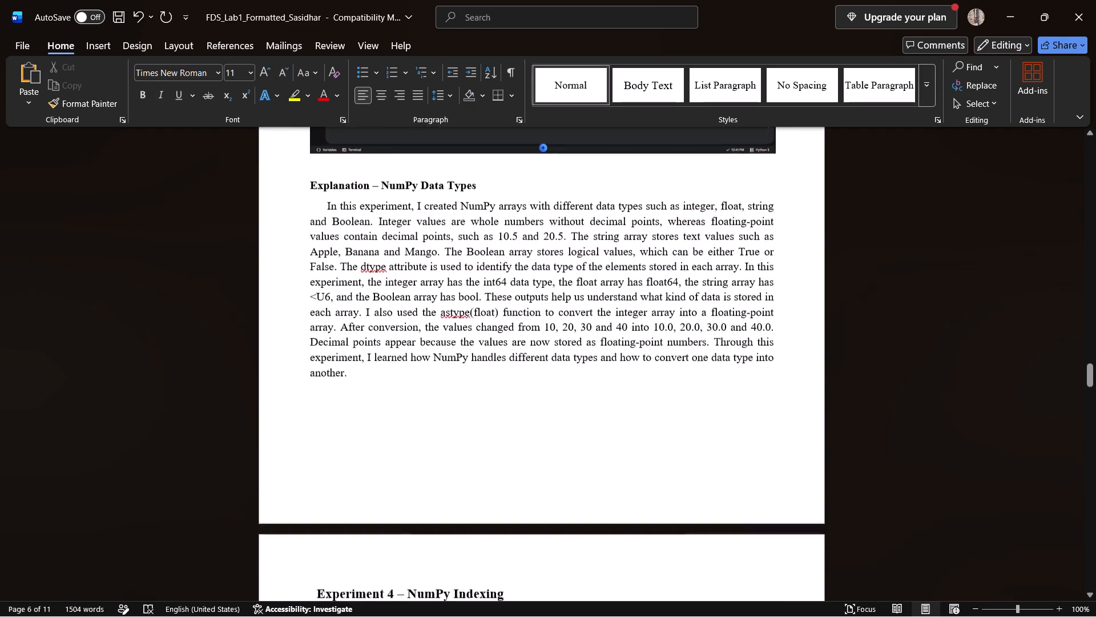
scroll(687, 388, up, 1)
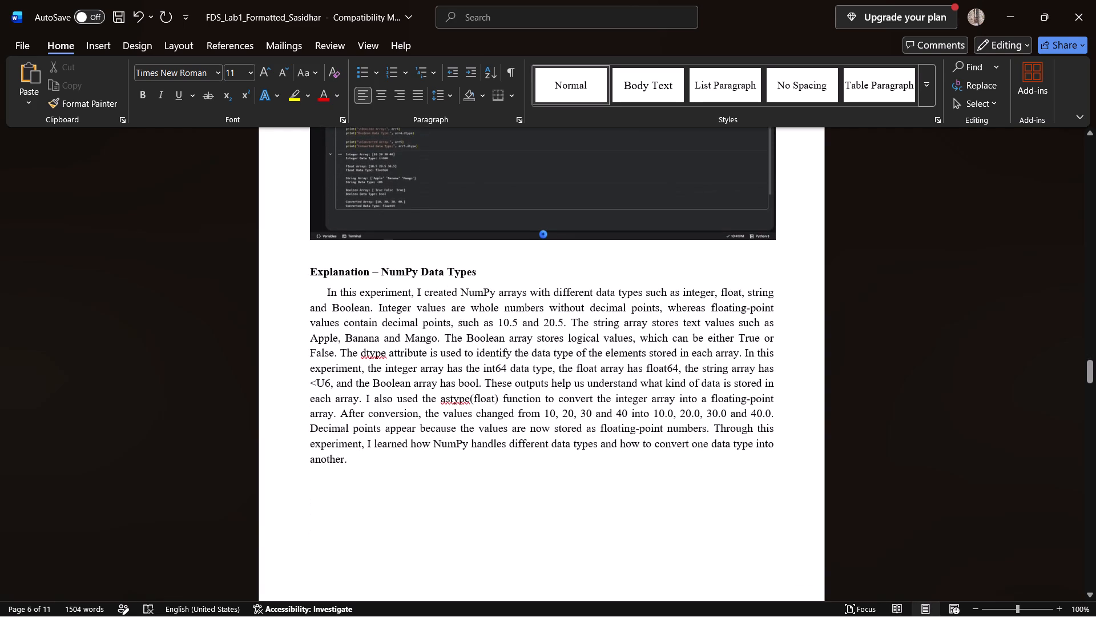
scroll(687, 388, down, 4)
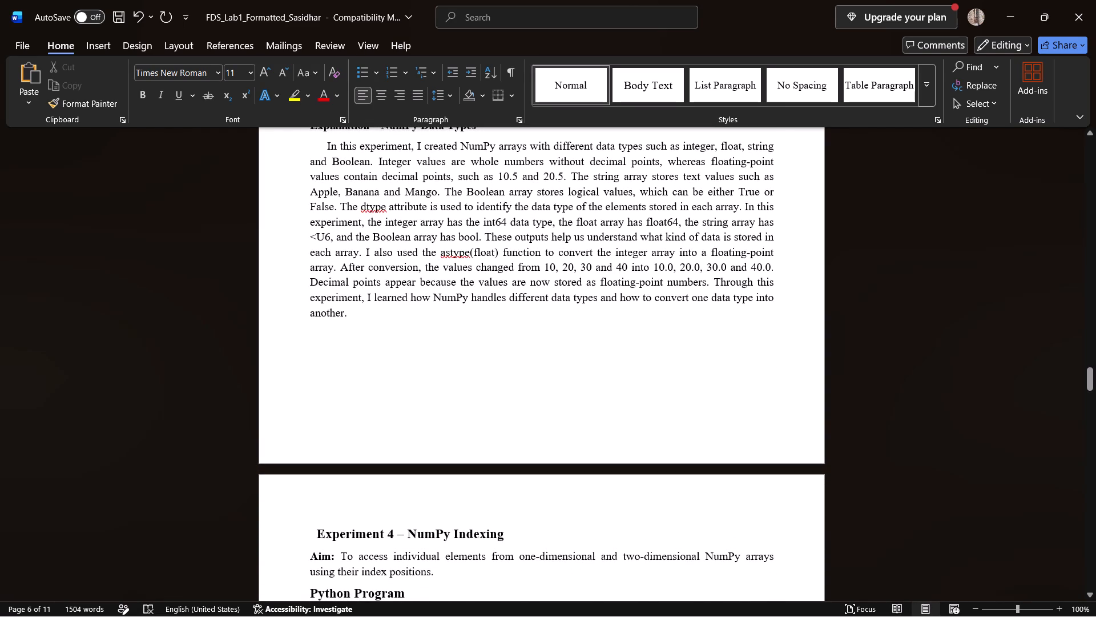
scroll(687, 388, down, 4)
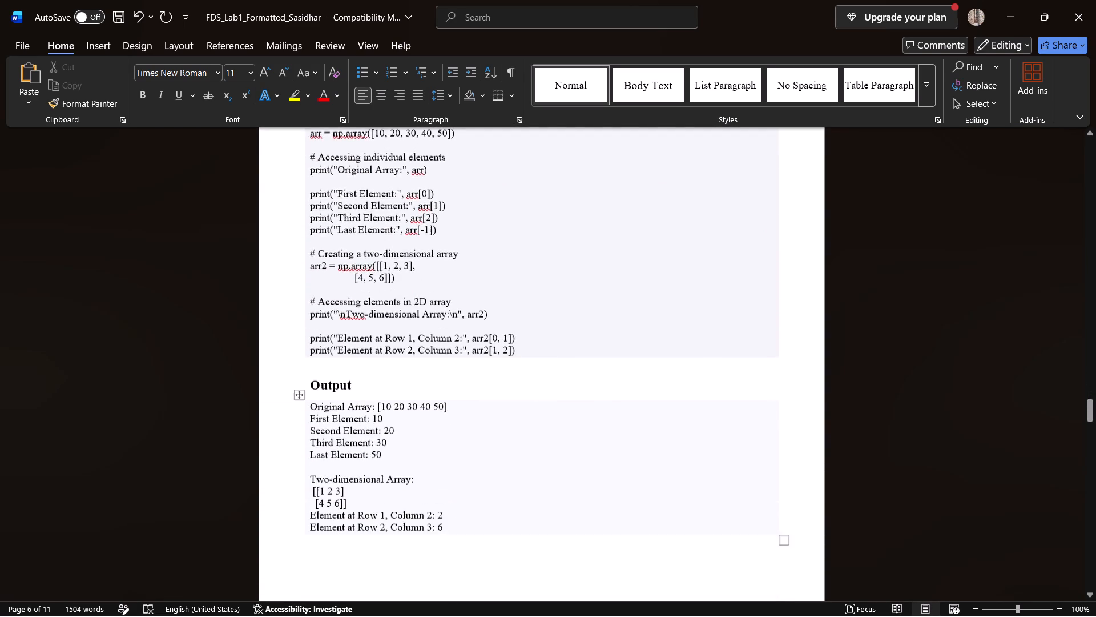
scroll(687, 388, down, 6)
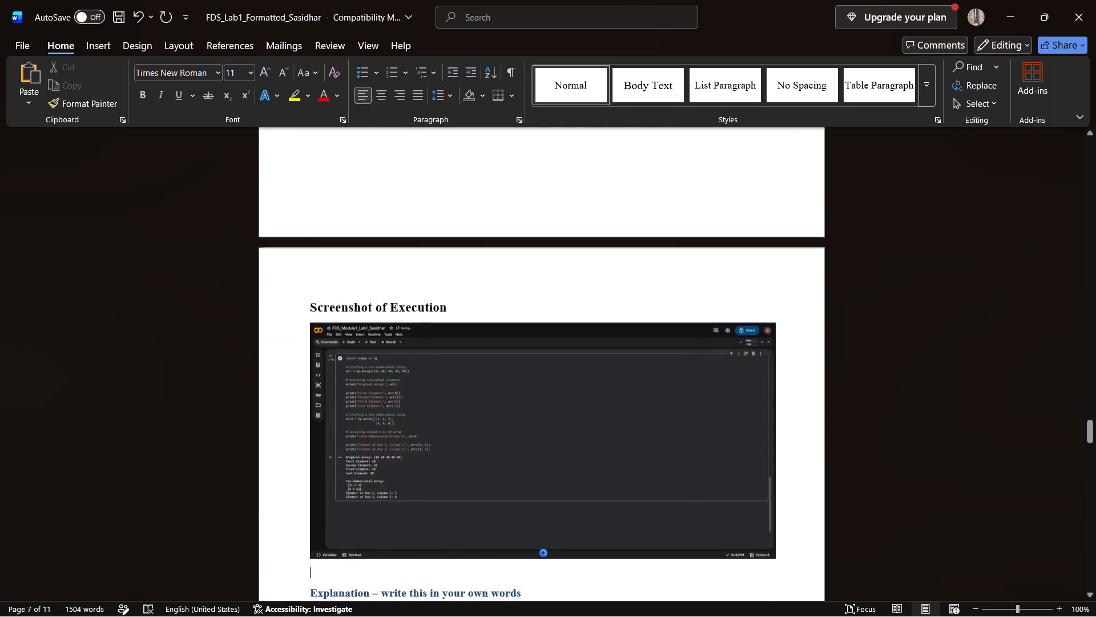
scroll(687, 388, down, 1)
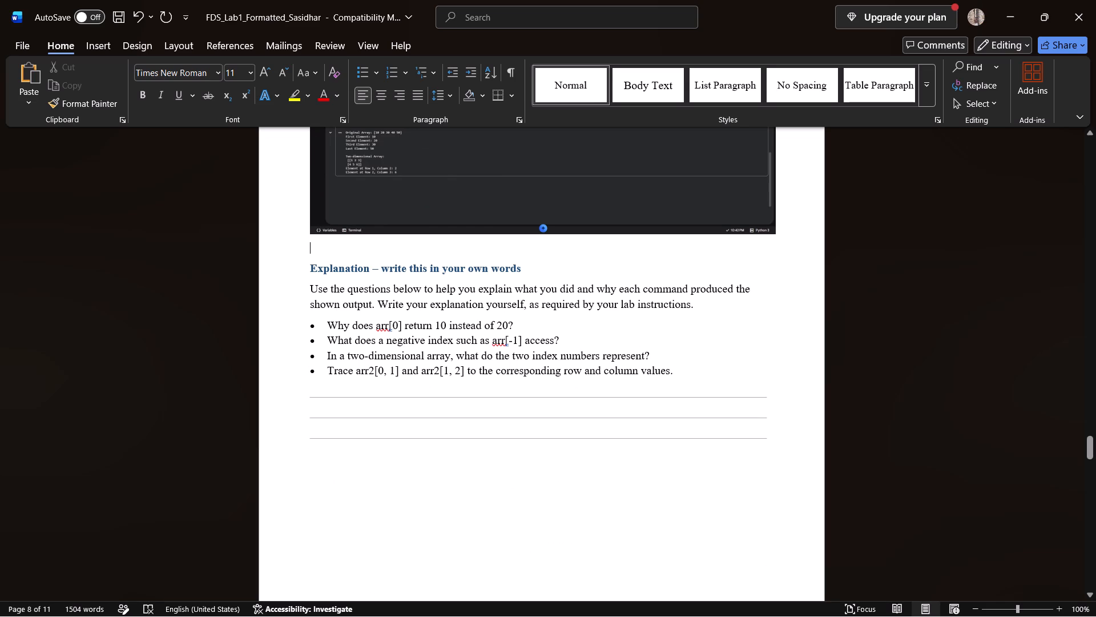
Delete the "Explanation – write this in your own words" heading, its instructions, question bullets and blank answer lines under Experiment 4's screenshot.
drag(374, 246, 485, 457)
scroll(483, 426, up, 1)
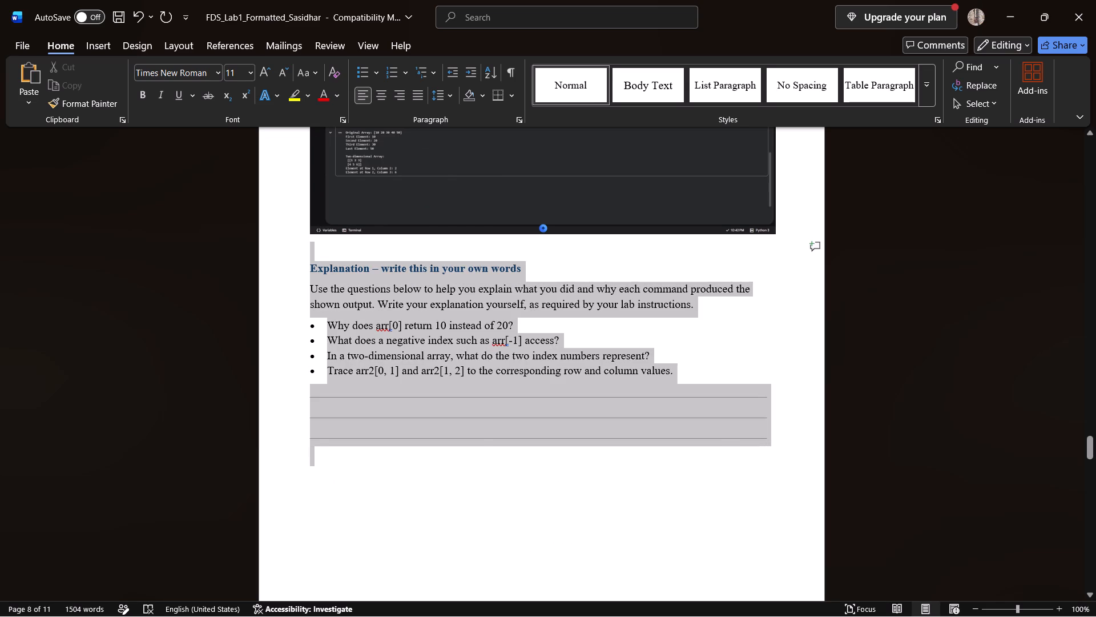
drag(485, 457, 485, 460)
scroll(485, 457, up, 1)
key(BackSpace)
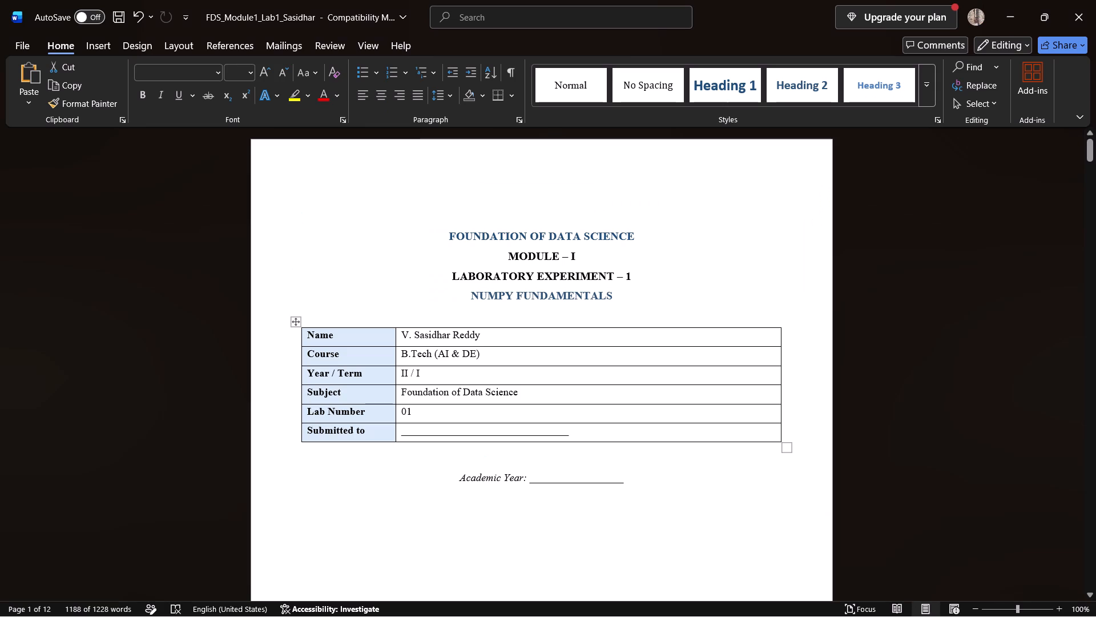
Close the other open document, the FDS_Module1_Lab1 report, without saving its changes.
click(1086, 10)
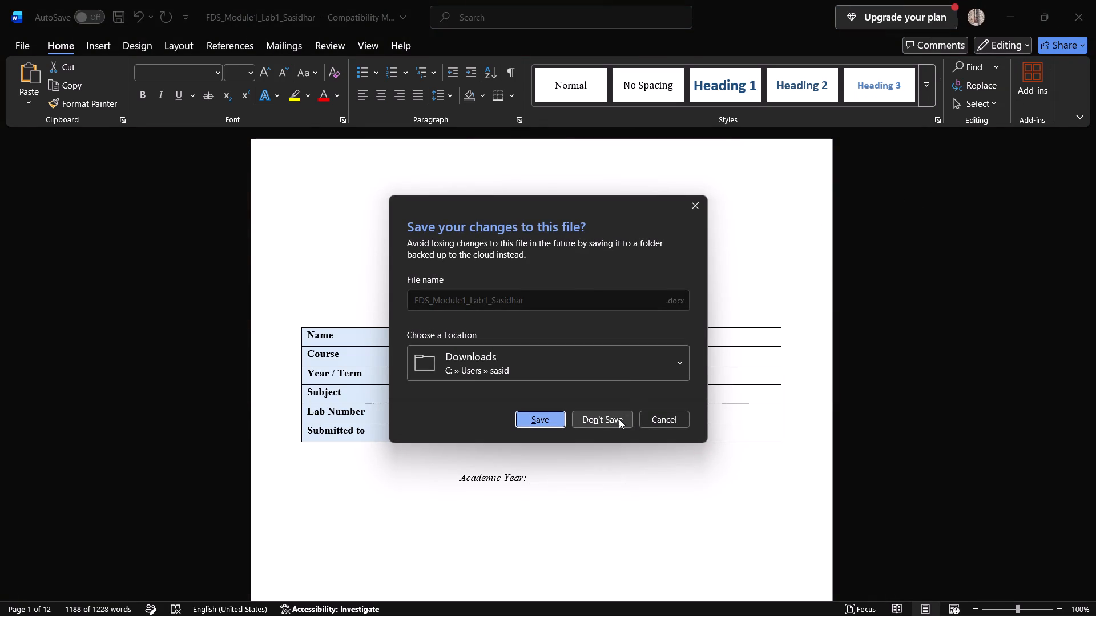
click(619, 419)
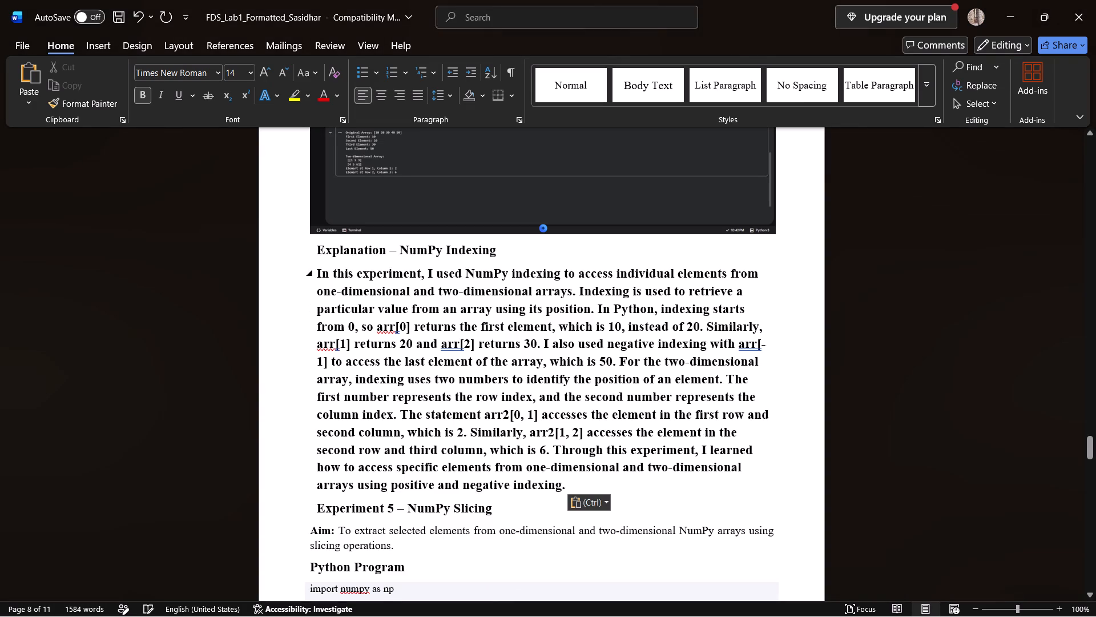
key(ctrl+z)
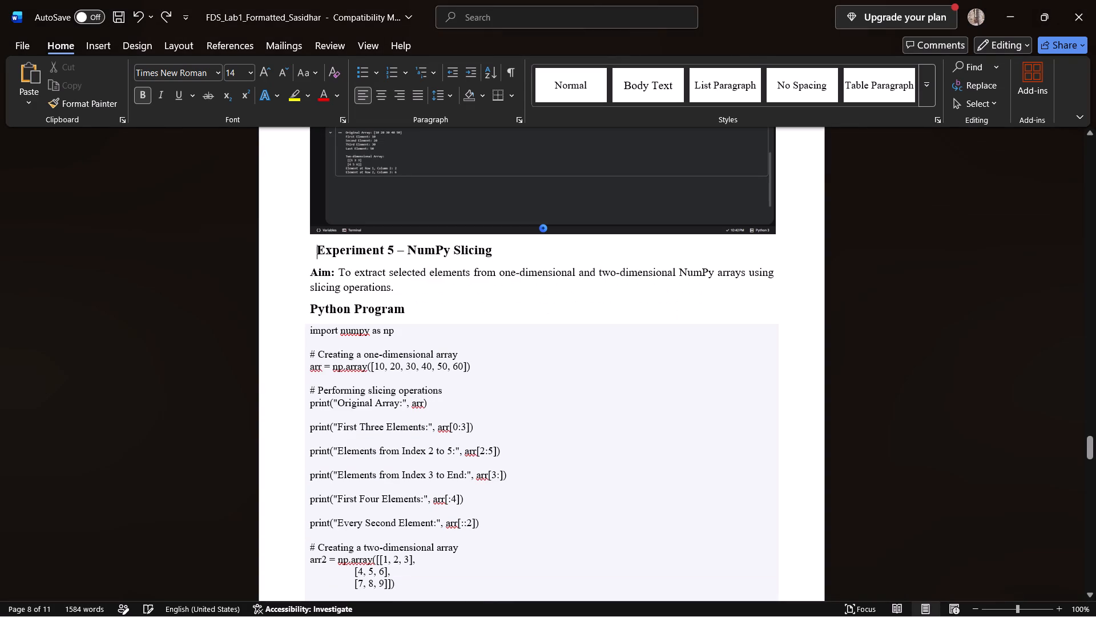
key(Return)
key(Return)
key(Return)
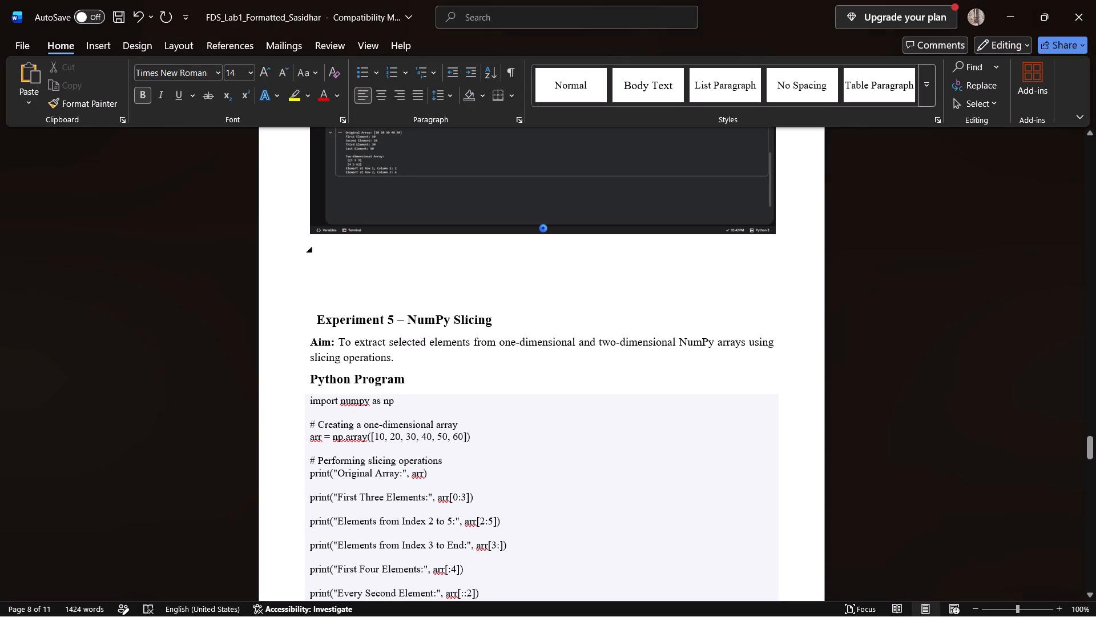
click(342, 245)
key(ctrl+v)
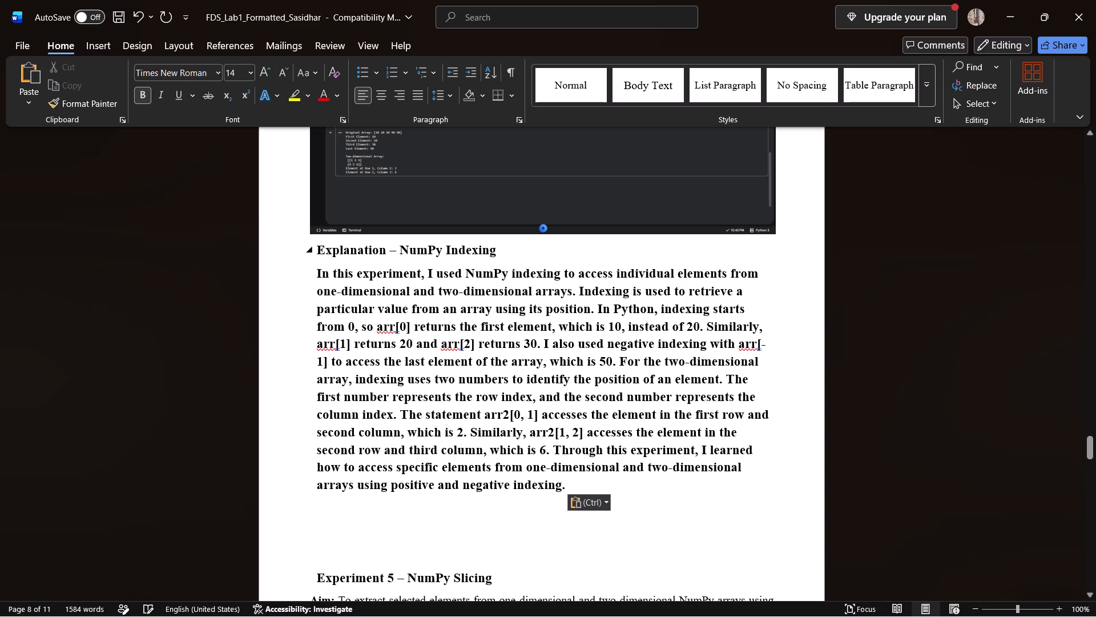
Remove the bold from the pasted NumPy Indexing explanation, including its heading, and set its font size to 12.
drag(349, 518, 244, 313)
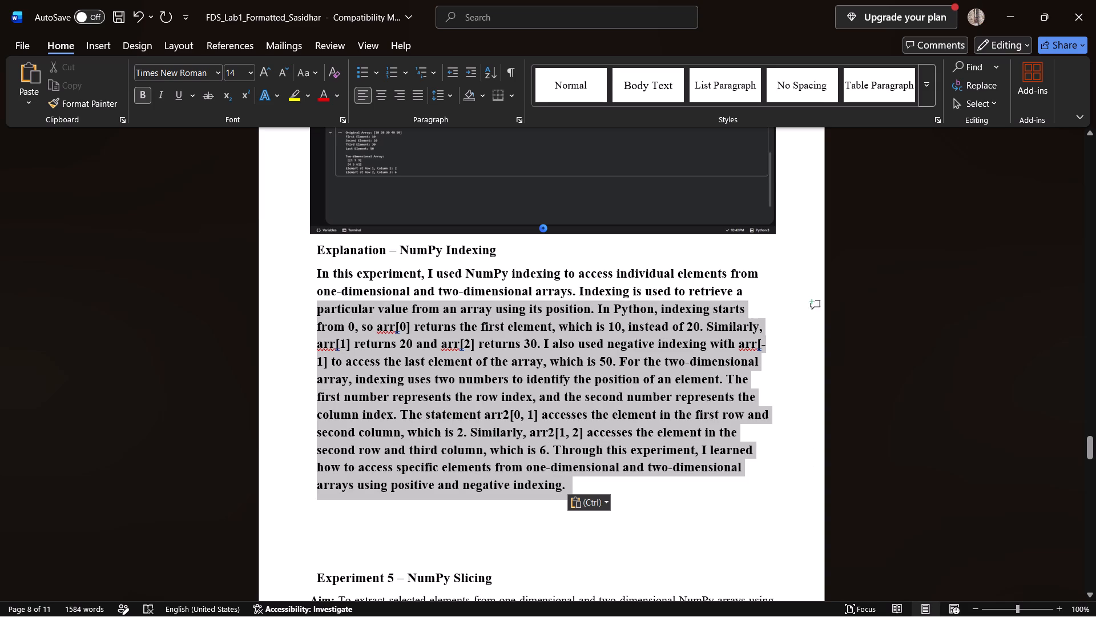
drag(244, 313, 268, 250)
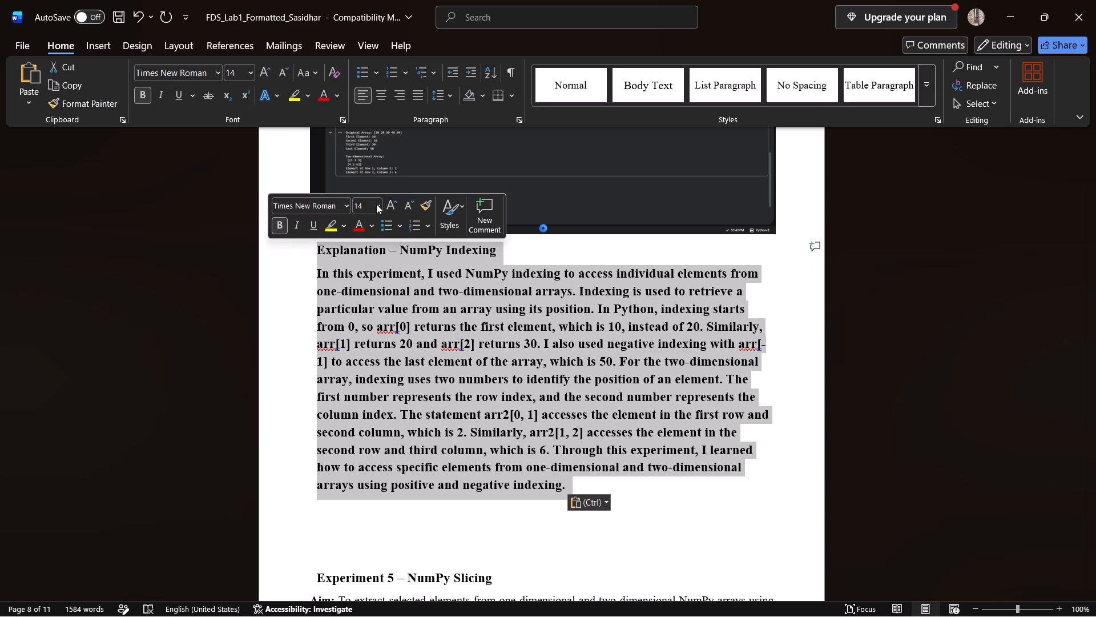
click(284, 225)
click(377, 211)
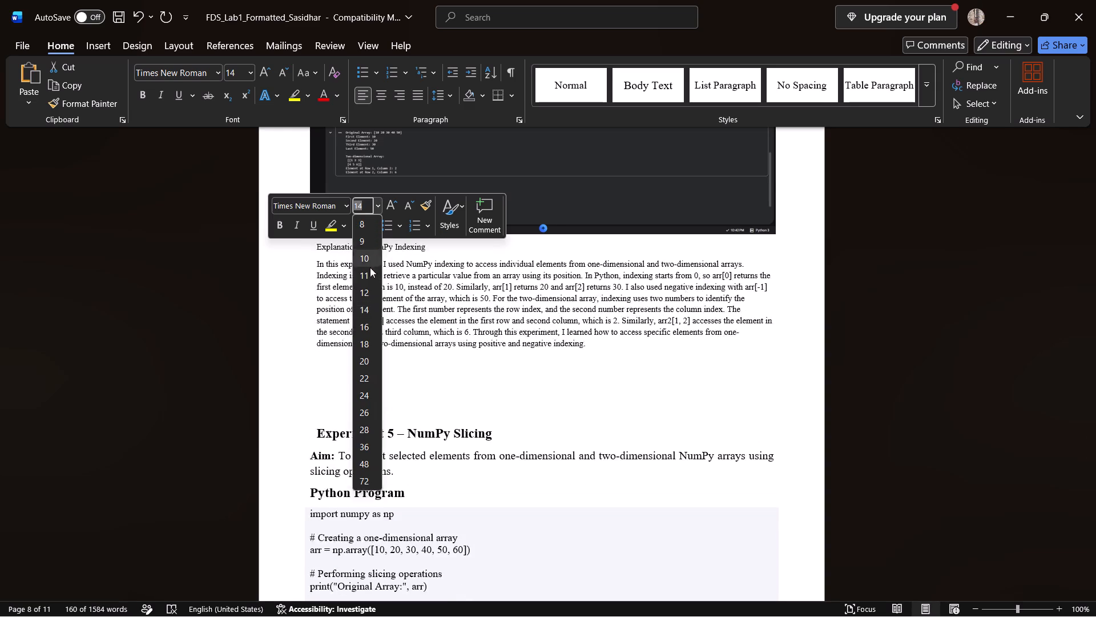
click(366, 291)
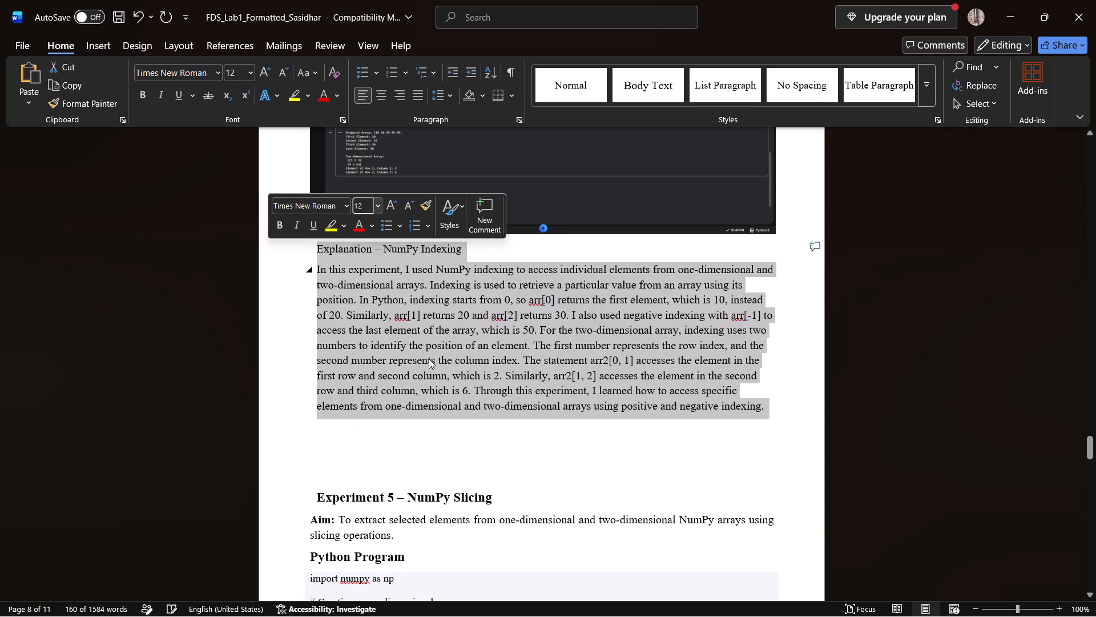
Add three more empty lines between the NumPy Indexing explanation and the "Experiment 5 – NumPy Slicing" heading.
click(418, 455)
key(Return)
key(Return)
key(Return)
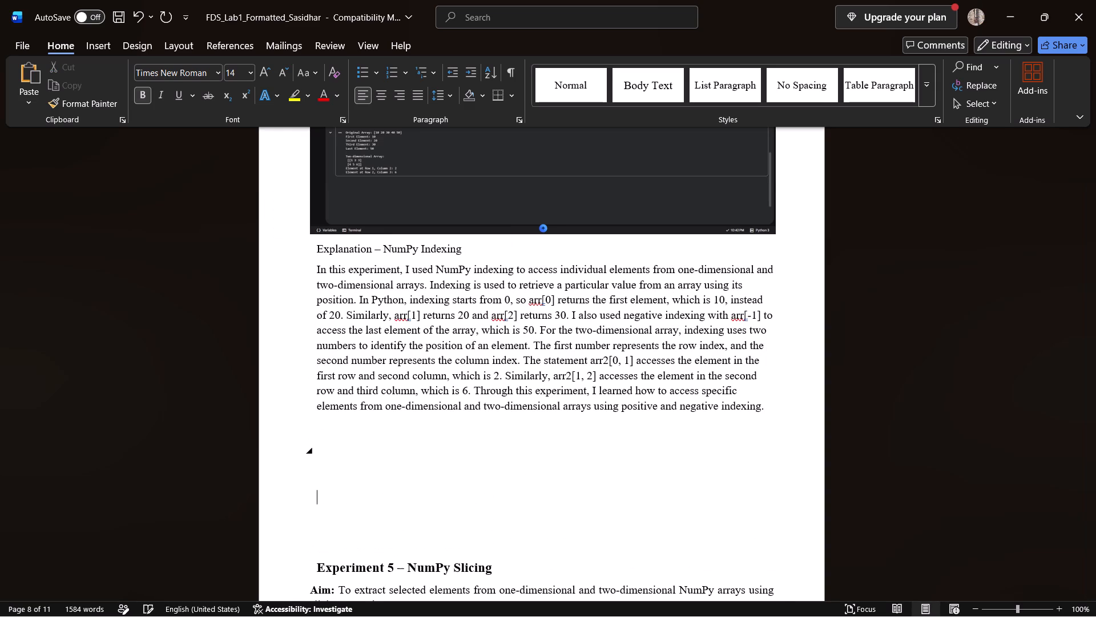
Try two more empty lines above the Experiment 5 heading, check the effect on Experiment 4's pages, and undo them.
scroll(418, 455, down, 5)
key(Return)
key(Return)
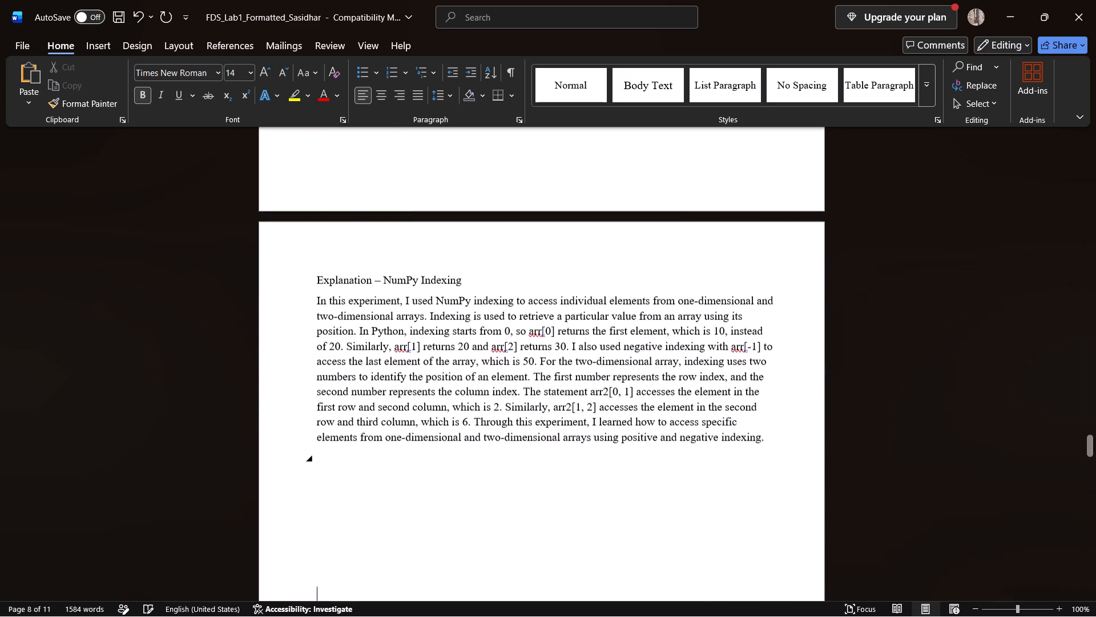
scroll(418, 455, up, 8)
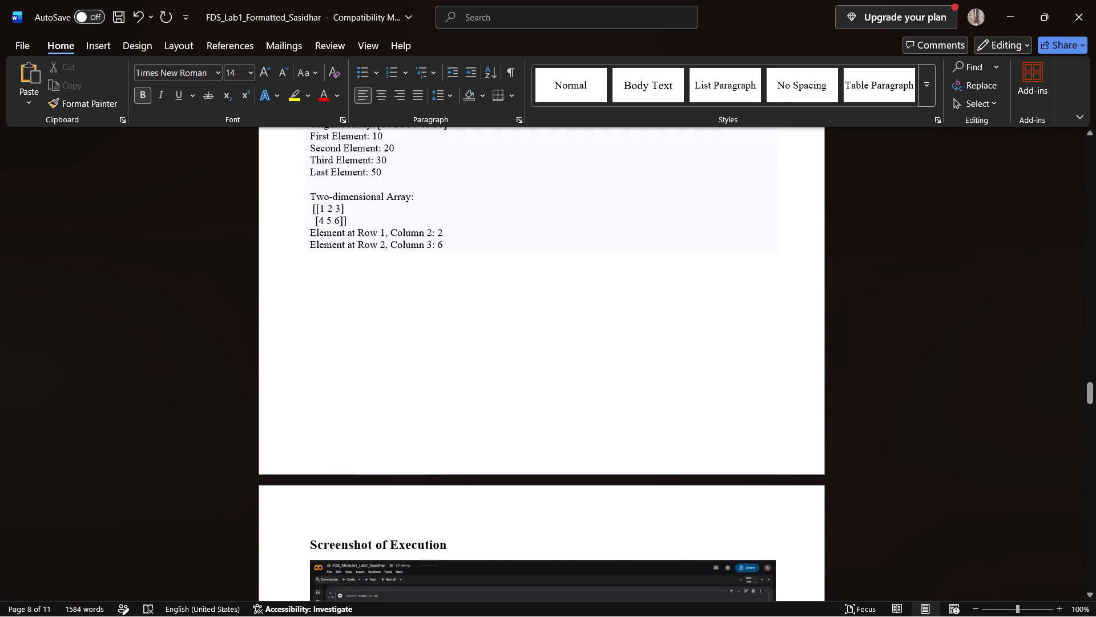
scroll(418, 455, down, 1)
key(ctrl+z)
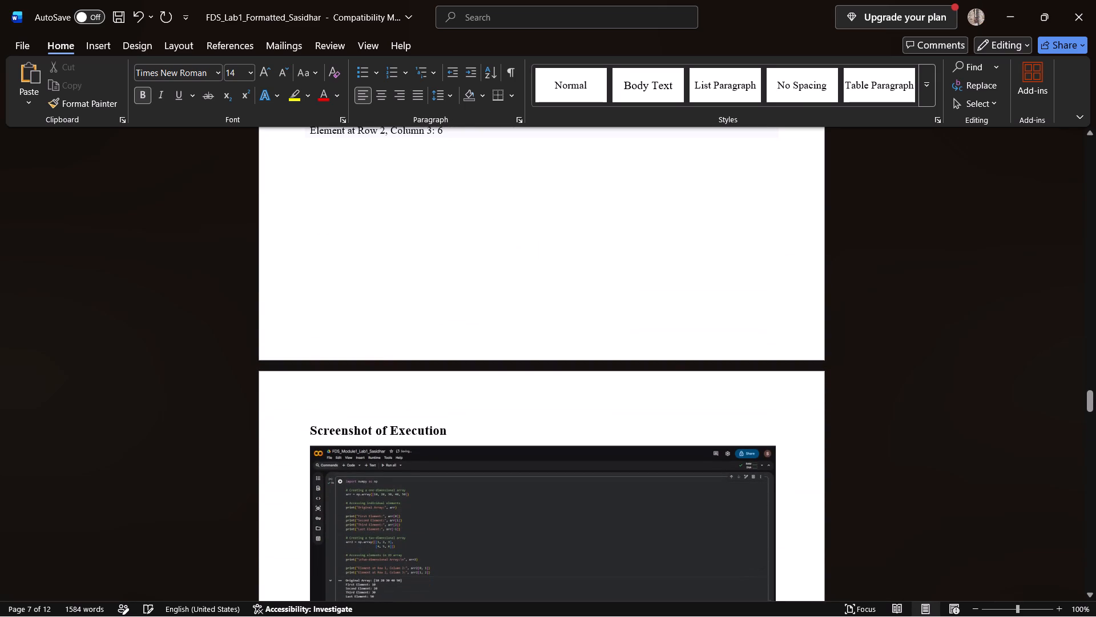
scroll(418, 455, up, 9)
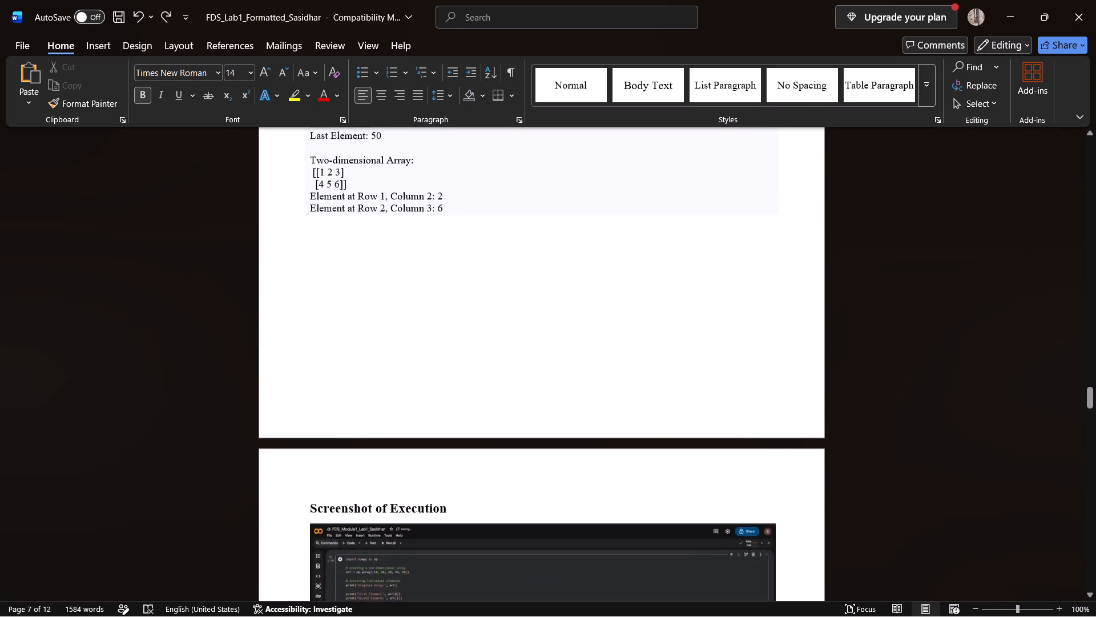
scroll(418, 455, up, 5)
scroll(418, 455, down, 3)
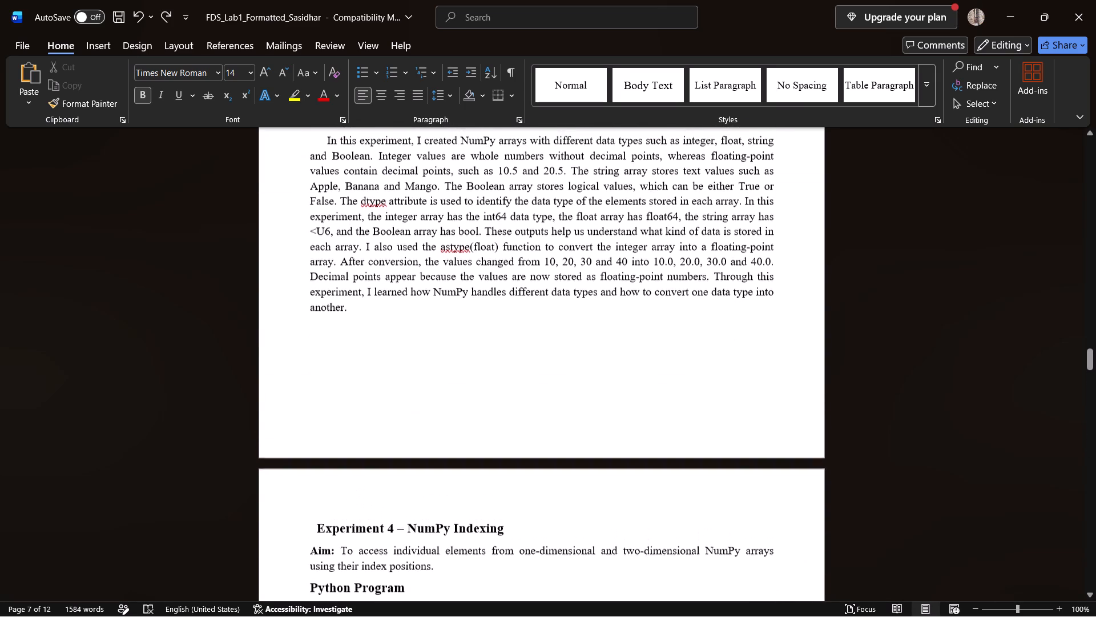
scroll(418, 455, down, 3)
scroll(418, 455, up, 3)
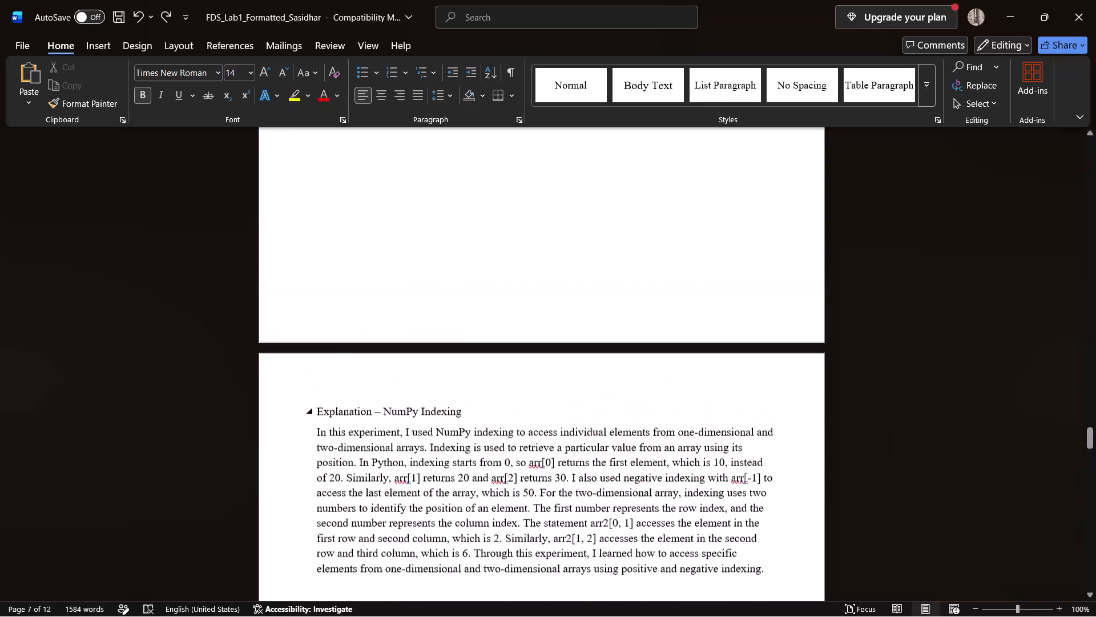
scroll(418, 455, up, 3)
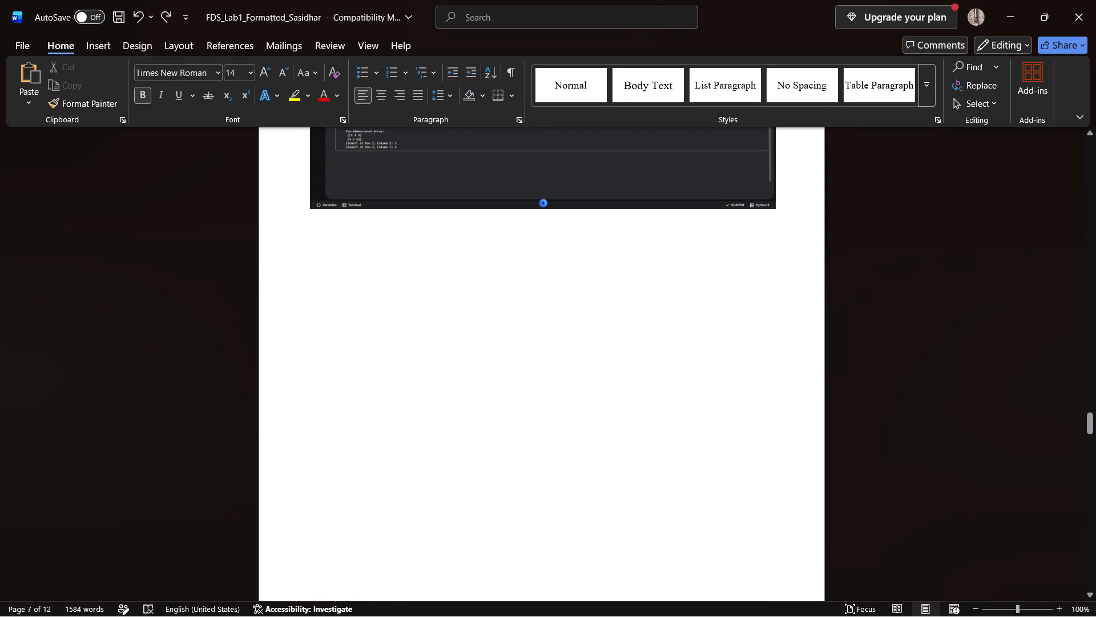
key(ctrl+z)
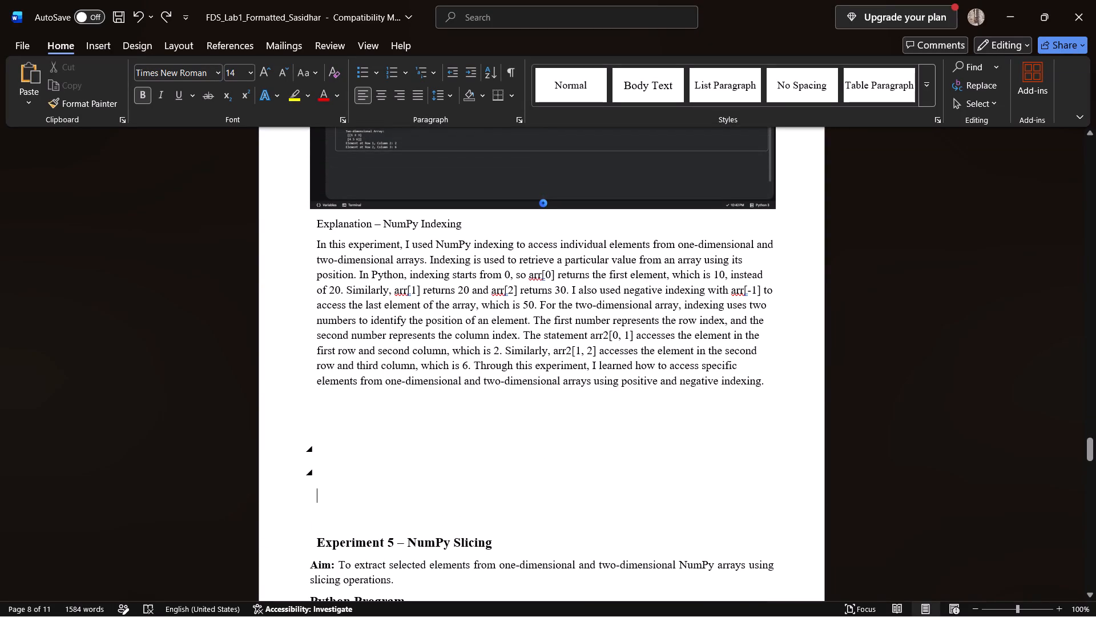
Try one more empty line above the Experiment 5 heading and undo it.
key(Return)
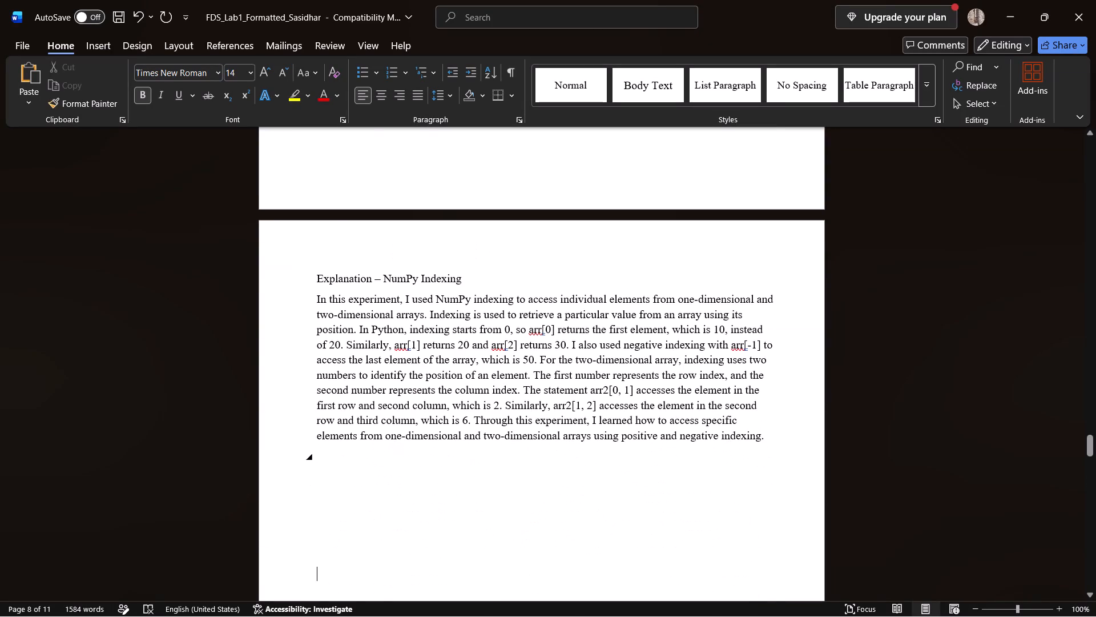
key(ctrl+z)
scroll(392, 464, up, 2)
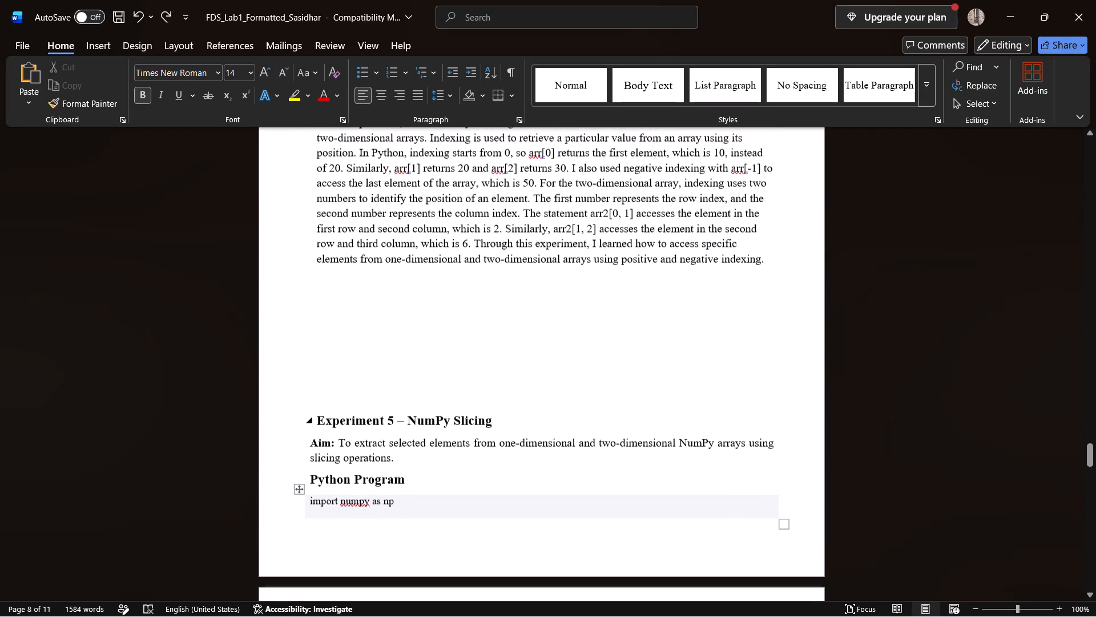
Delete all empty lines between the NumPy Indexing explanation and the "Experiment 5 – NumPy Slicing" heading.
drag(364, 399, 349, 290)
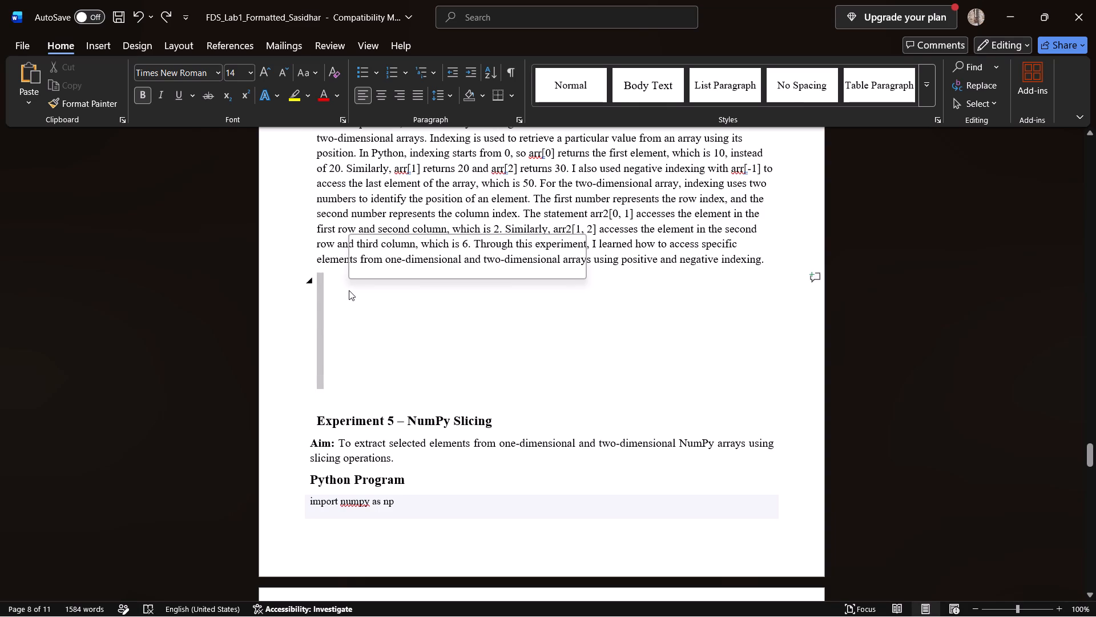
key(BackSpace)
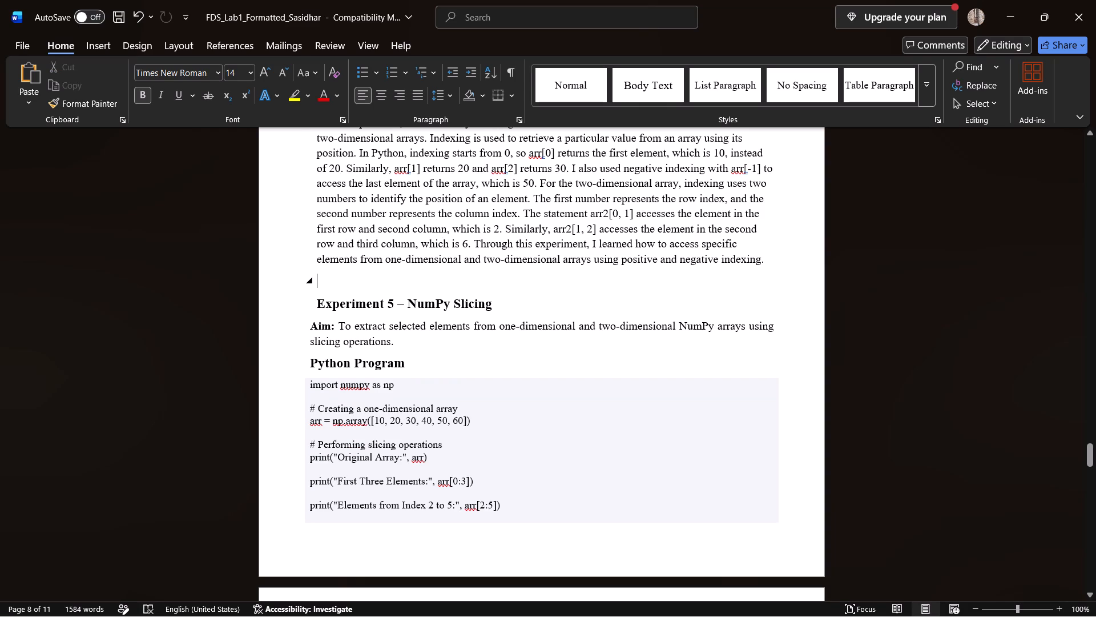
key(BackSpace)
key(BackSpace)
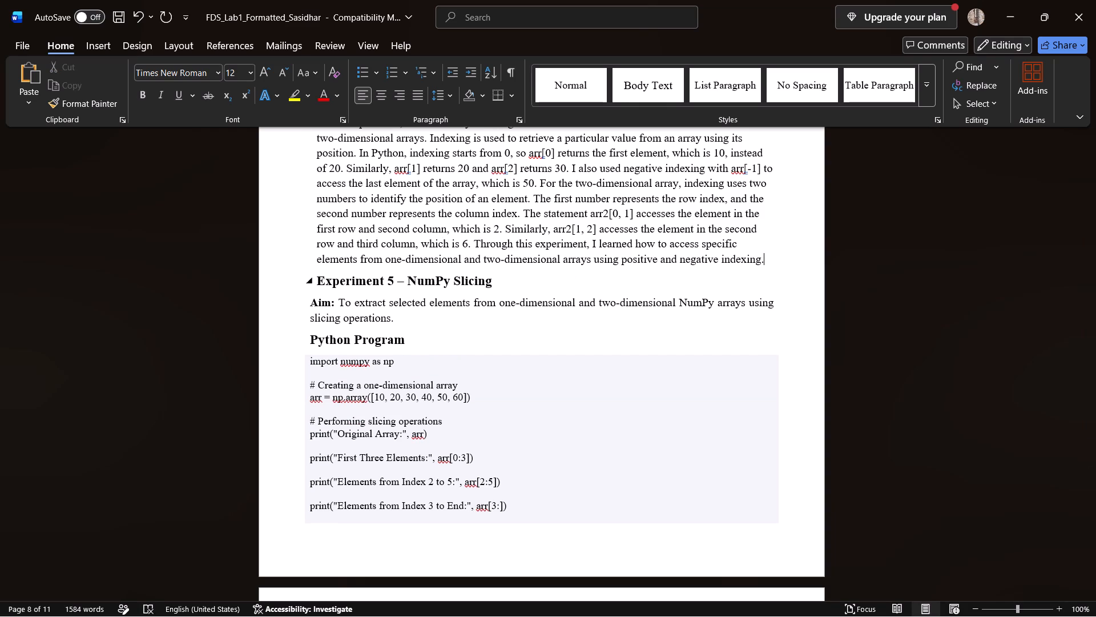
key(Return)
key(backslash)
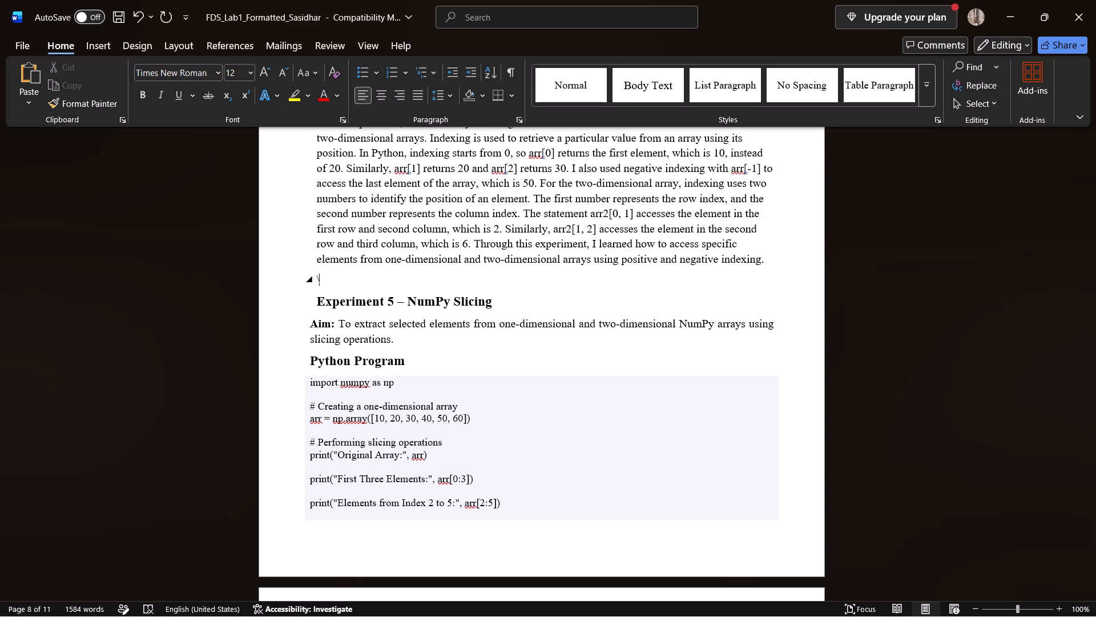
key(BackSpace)
key(BackSpace)
key(BackSpace)
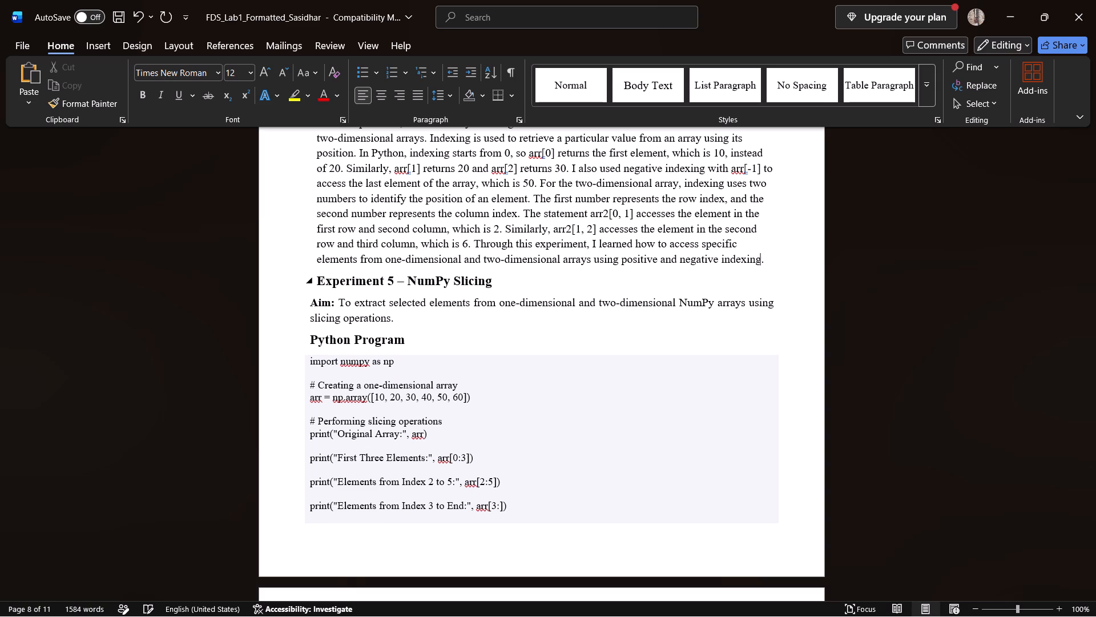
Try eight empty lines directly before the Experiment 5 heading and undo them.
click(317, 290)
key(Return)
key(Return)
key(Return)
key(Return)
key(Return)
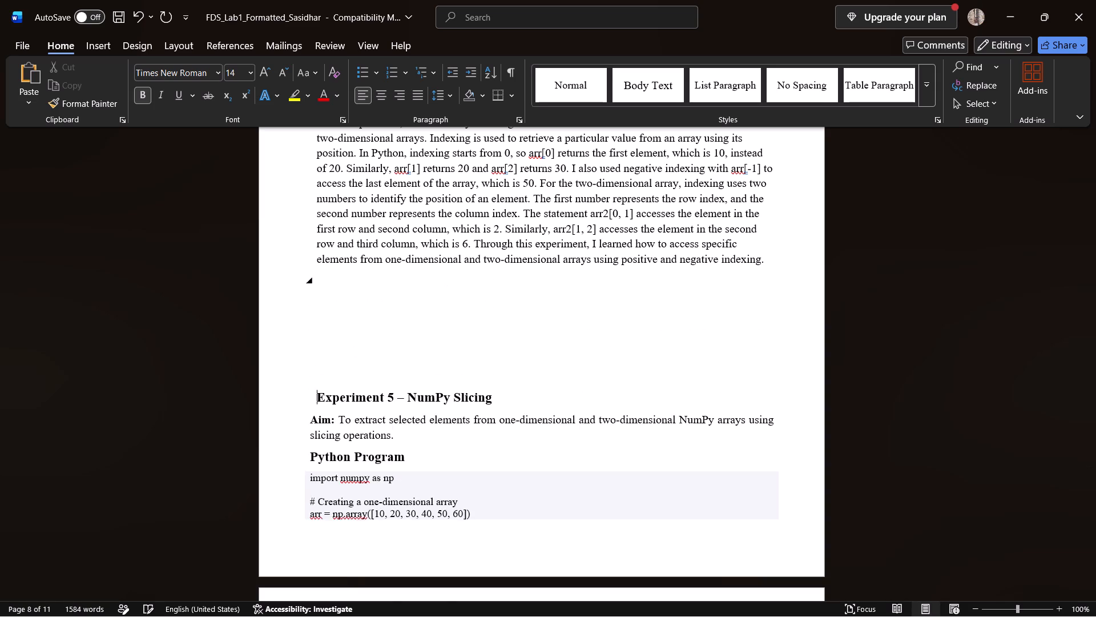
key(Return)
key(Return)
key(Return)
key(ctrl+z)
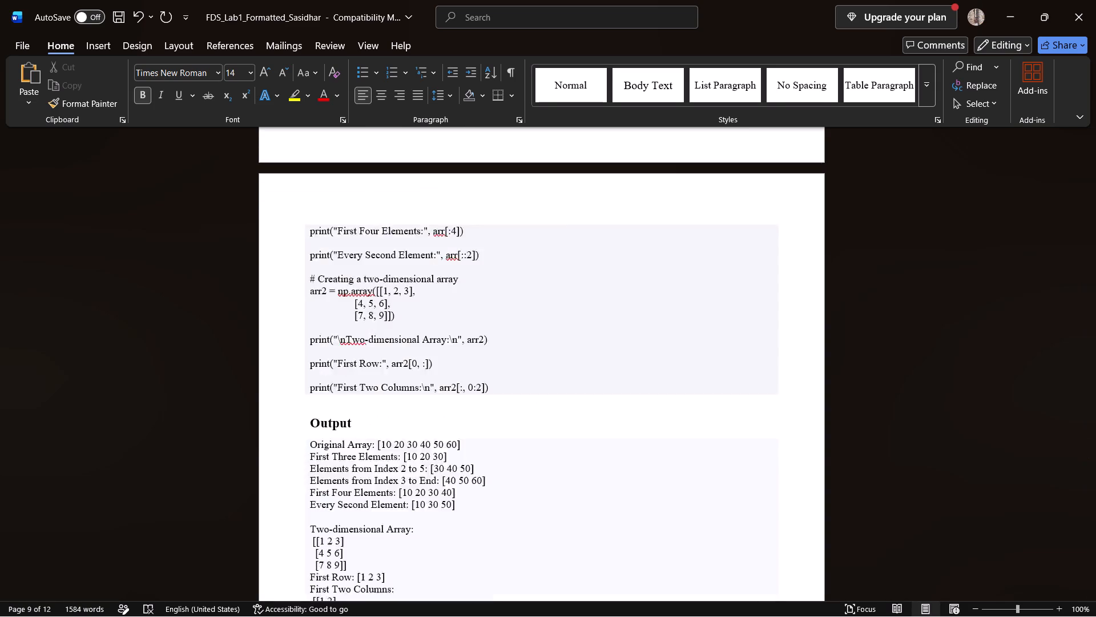
Apply the Normal style to the NumPy Indexing explanation paragraph and set its font size to 12.
scroll(340, 239, up, 1)
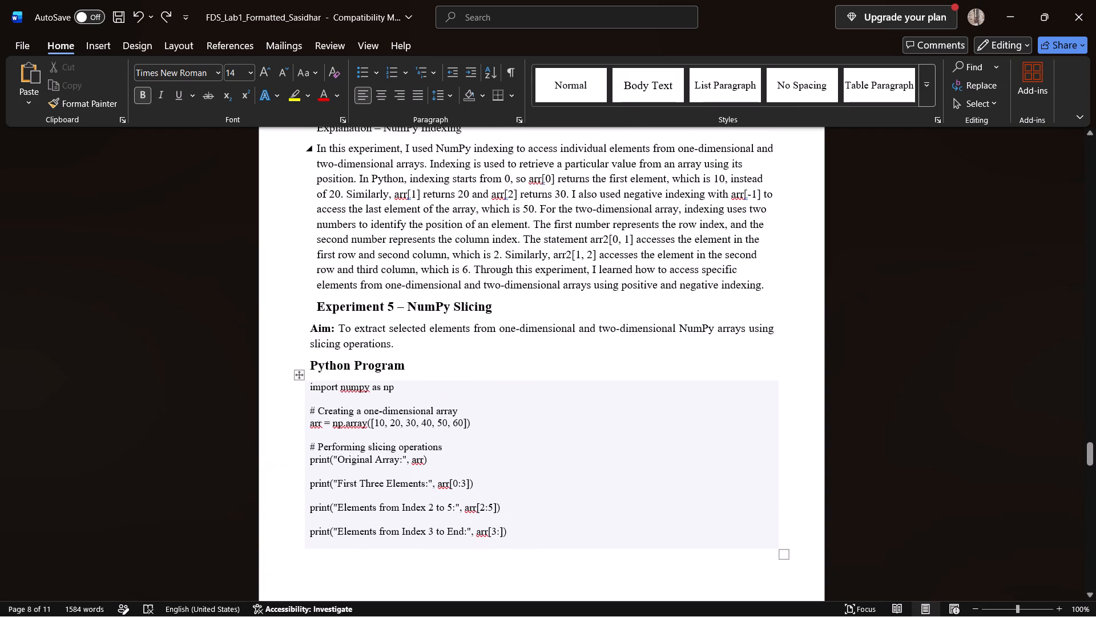
scroll(319, 299, up, 1)
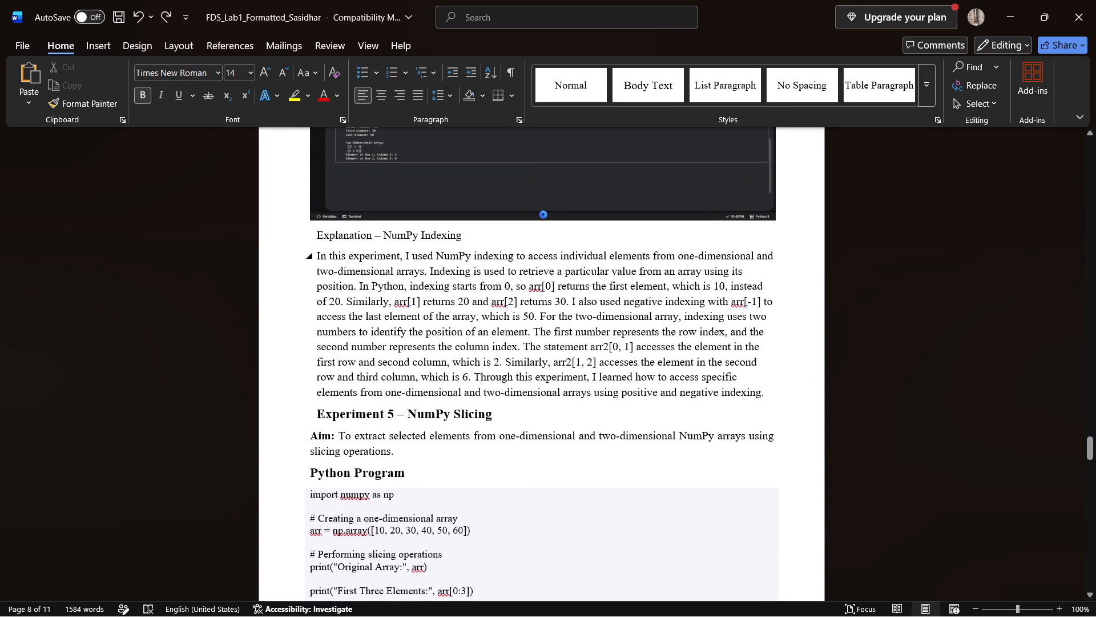
drag(316, 261, 576, 369)
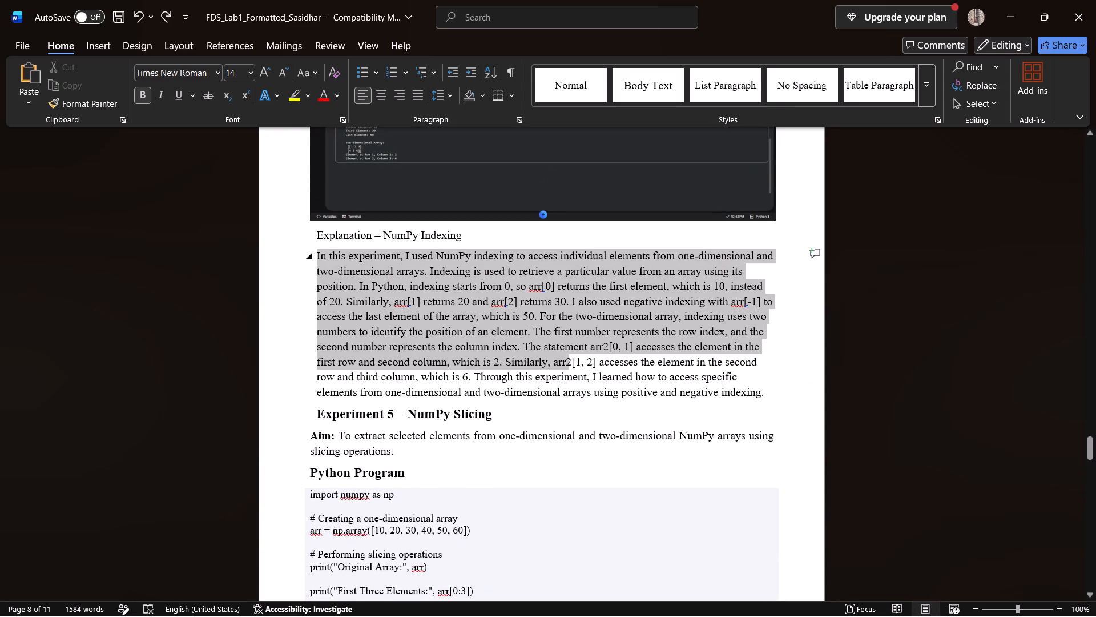
drag(576, 369, 820, 402)
scroll(605, 379, right, 2)
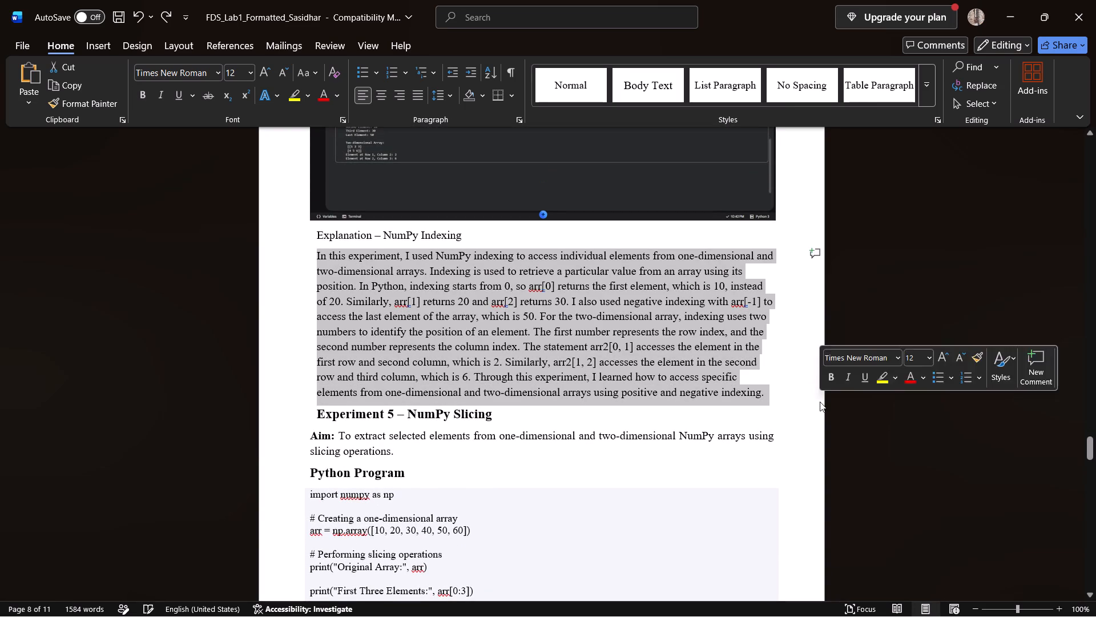
click(574, 95)
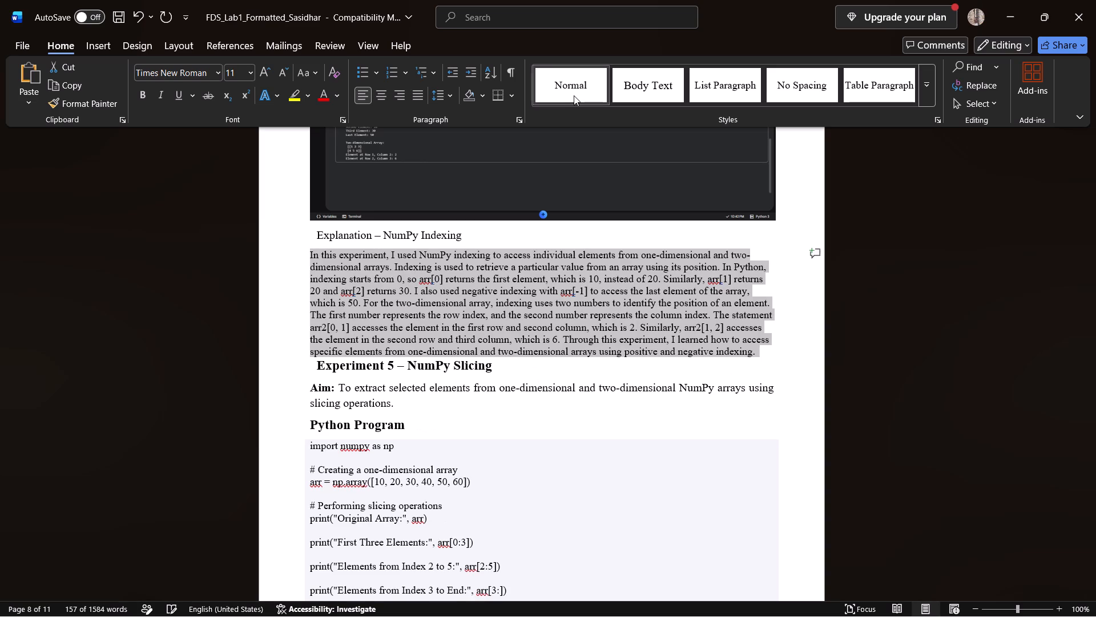
click(248, 71)
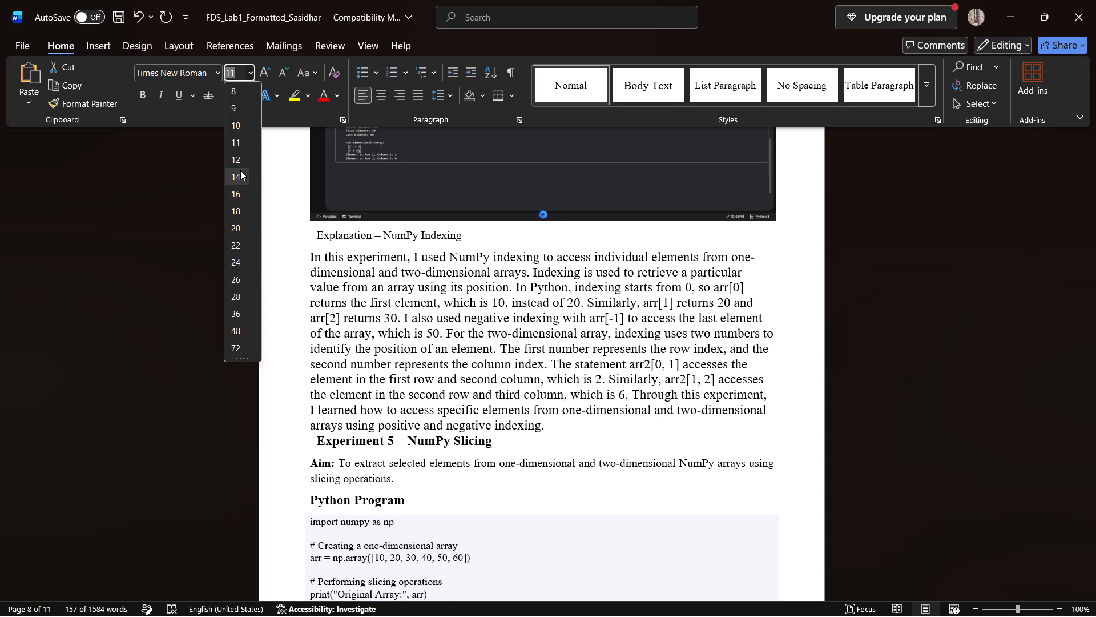
click(240, 165)
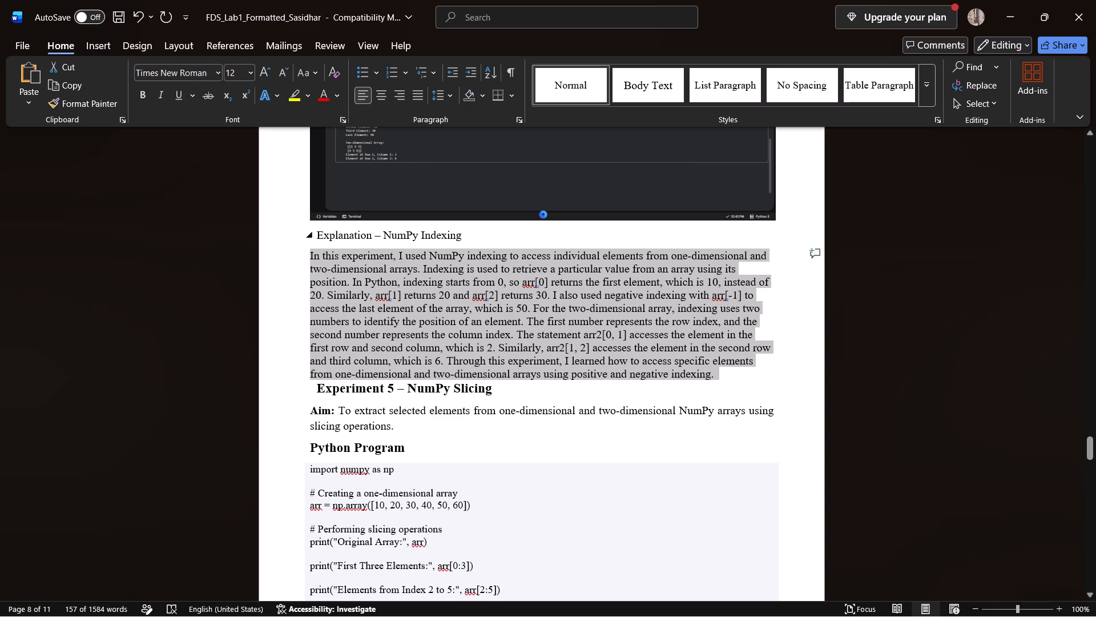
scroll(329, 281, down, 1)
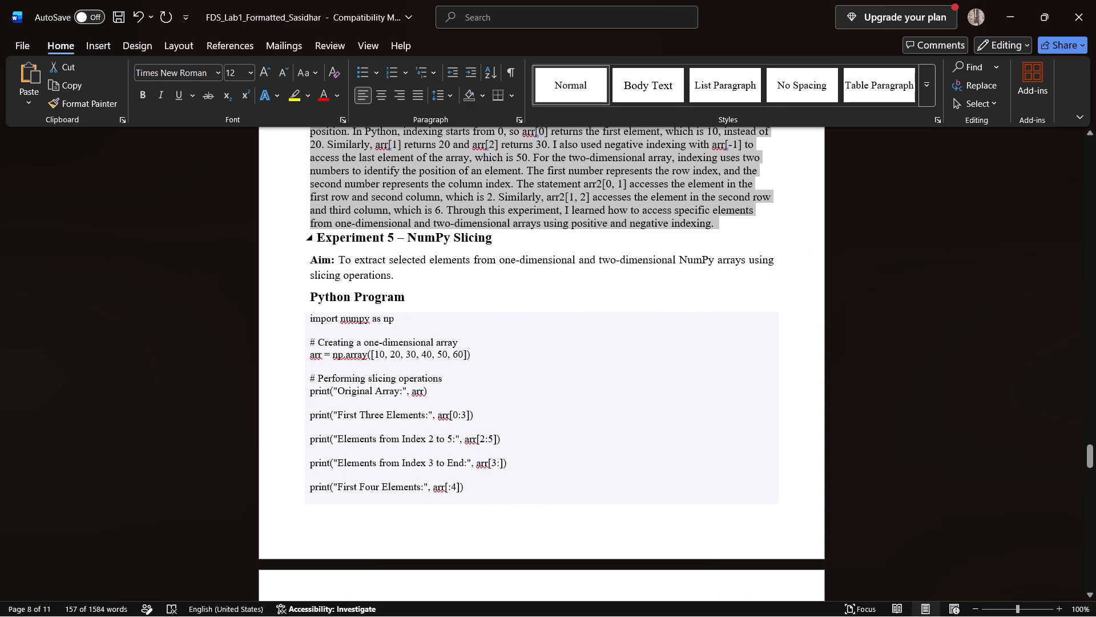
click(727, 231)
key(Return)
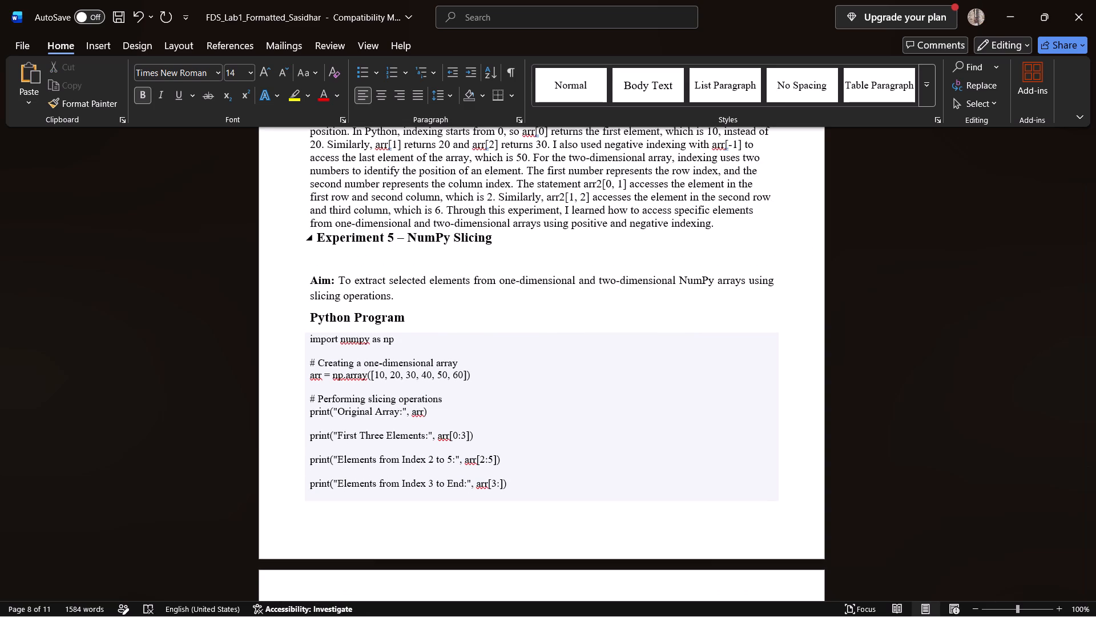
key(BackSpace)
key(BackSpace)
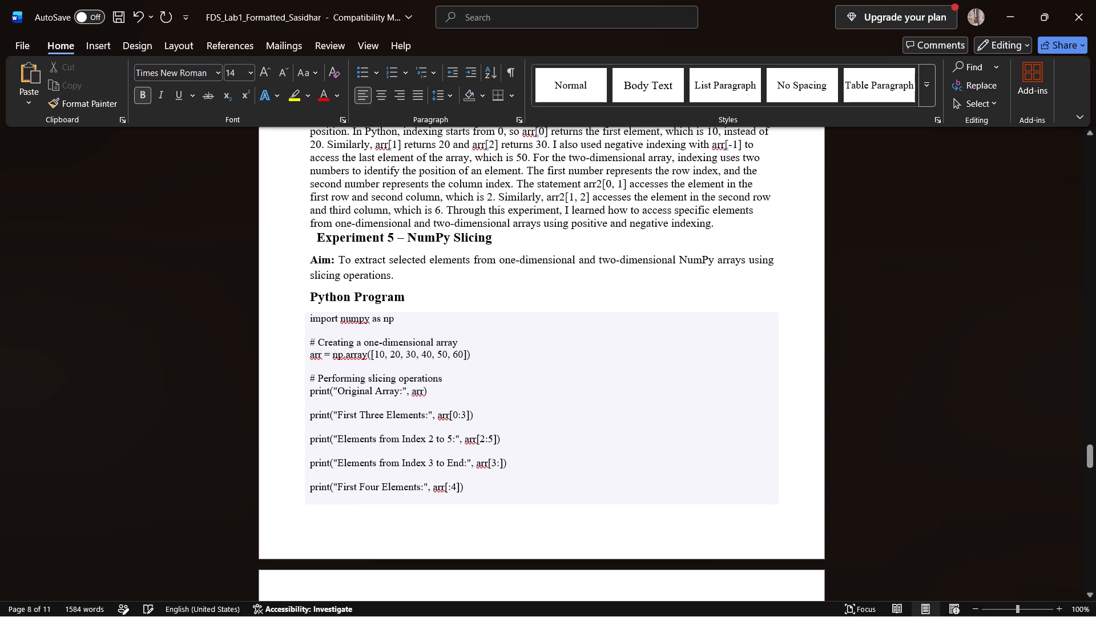
Insert 16 empty lines after the NumPy Indexing explanation to push the Experiment 5 heading onto the next page.
click(729, 225)
key(Return)
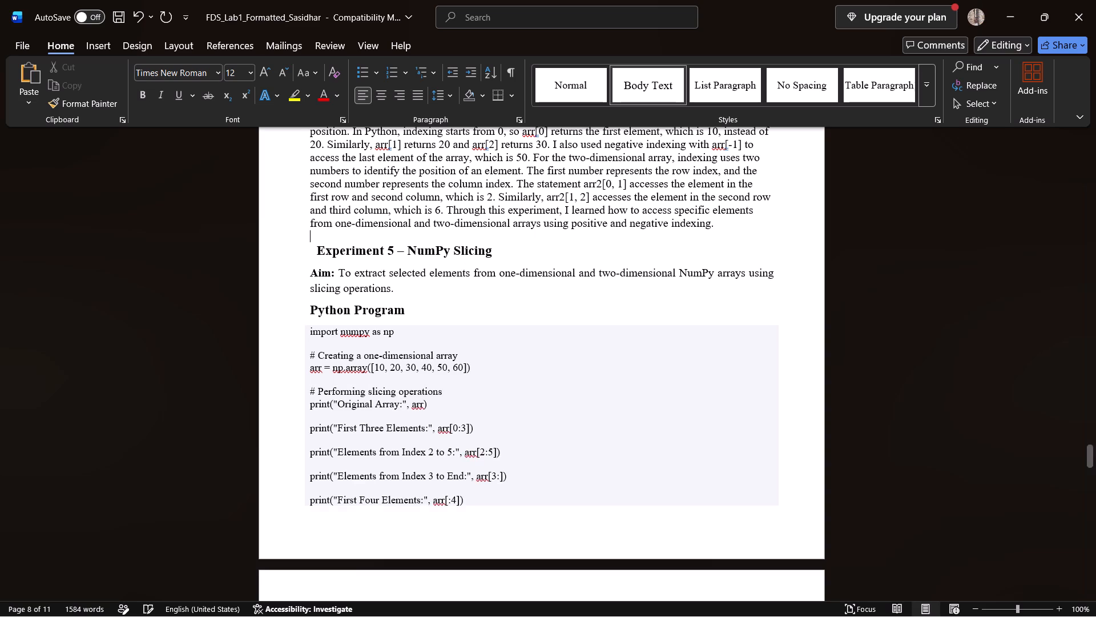
key(Return)
key(Return)
key(Return)
key(Return)
key(Return)
key(Return)
key(Return)
key(Return)
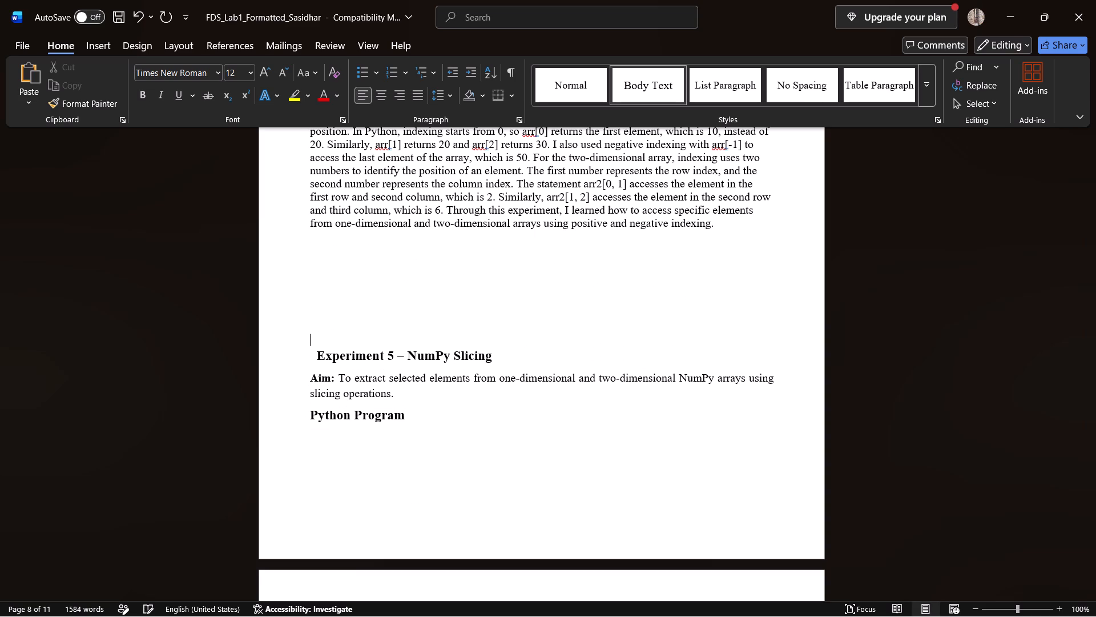
key(Return)
key(Return)
key(Return)
key(Return)
key(Return)
key(Return)
key(Return)
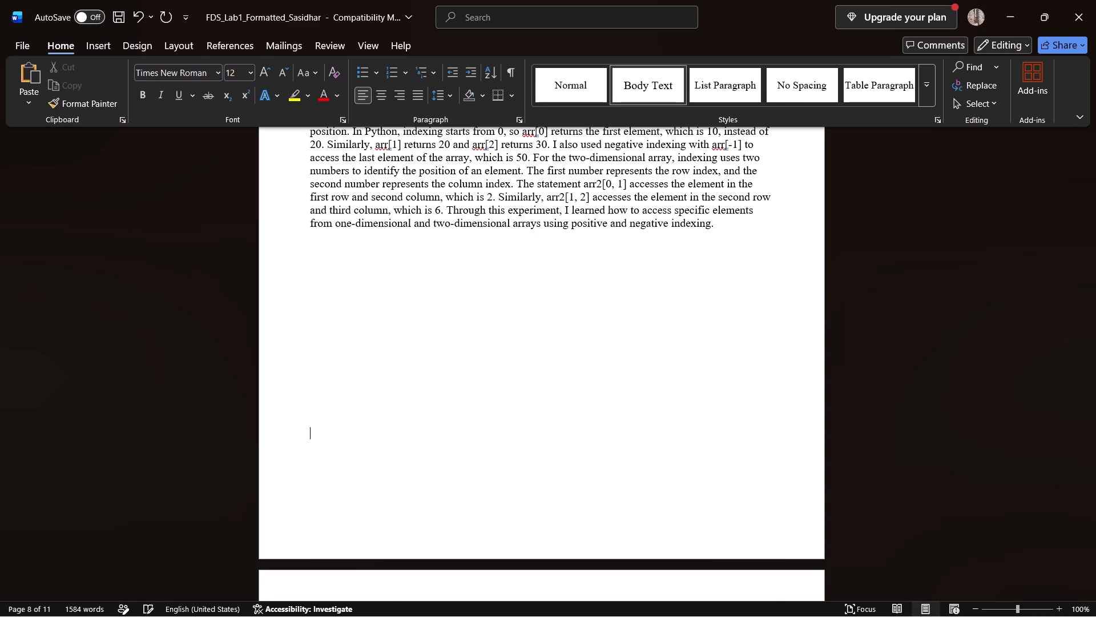
Delete the Figure 5 caption and the placeholder explanation, with its questions and answer lines, below the Experiment 5 screenshot.
scroll(729, 225, down, 6)
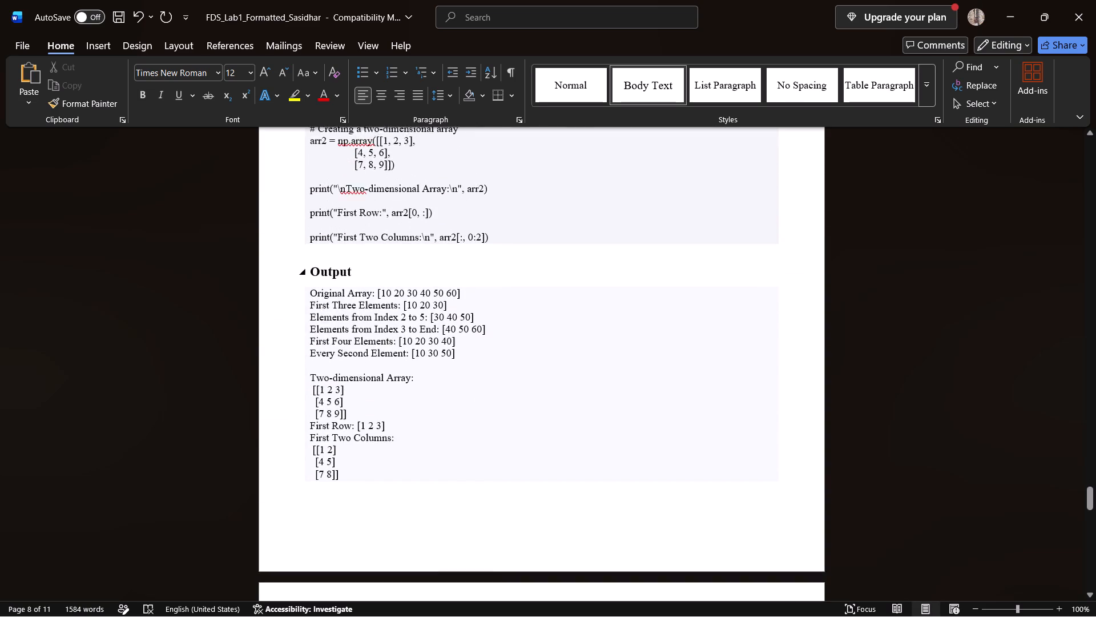
scroll(729, 225, down, 6)
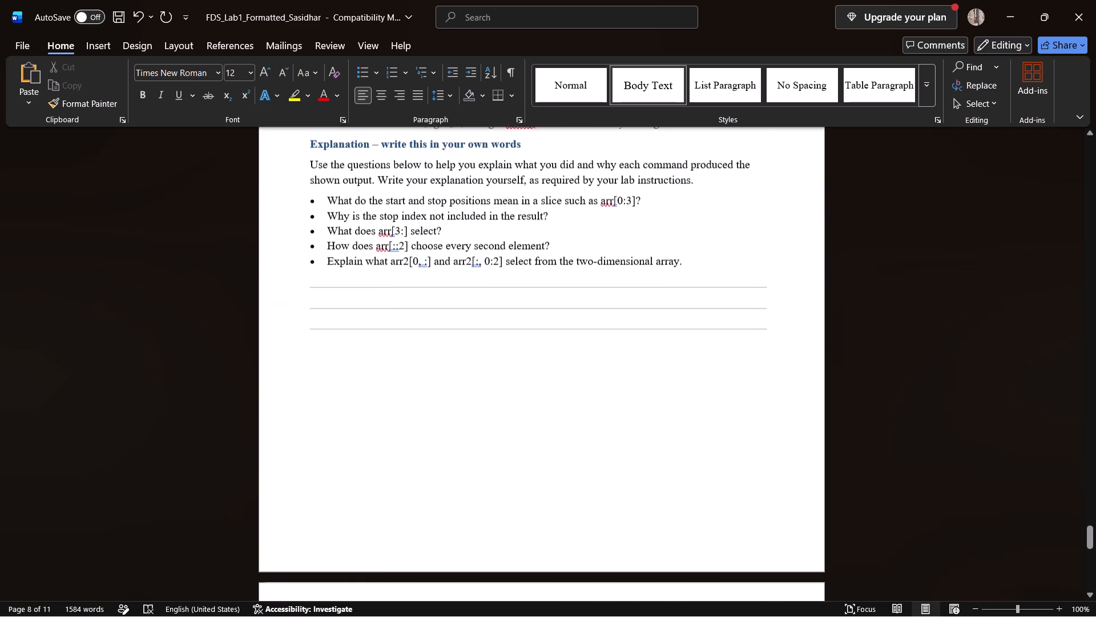
scroll(809, 305, up, 1)
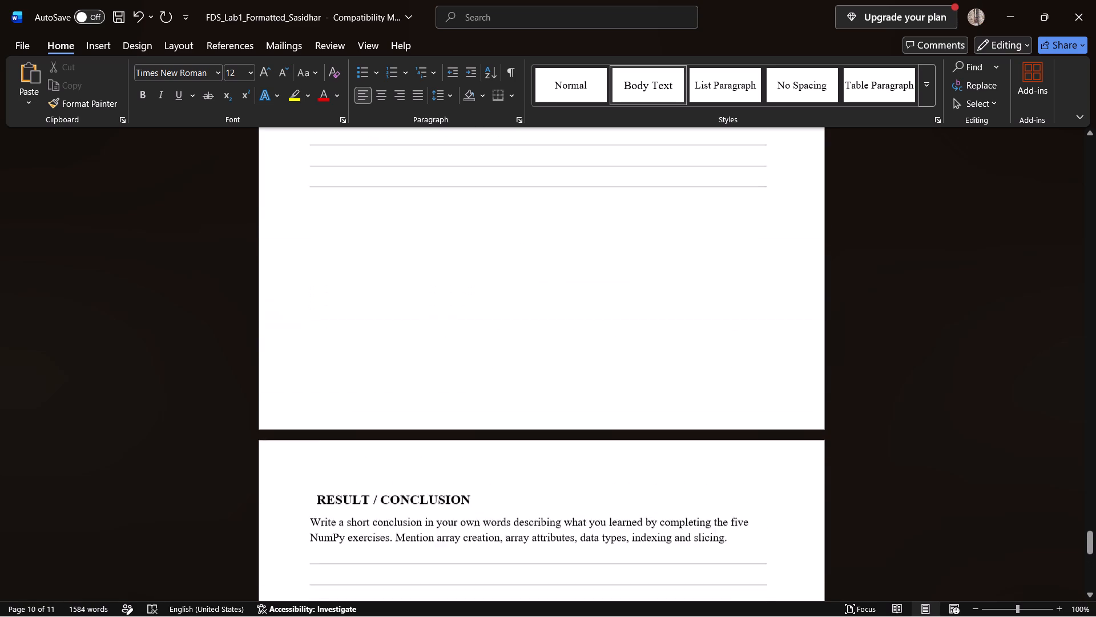
scroll(809, 305, up, 2)
drag(708, 462, 446, 256)
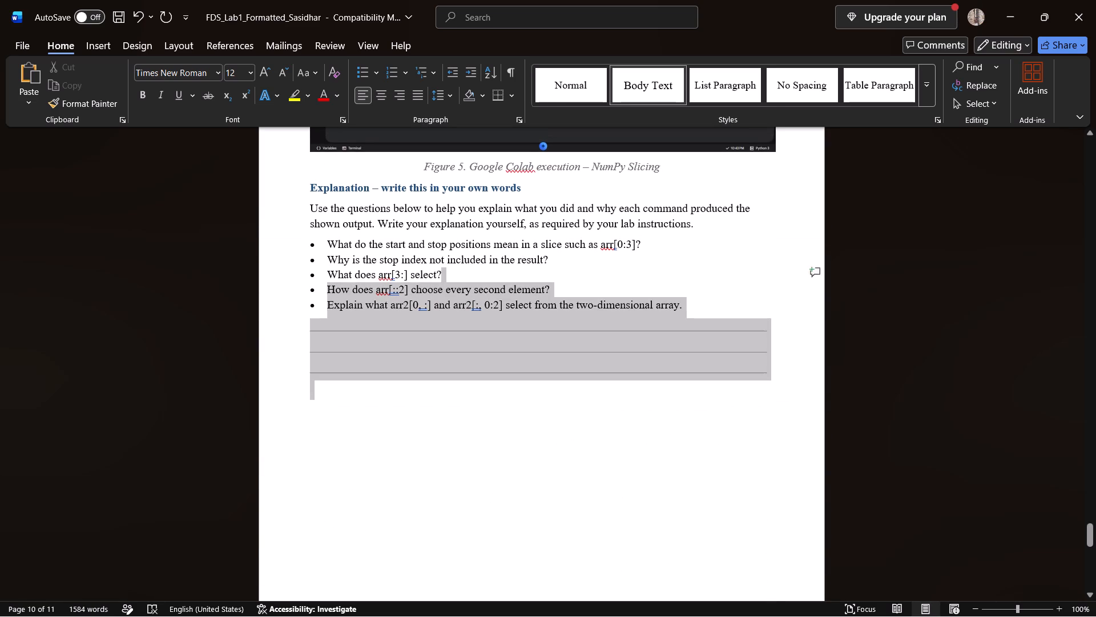
drag(446, 256, 430, 170)
key(BackSpace)
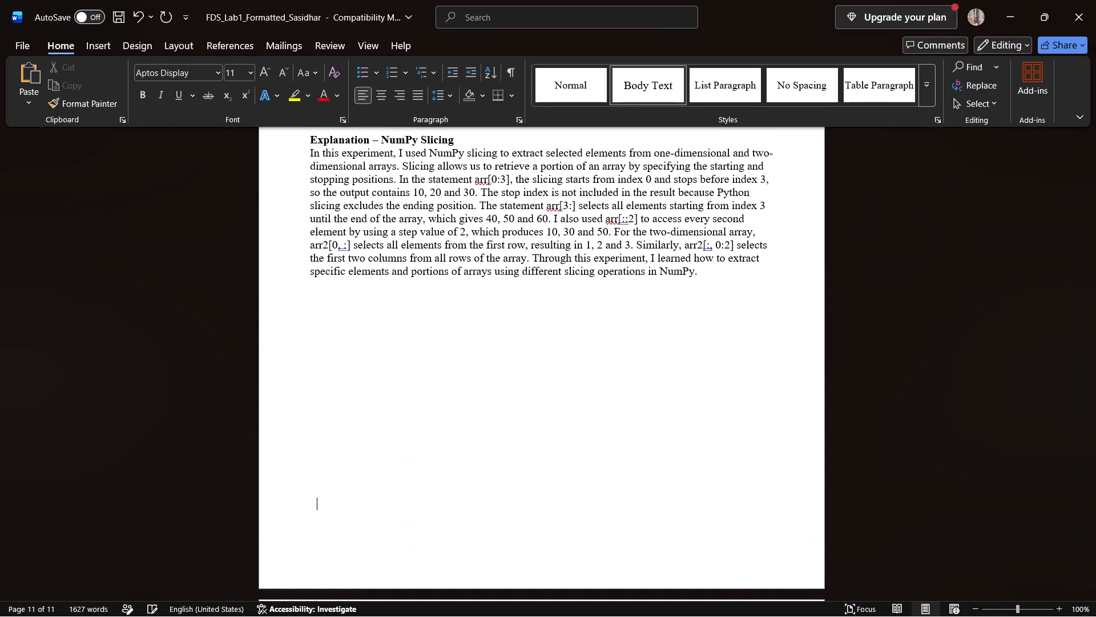
key(BackSpace)
key(BackSpace)
key(BackSpace)
key(BackSpace)
key(BackSpace)
key(BackSpace)
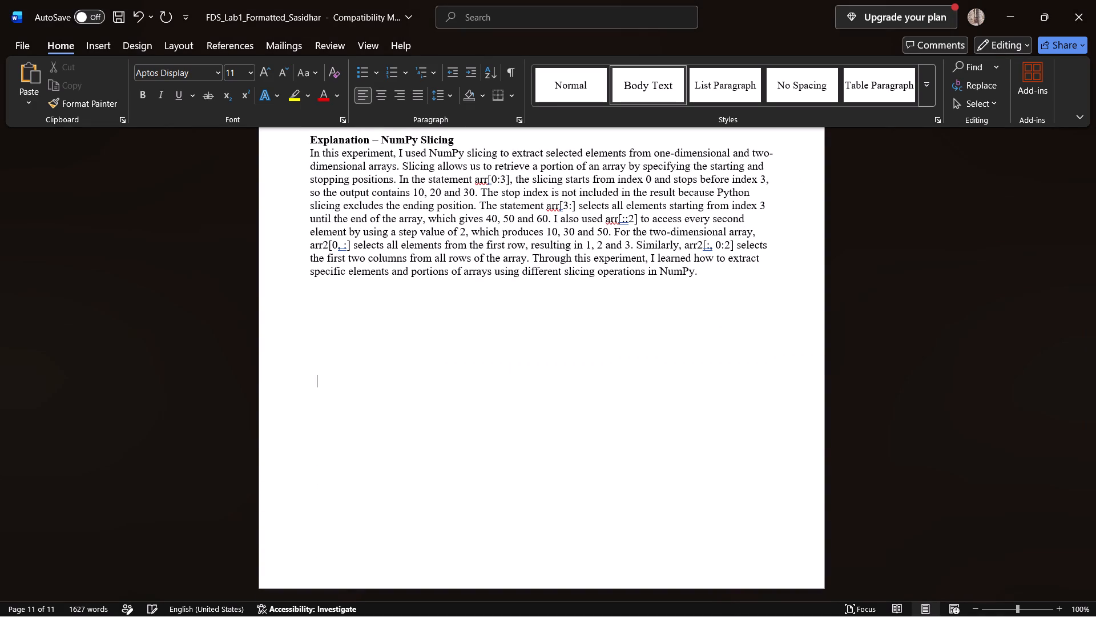
key(BackSpace)
key(BackSpace)
key(BackSpace)
key(BackSpace)
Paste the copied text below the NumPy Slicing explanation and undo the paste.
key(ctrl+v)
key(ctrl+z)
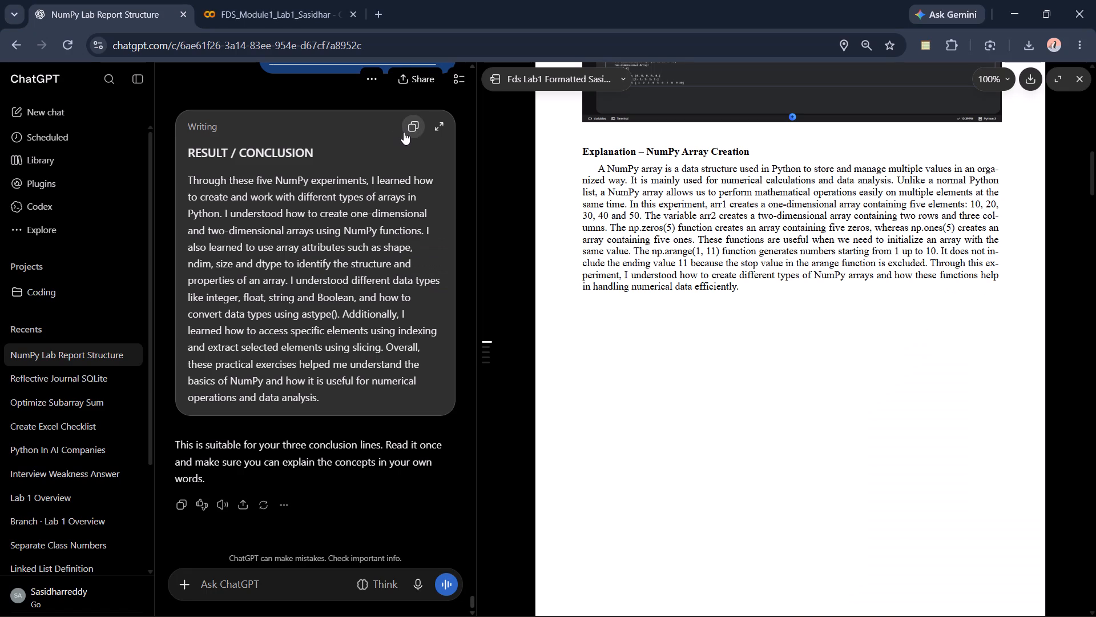
Copy the generated RESULT / CONCLUSION text from ChatGPT in Chrome and paste it below the NumPy Slicing explanation in Word.
click(404, 132)
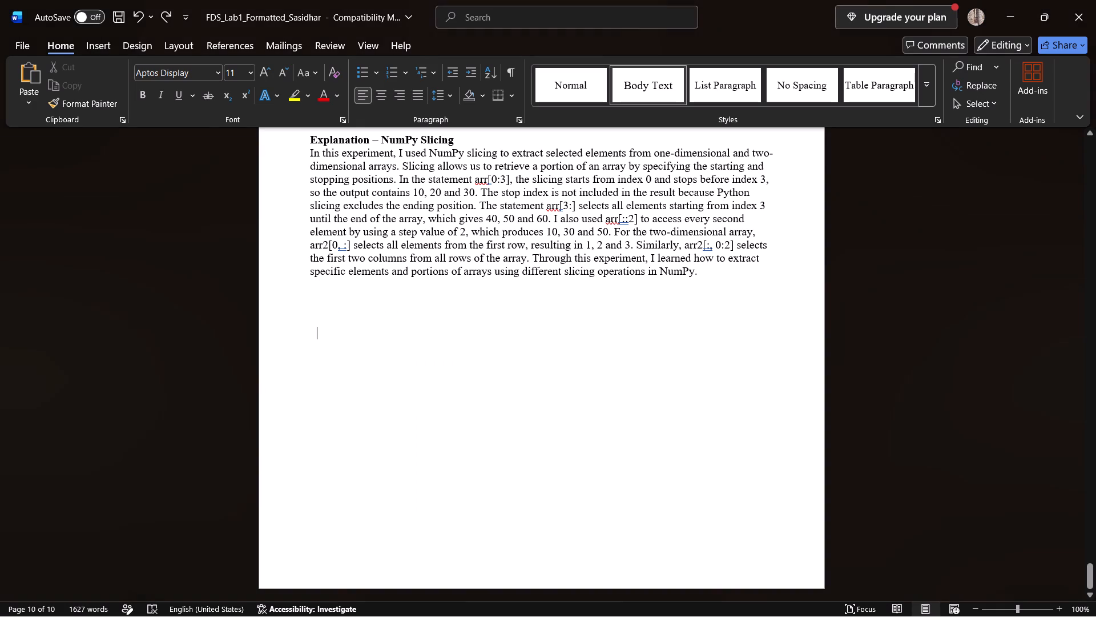
key(ctrl+v)
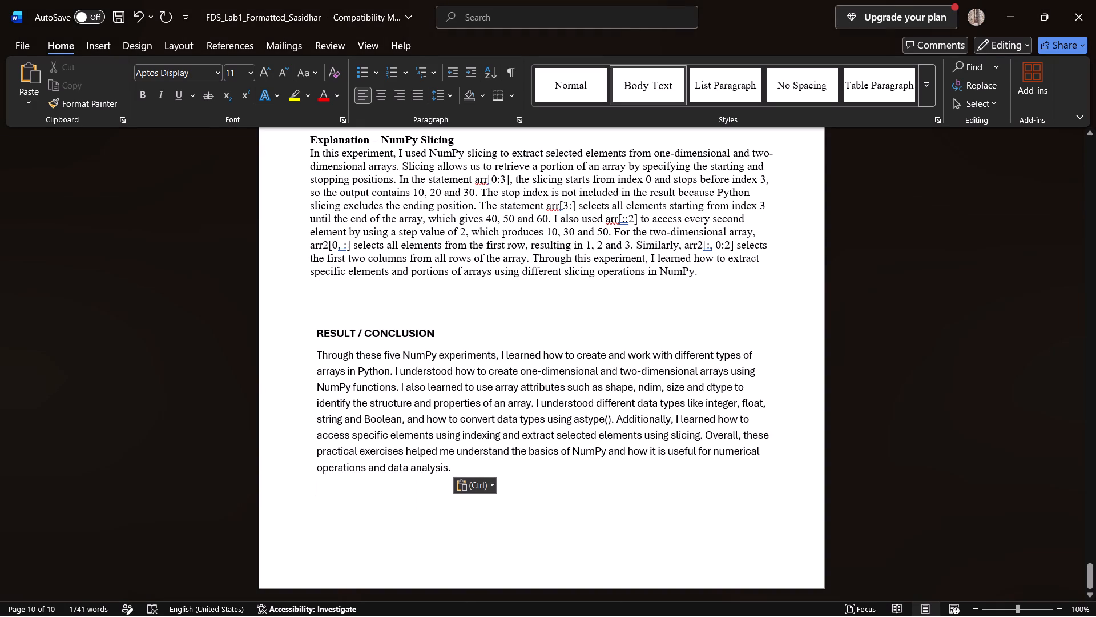
Apply the Normal style to the pasted RESULT / CONCLUSION heading and paragraph.
drag(337, 497, 318, 356)
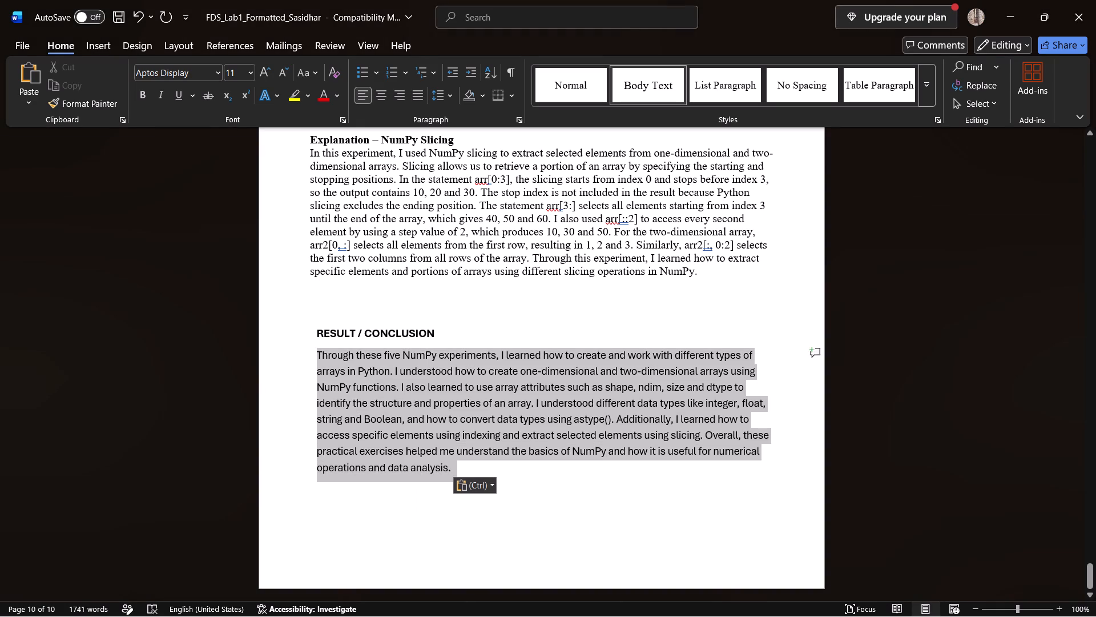
drag(318, 356, 310, 345)
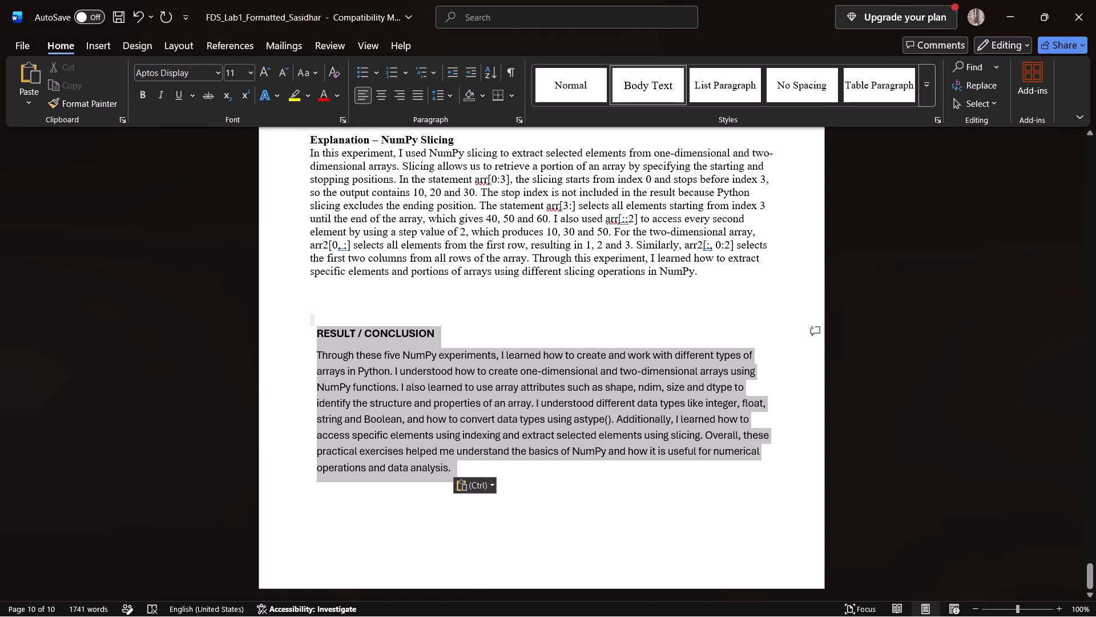
drag(310, 345, 310, 344)
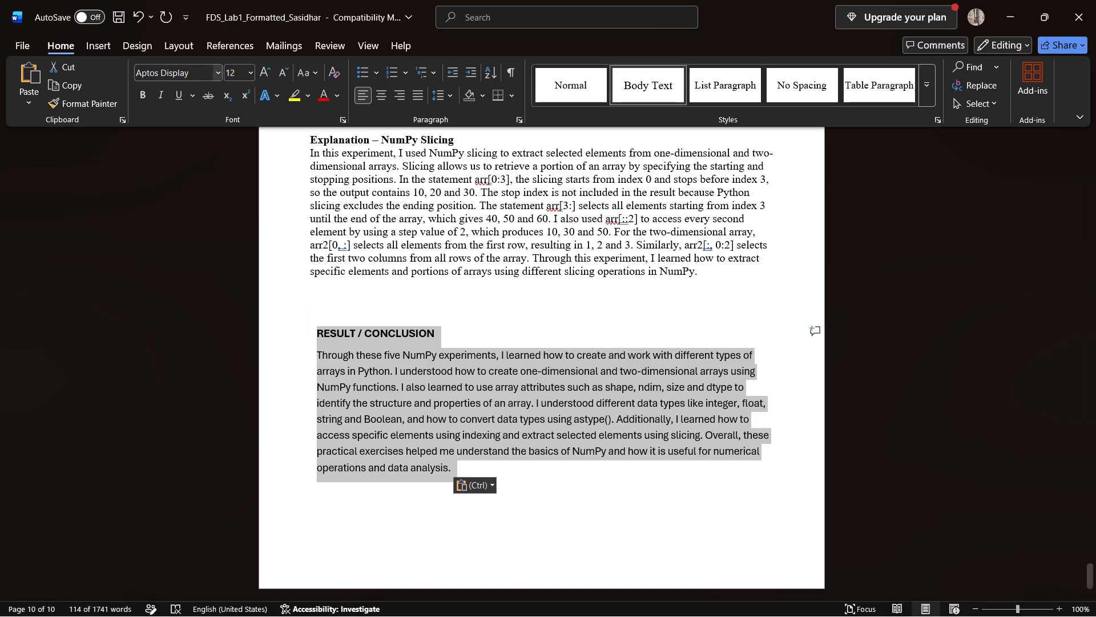
click(361, 91)
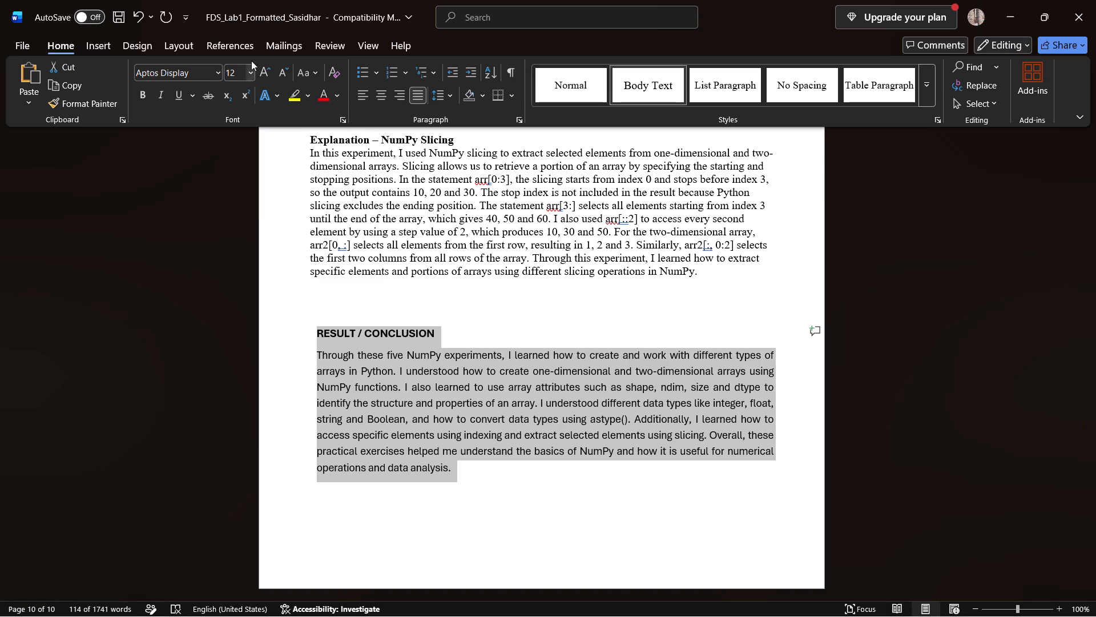
click(577, 74)
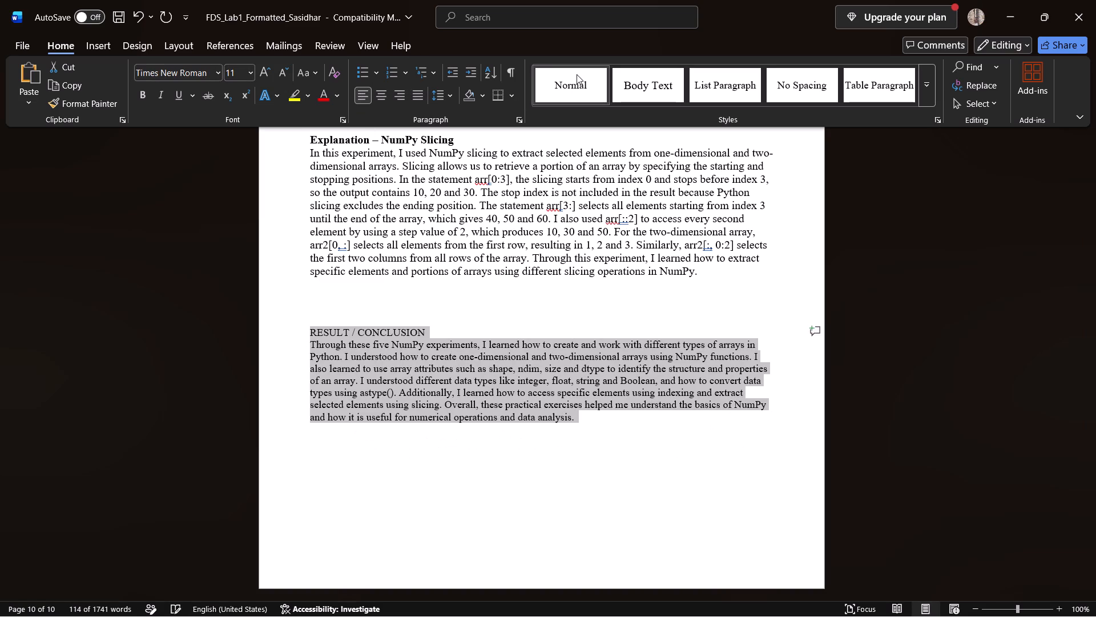
Make the RESULT / CONCLUSION heading bold and insert an empty line between it and the paragraph.
drag(435, 326, 444, 336)
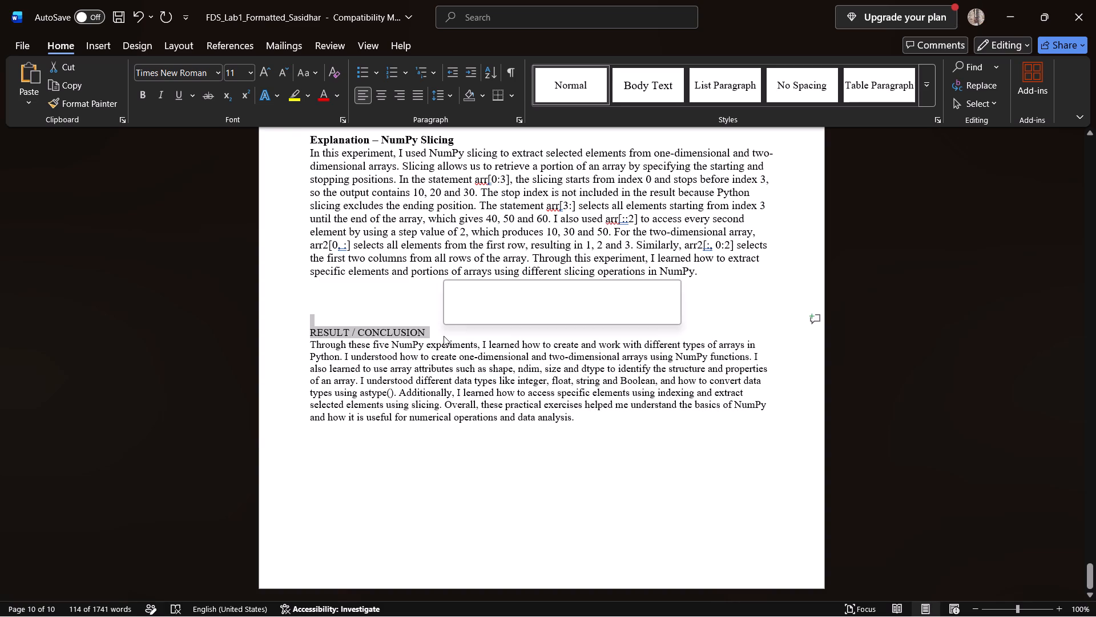
click(458, 308)
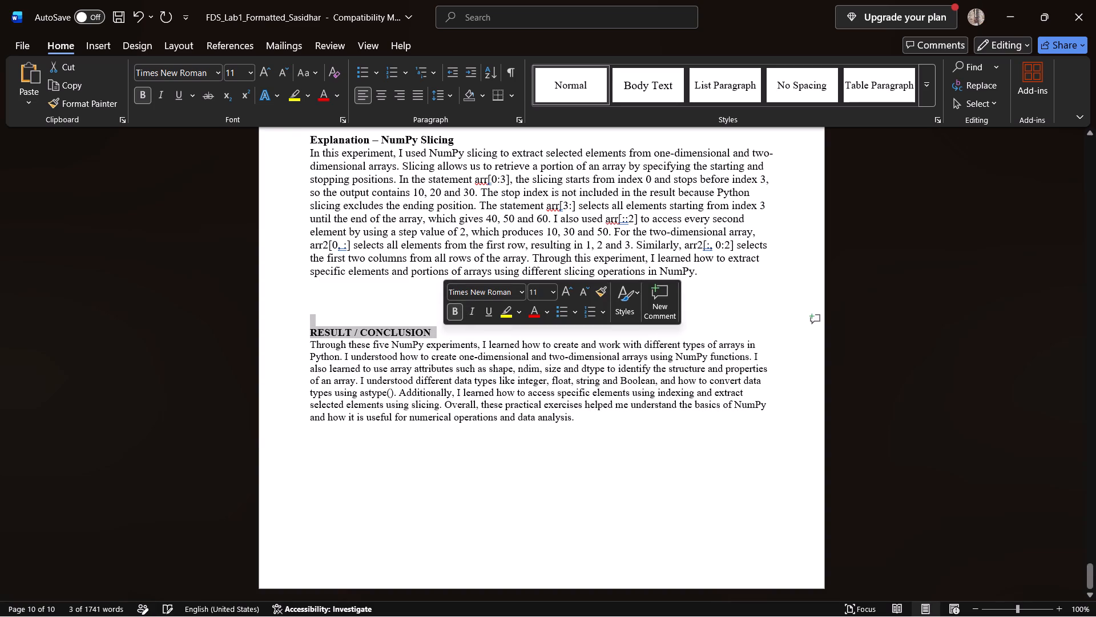
click(464, 336)
key(Return)
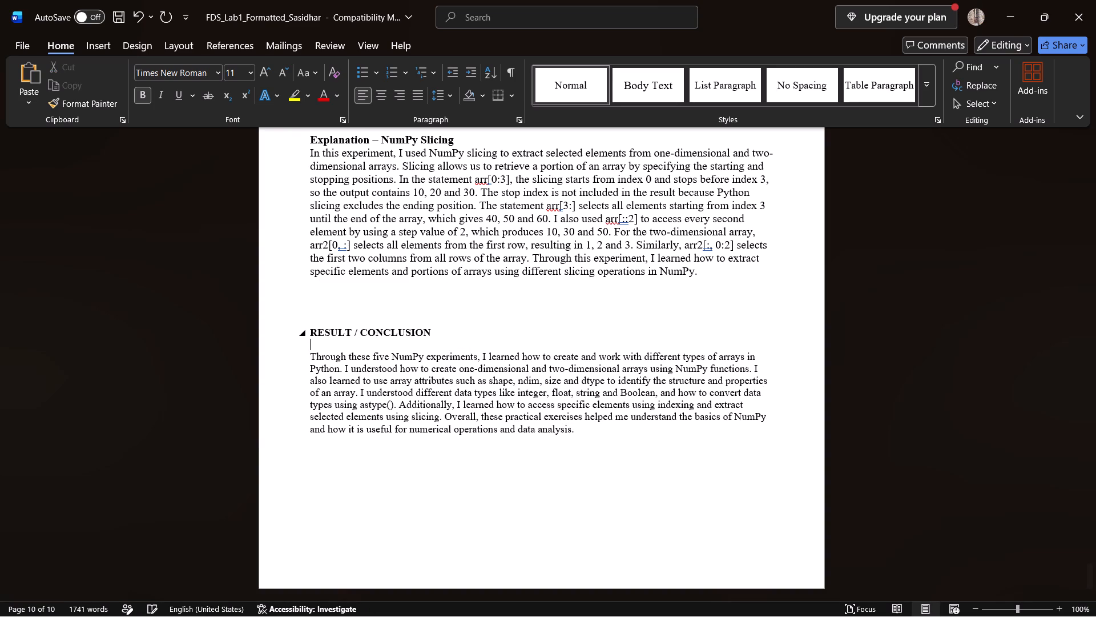
Insert an empty line between the Explanation – NumPy Slicing heading and its paragraph.
click(466, 142)
key(Return)
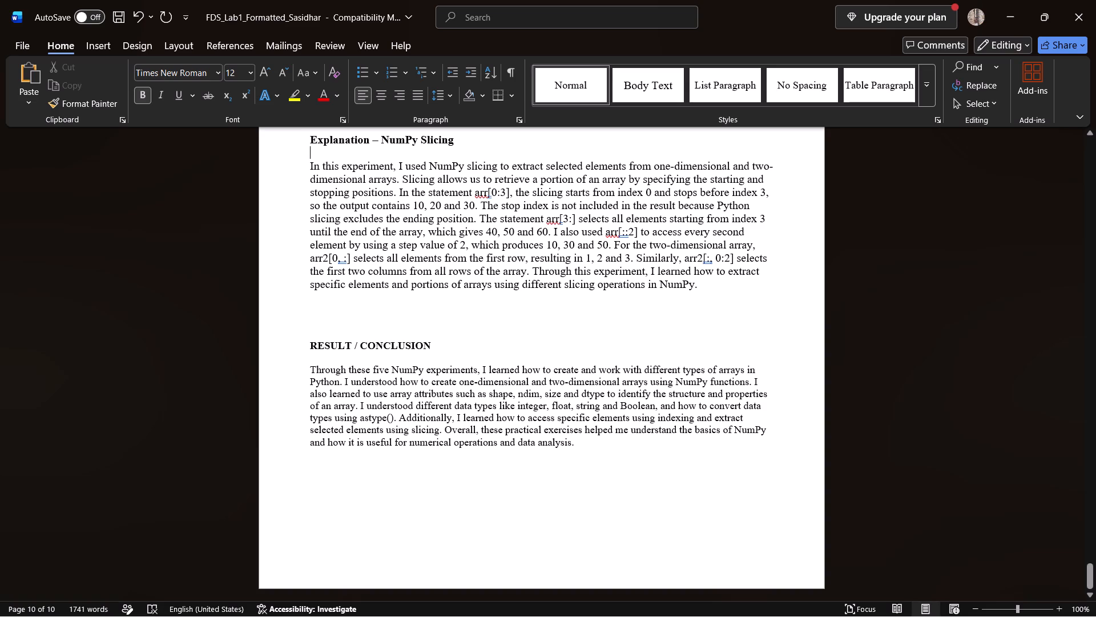
Set the font size of the RESULT / CONCLUSION paragraph and its heading to 12.
drag(379, 359, 524, 447)
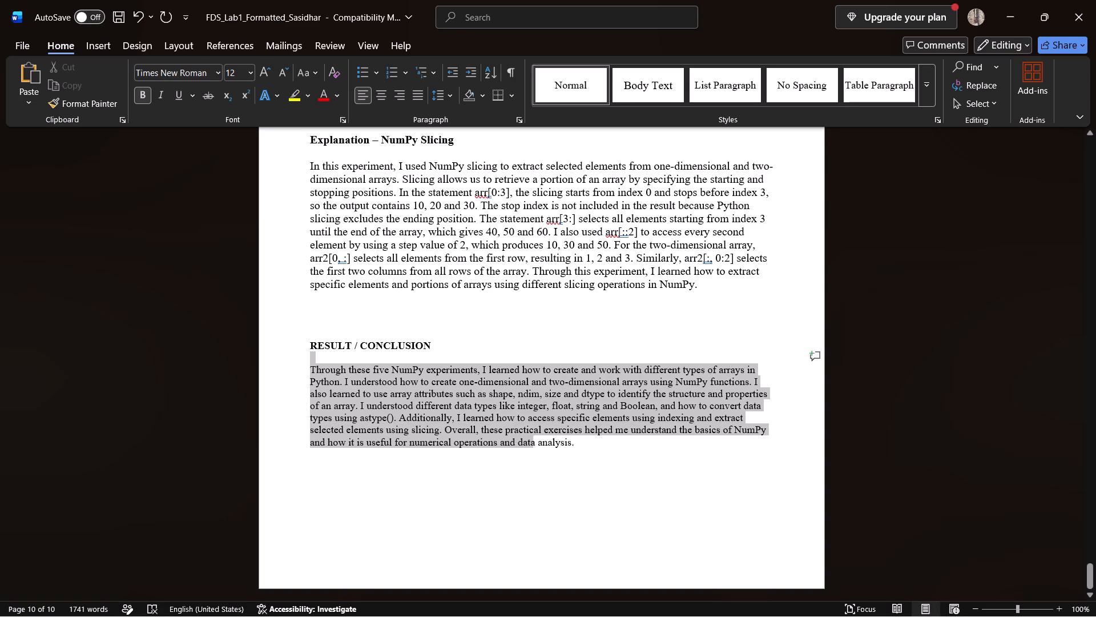
drag(524, 447, 567, 448)
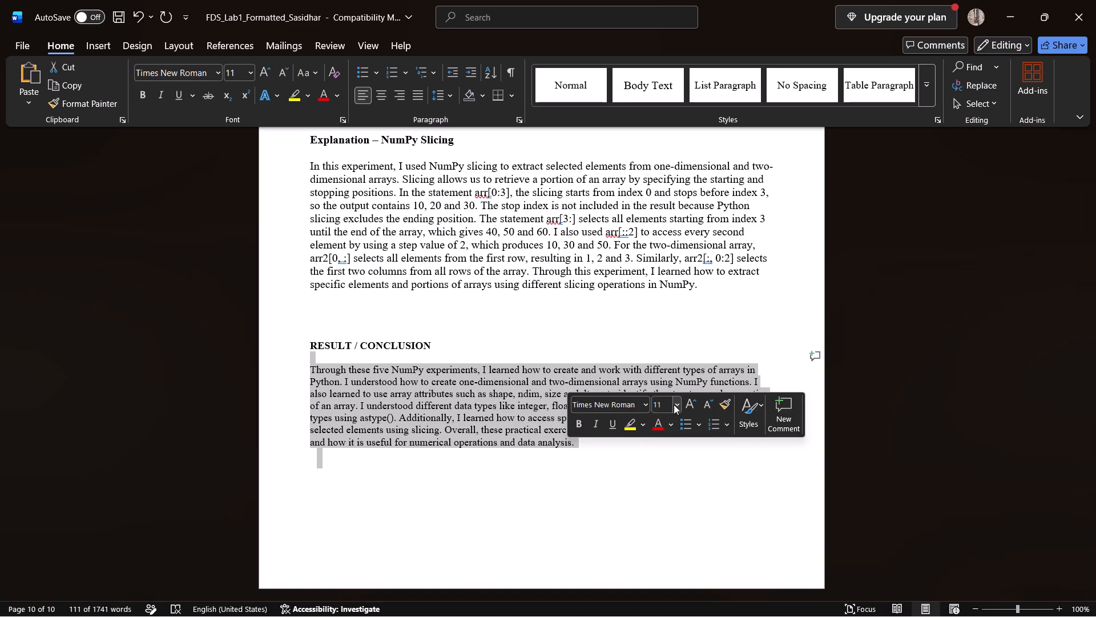
click(674, 404)
click(666, 196)
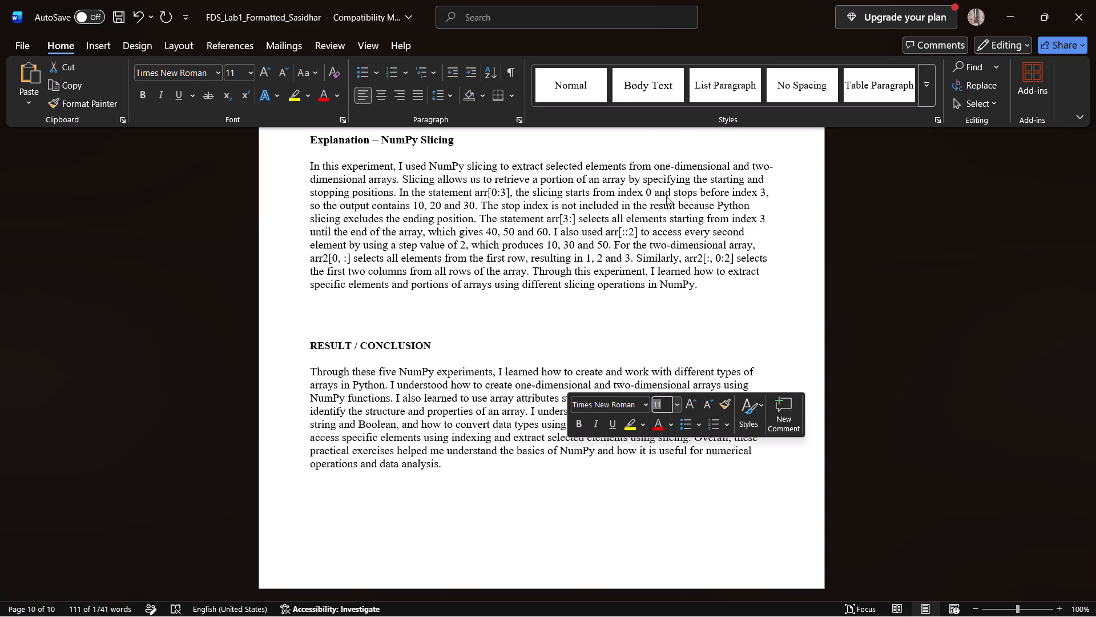
drag(469, 336, 362, 346)
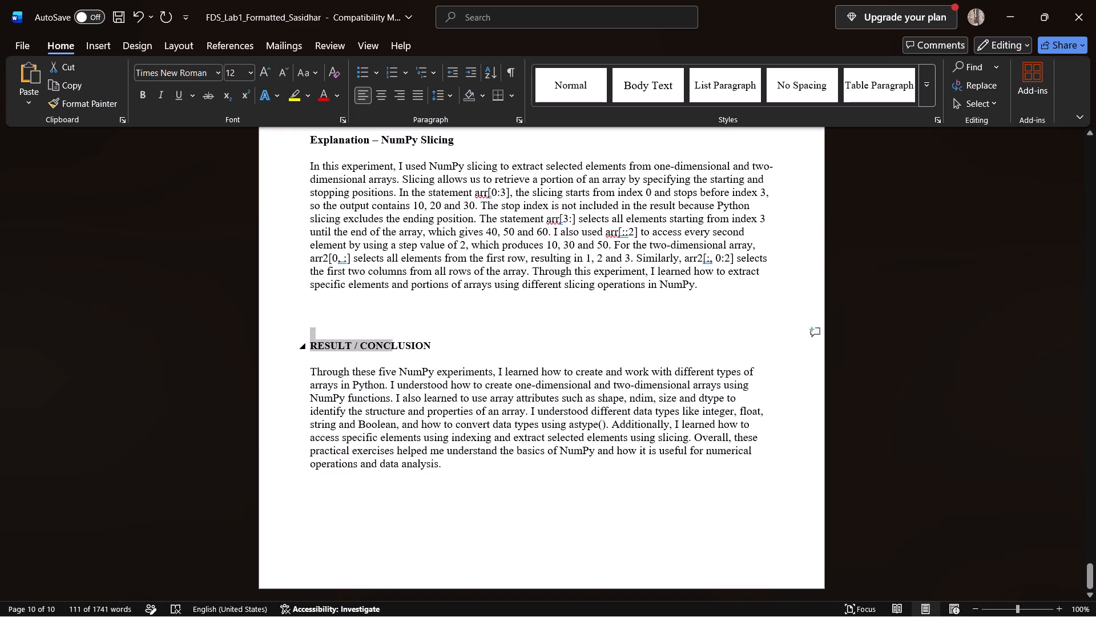
drag(362, 346, 357, 346)
click(451, 341)
drag(451, 341, 324, 346)
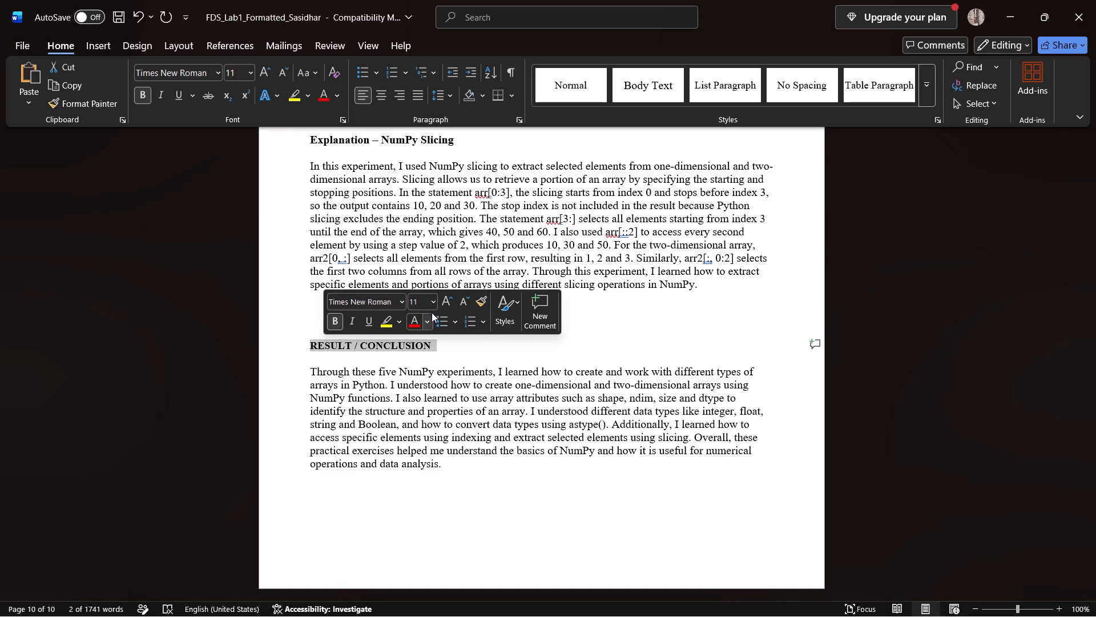
click(432, 308)
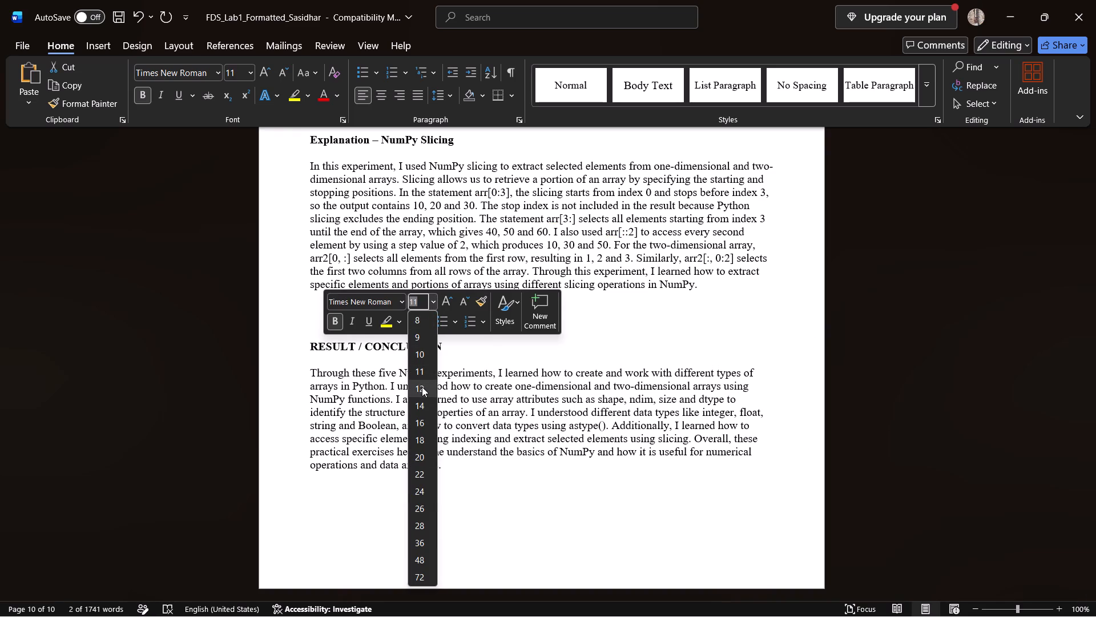
click(422, 387)
Insert an empty line between the execution screenshot and the Explanation – NumPy Slicing heading.
scroll(486, 184, up, 1)
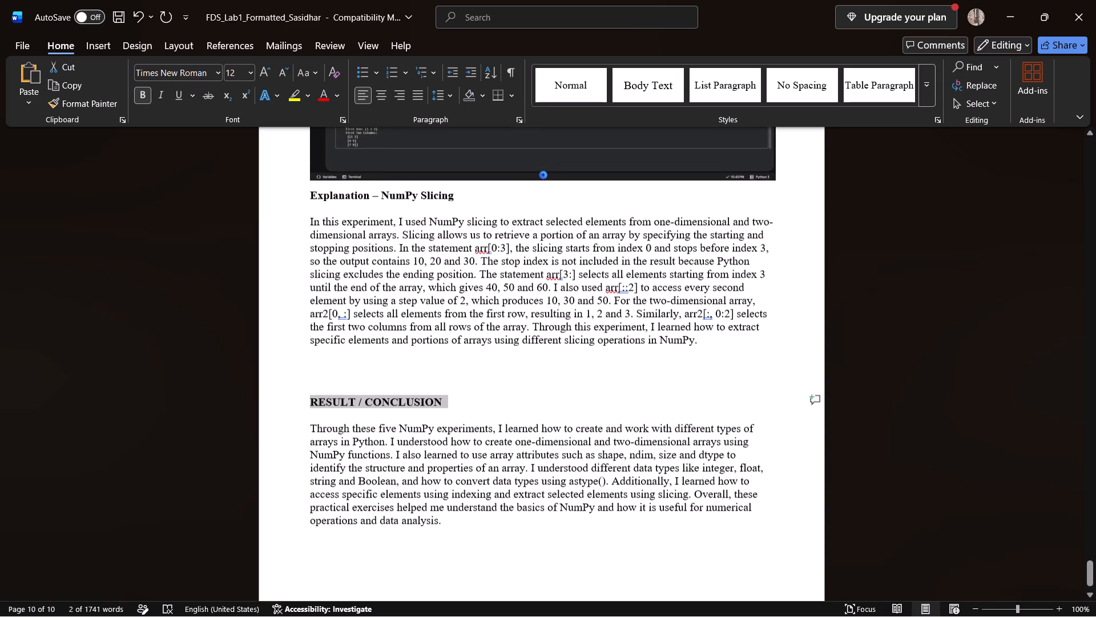
click(467, 190)
drag(467, 190, 336, 195)
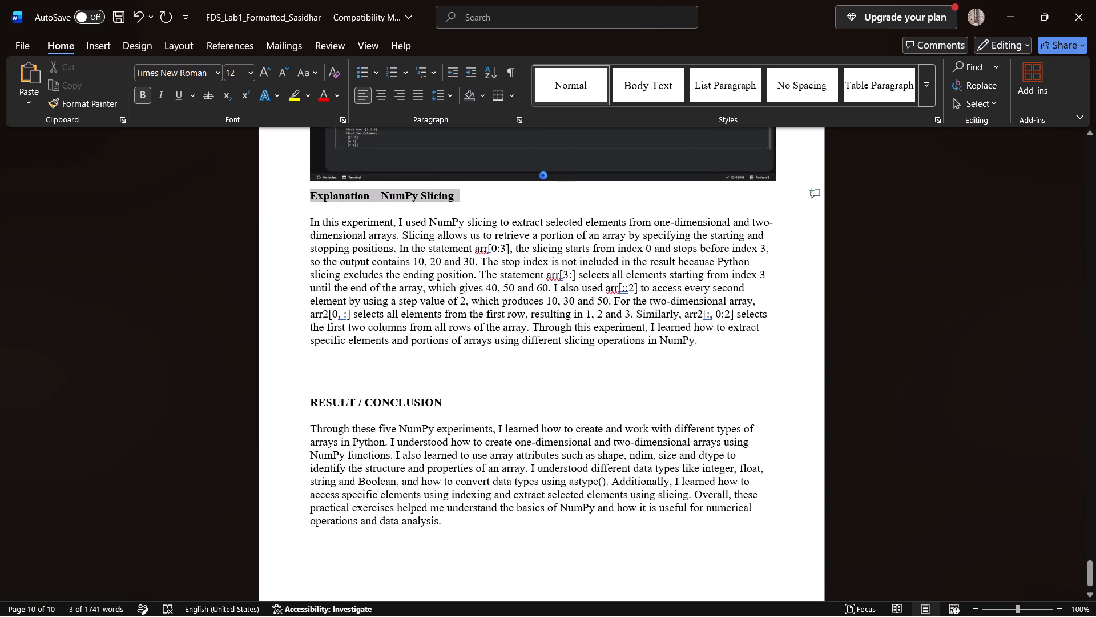
drag(336, 195, 320, 194)
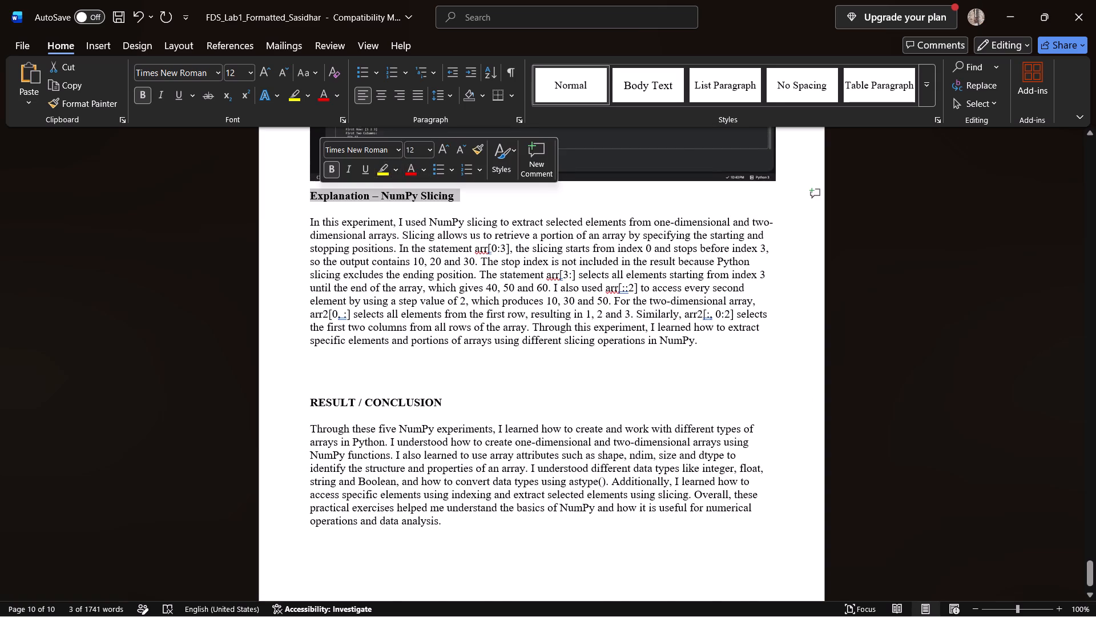
click(311, 187)
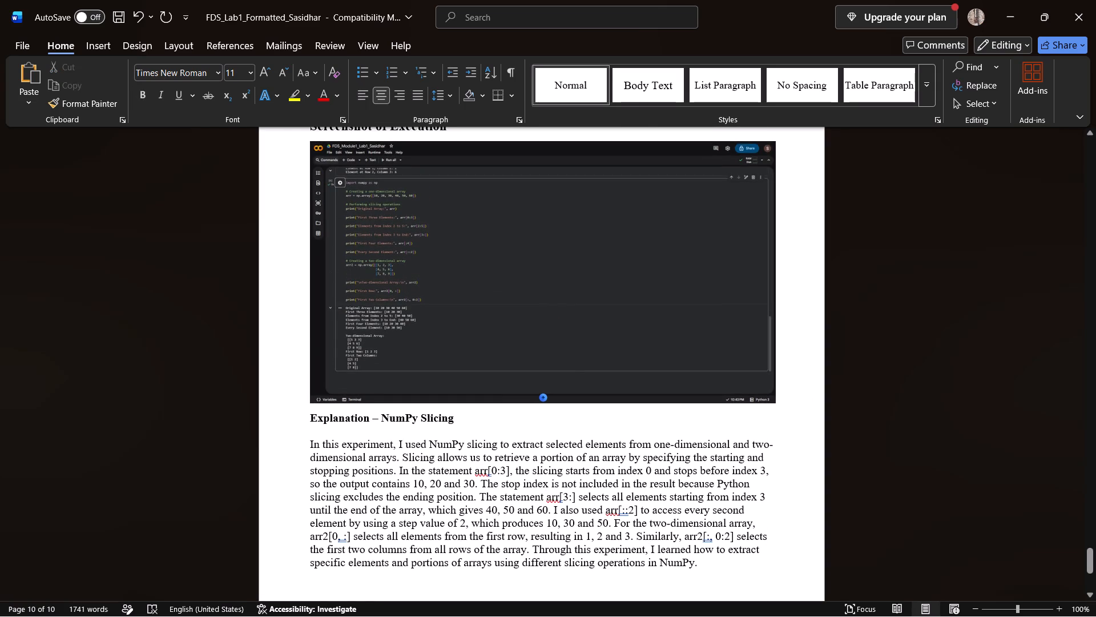
click(797, 379)
key(Return)
Review the layout of the whole report from the conclusion back to the first page.
scroll(797, 379, down, 1)
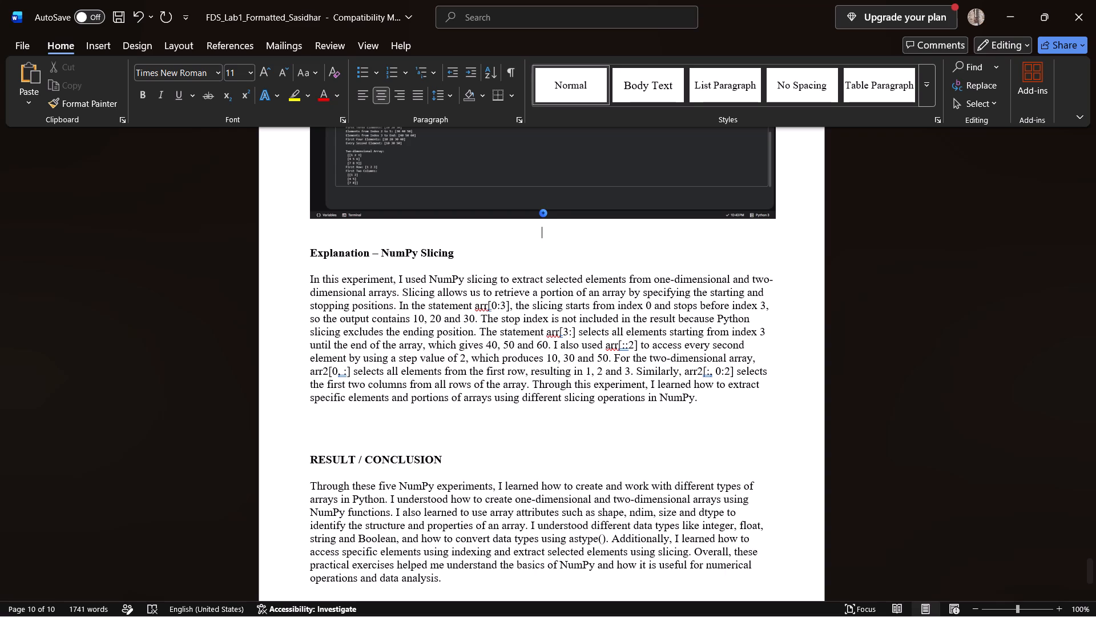
scroll(797, 379, down, 13)
scroll(797, 379, up, 5)
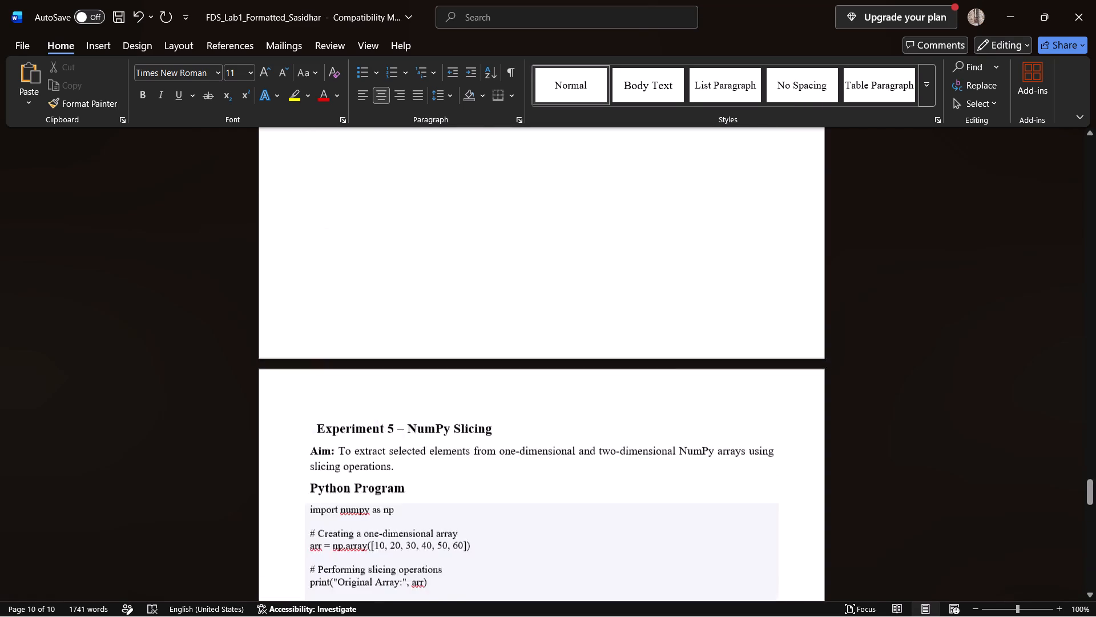
scroll(797, 379, up, 13)
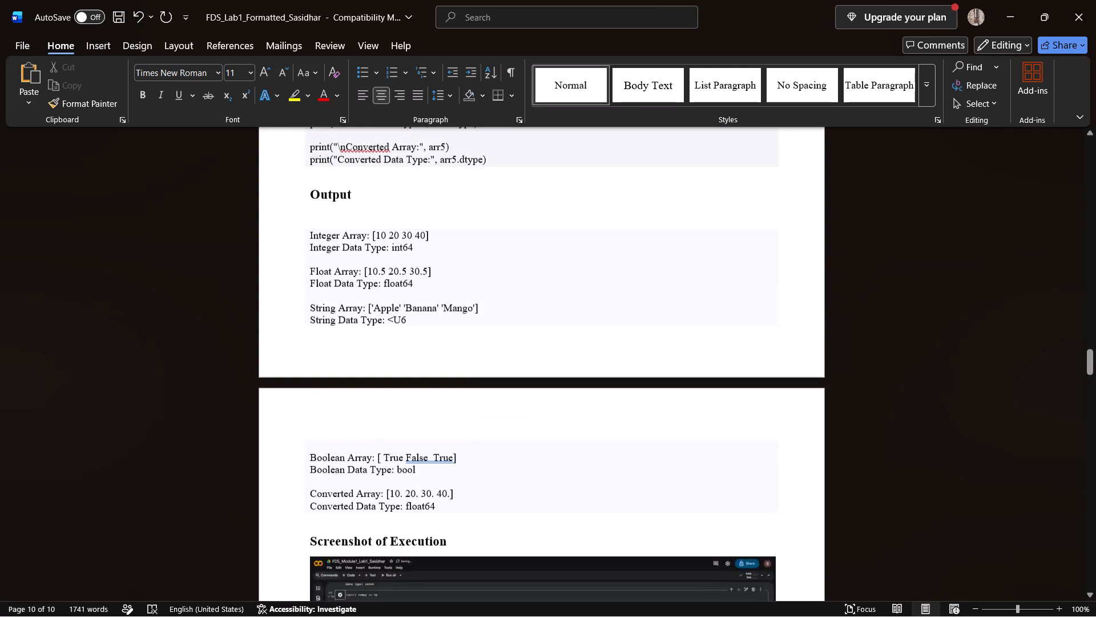
scroll(797, 379, up, 8)
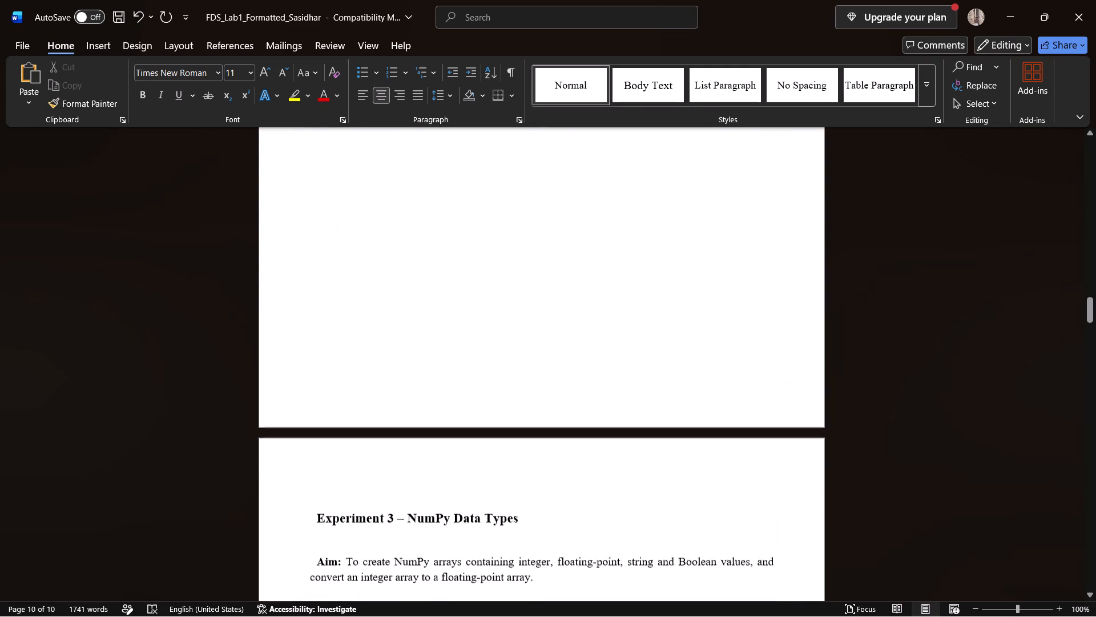
scroll(797, 379, up, 2)
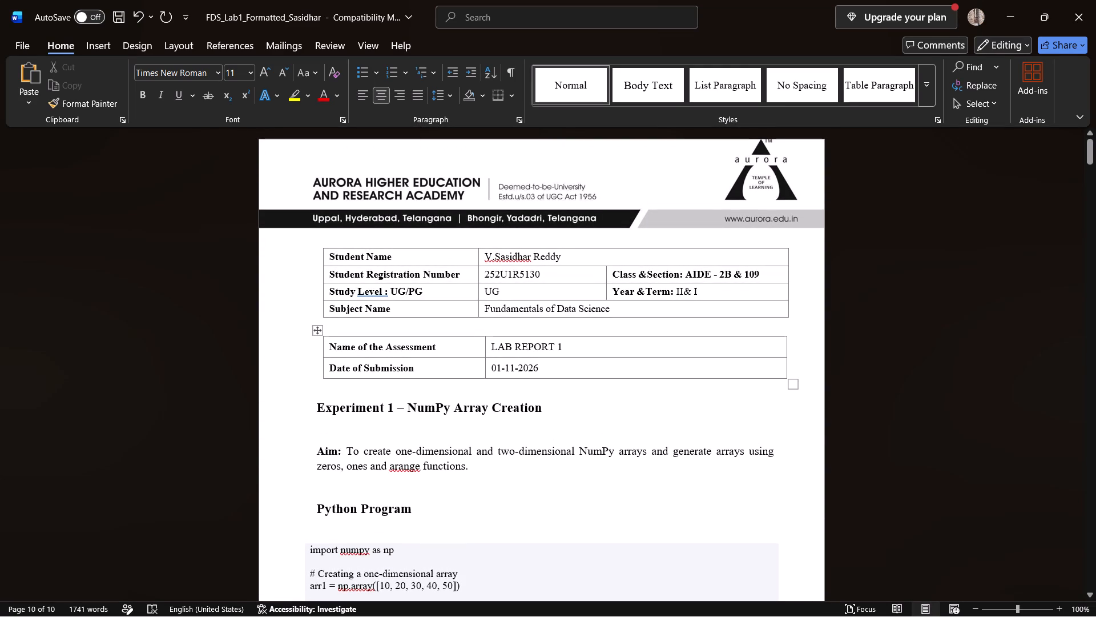
Save the finished lab report and close the document.
click(703, 451)
key(ctrl+s)
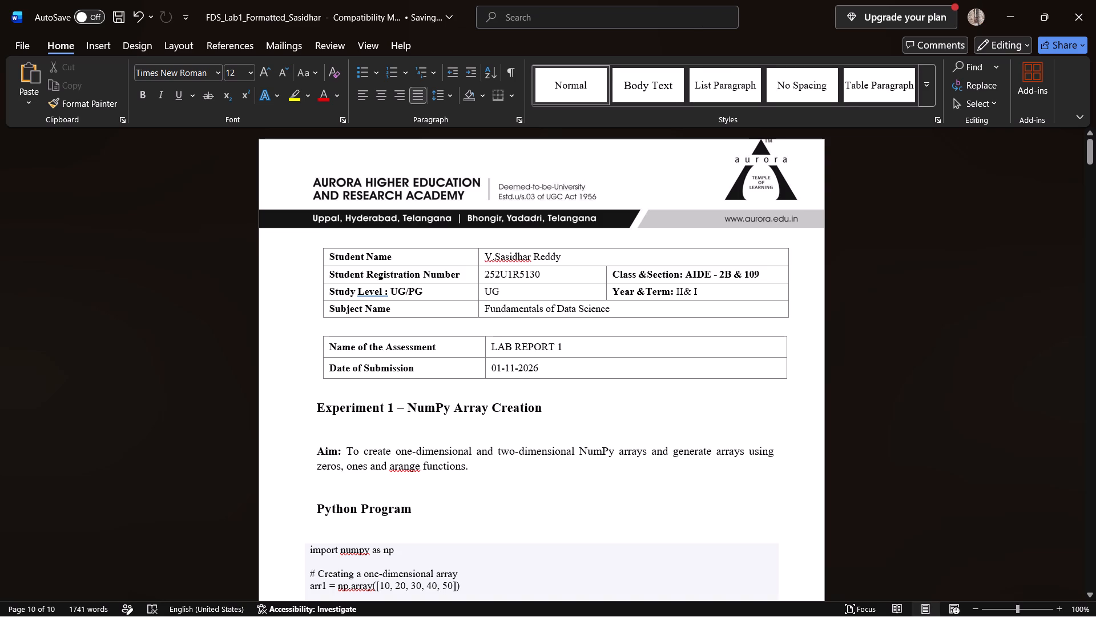
click(1095, 17)
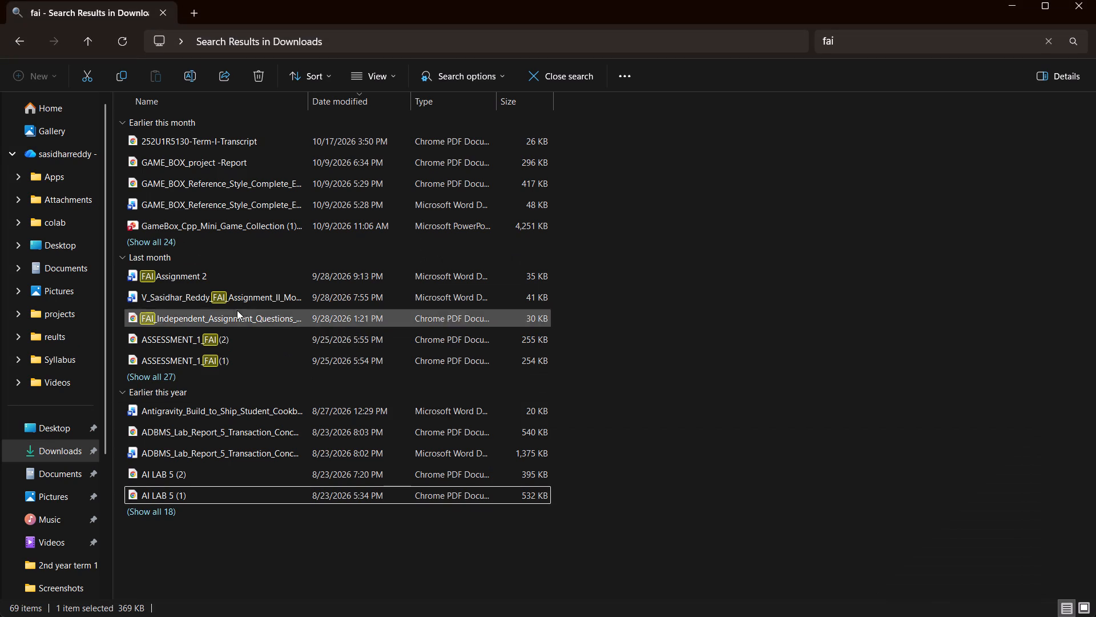
In File Explorer, clear the Downloads search and delete the Word files AI LAB 5 and FDS_Module1_Lab1_Sasidhar.
click(1047, 43)
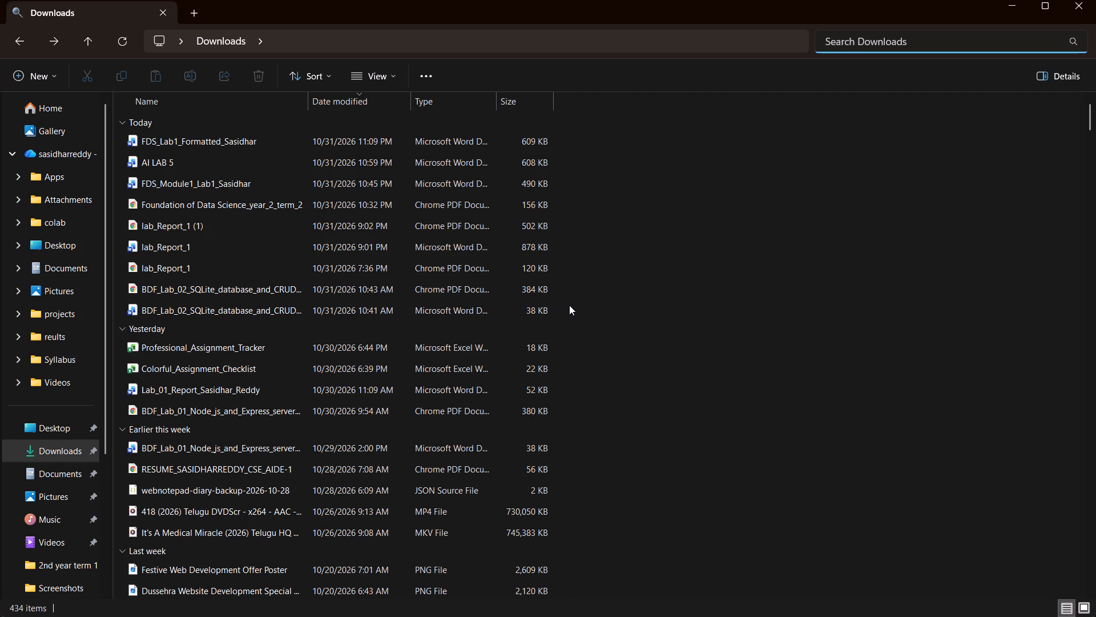
click(416, 163)
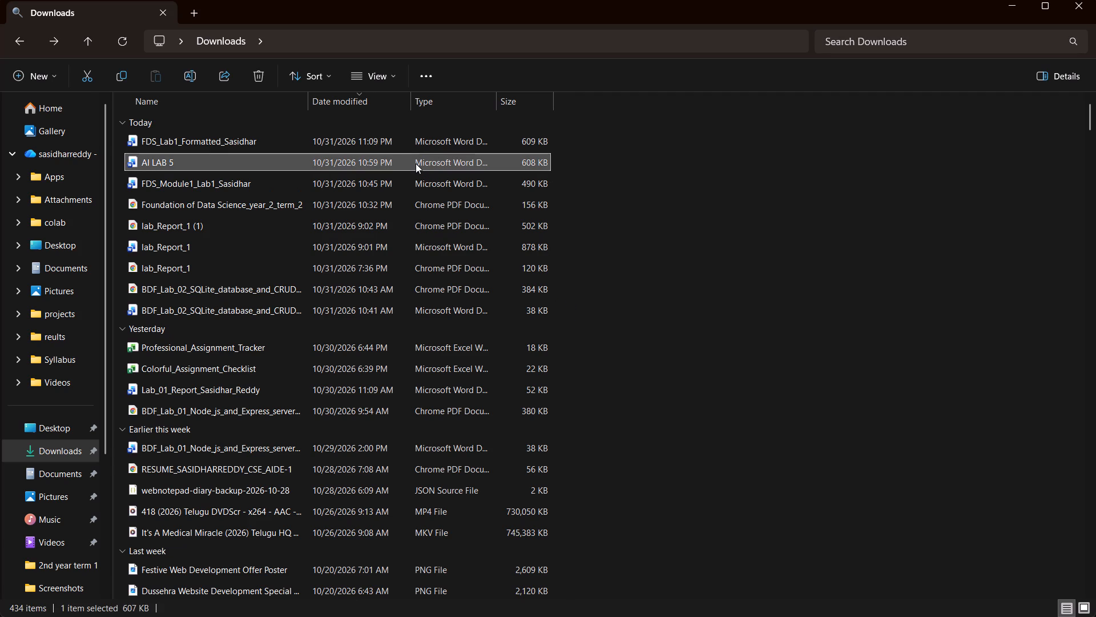
key(Delete)
click(416, 163)
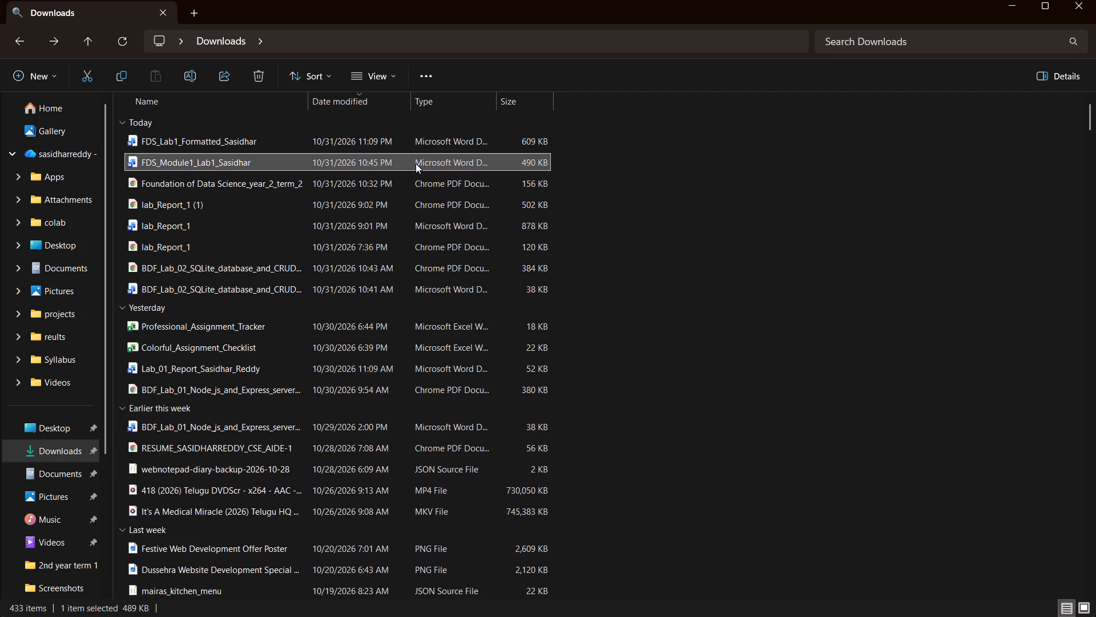
click(416, 163)
key(Delete)
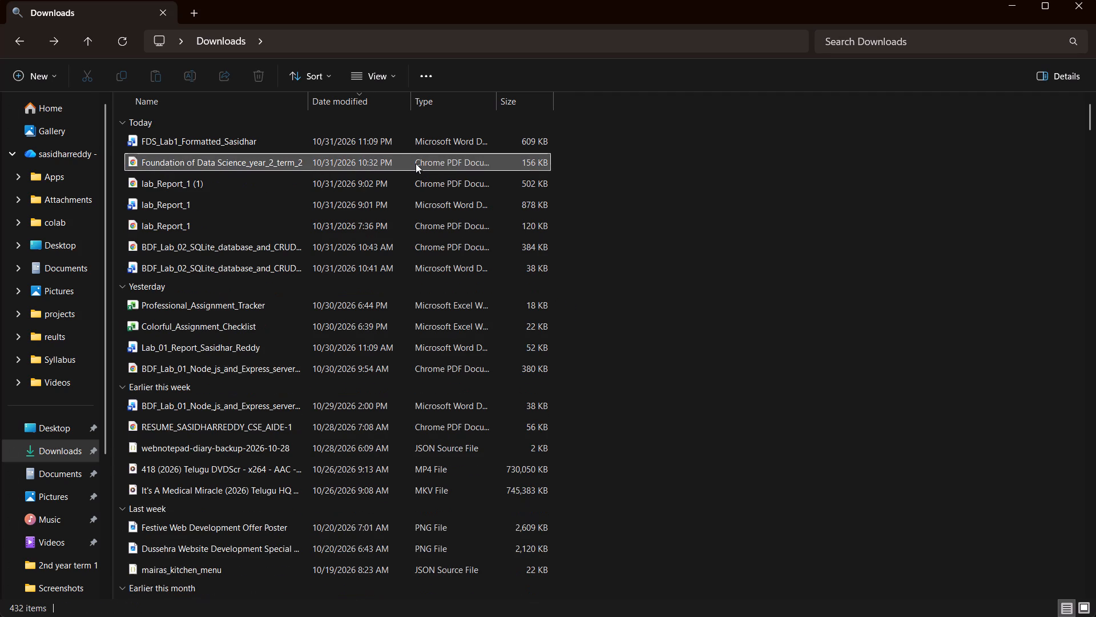
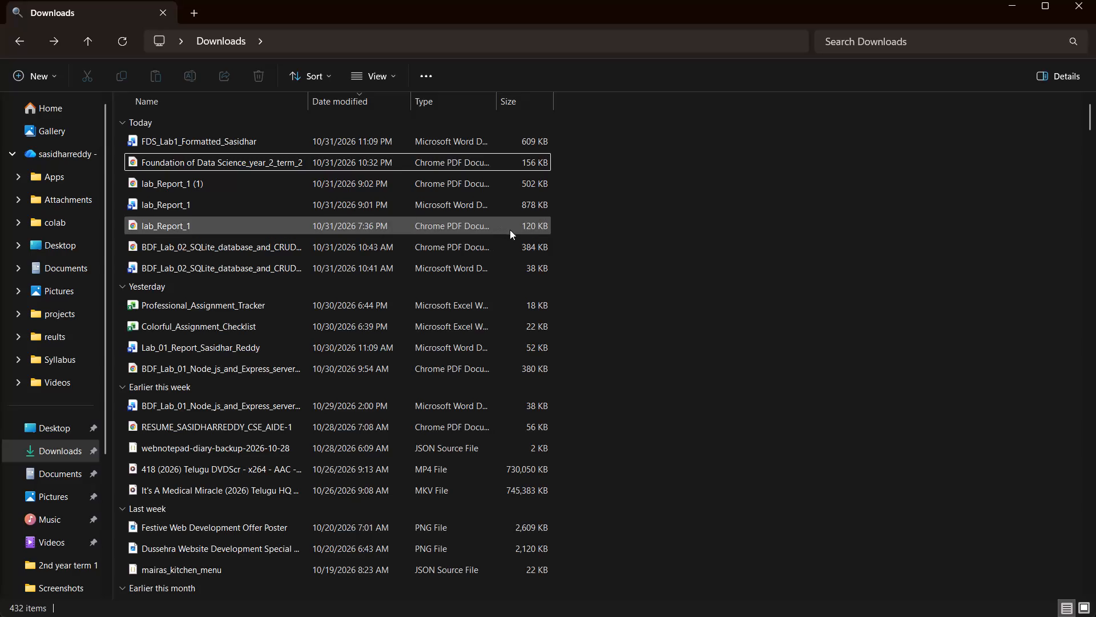
Delete the lab_Report_1 Word document and the lab_Report_1 PDF from Downloads.
drag(567, 220, 546, 207)
key(Delete)
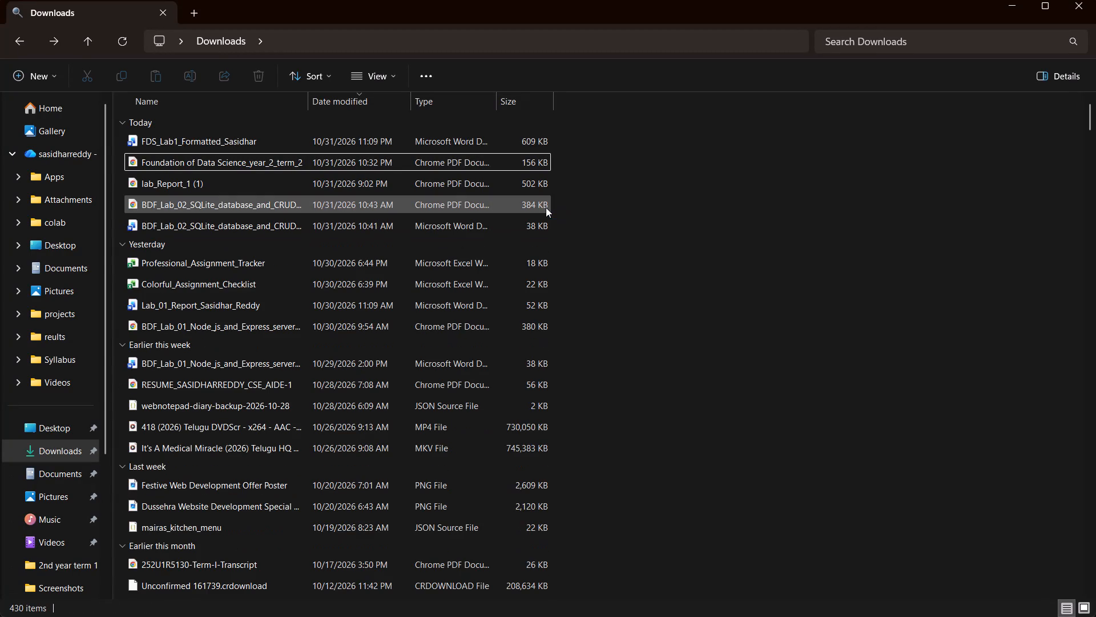
click(543, 208)
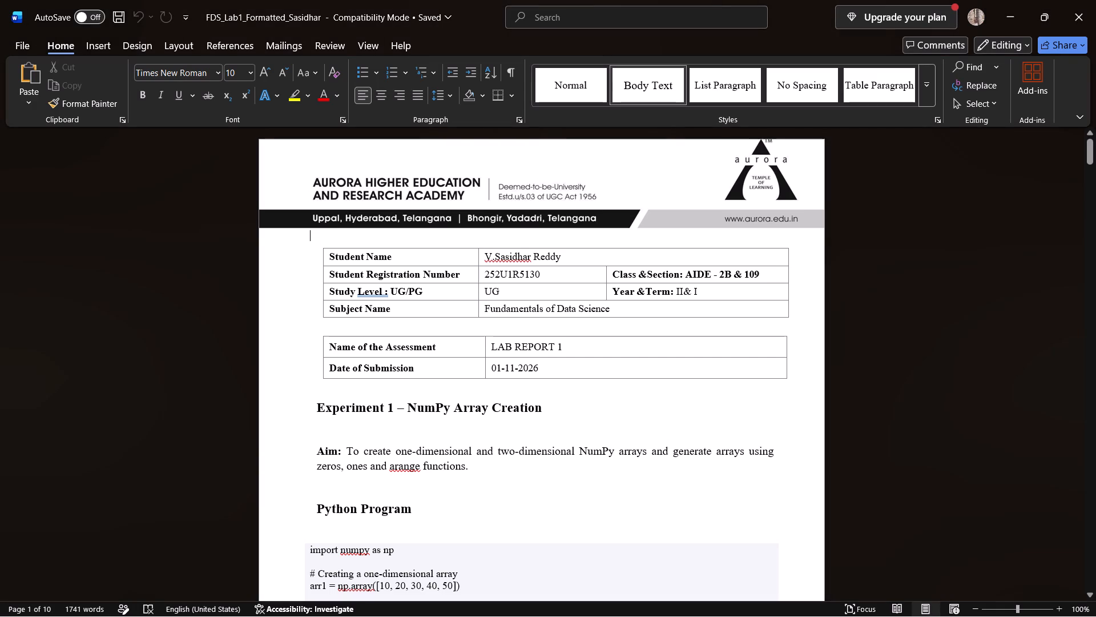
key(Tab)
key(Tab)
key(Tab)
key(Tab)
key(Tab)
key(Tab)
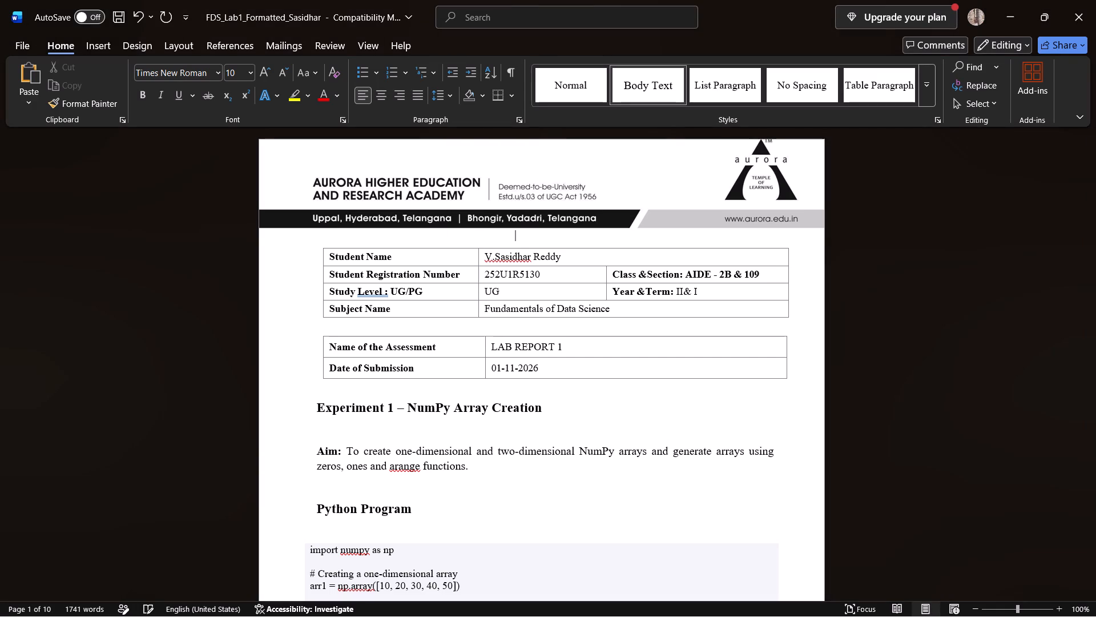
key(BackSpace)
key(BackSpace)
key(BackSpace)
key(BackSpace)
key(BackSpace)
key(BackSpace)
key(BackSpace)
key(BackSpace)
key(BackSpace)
In Word, add the centred heading "FDS LAB REPORT – 1" above the student details table, with an empty line beneath it.
key(Return)
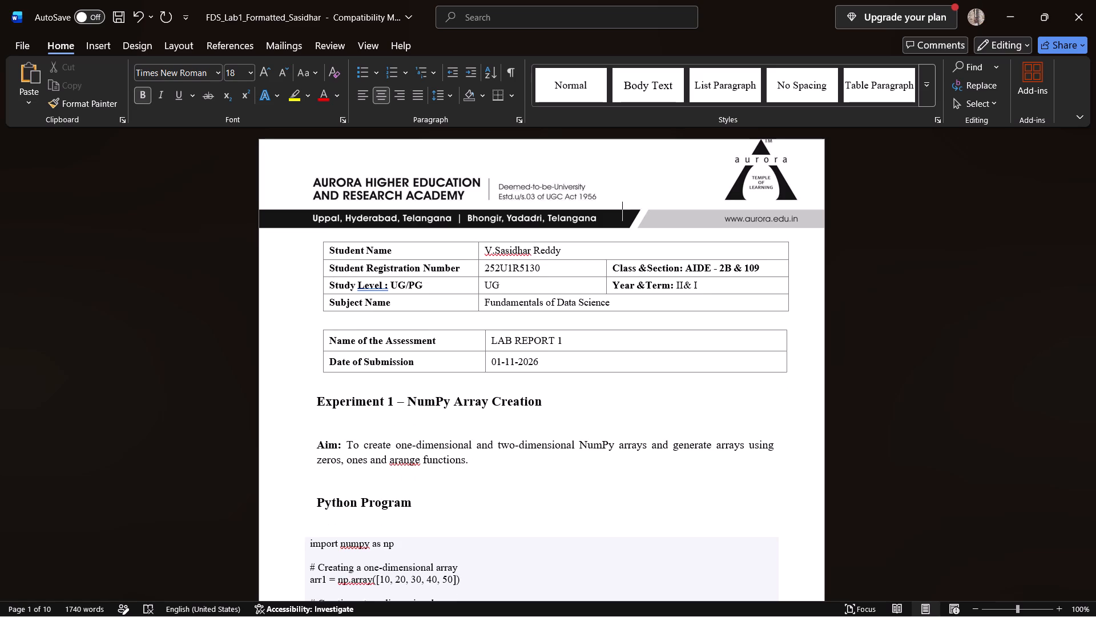
key(Return)
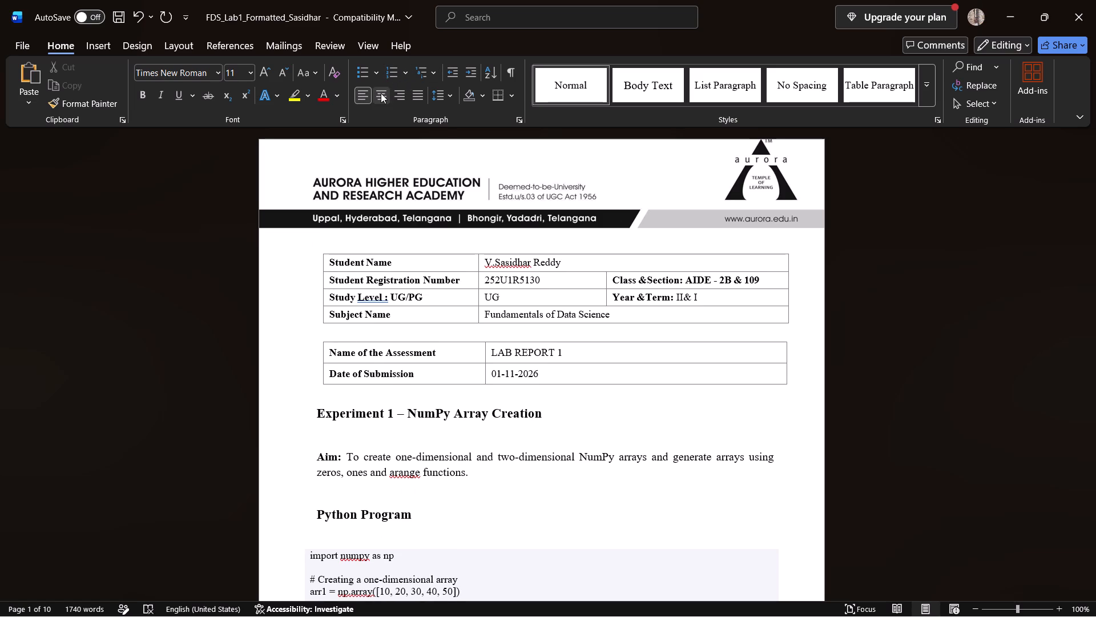
click(381, 93)
key(ctrl+v)
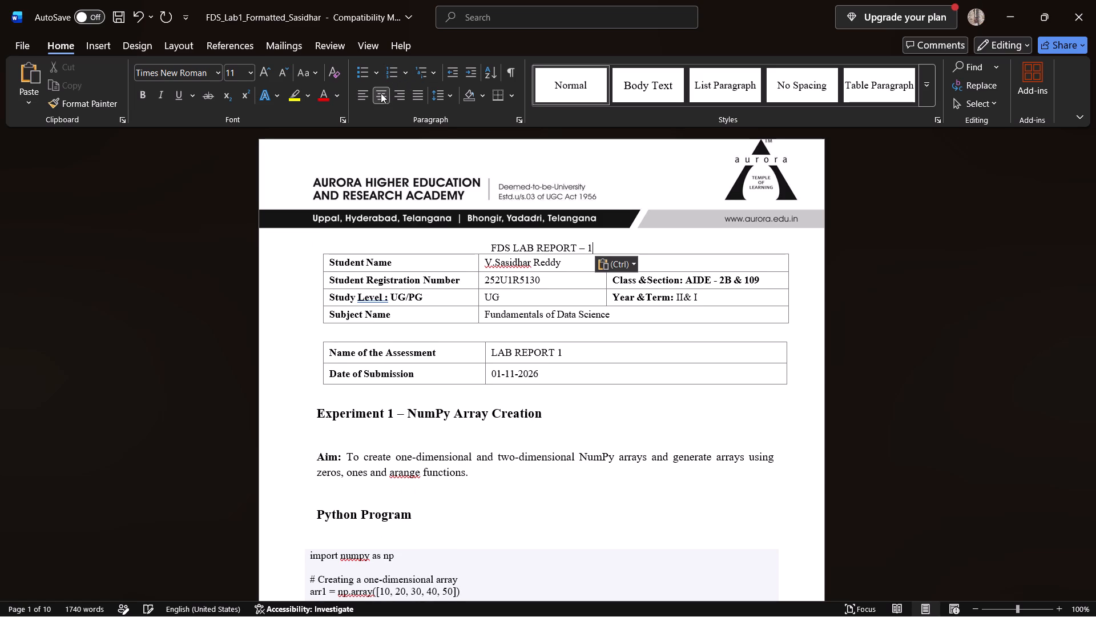
key(Return)
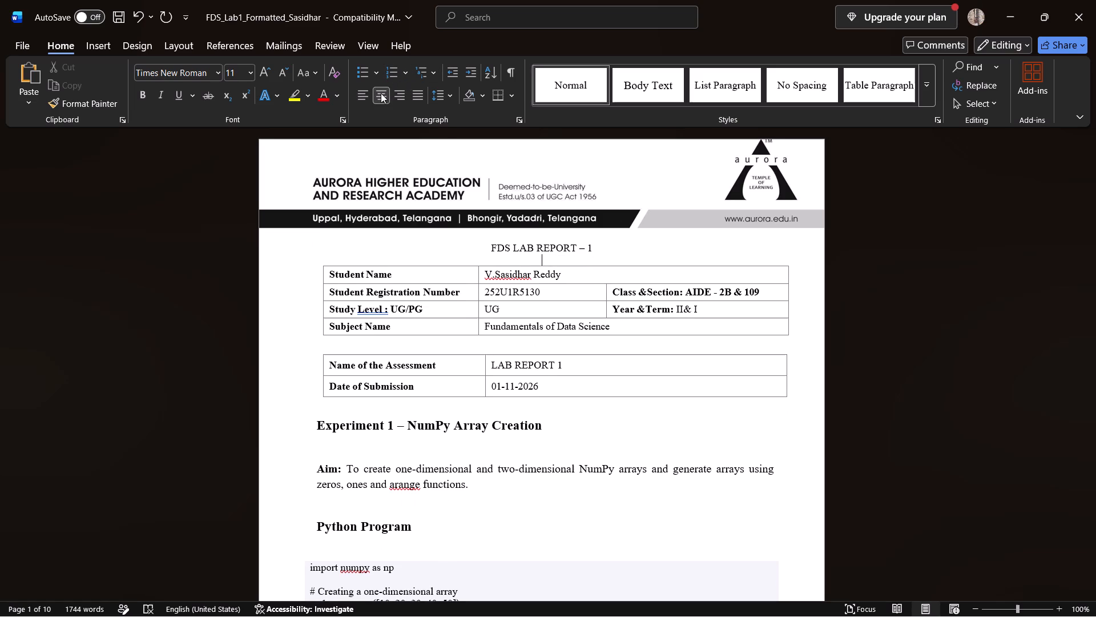
Check the page 2 output section and save the lab report.
scroll(381, 93, down, 4)
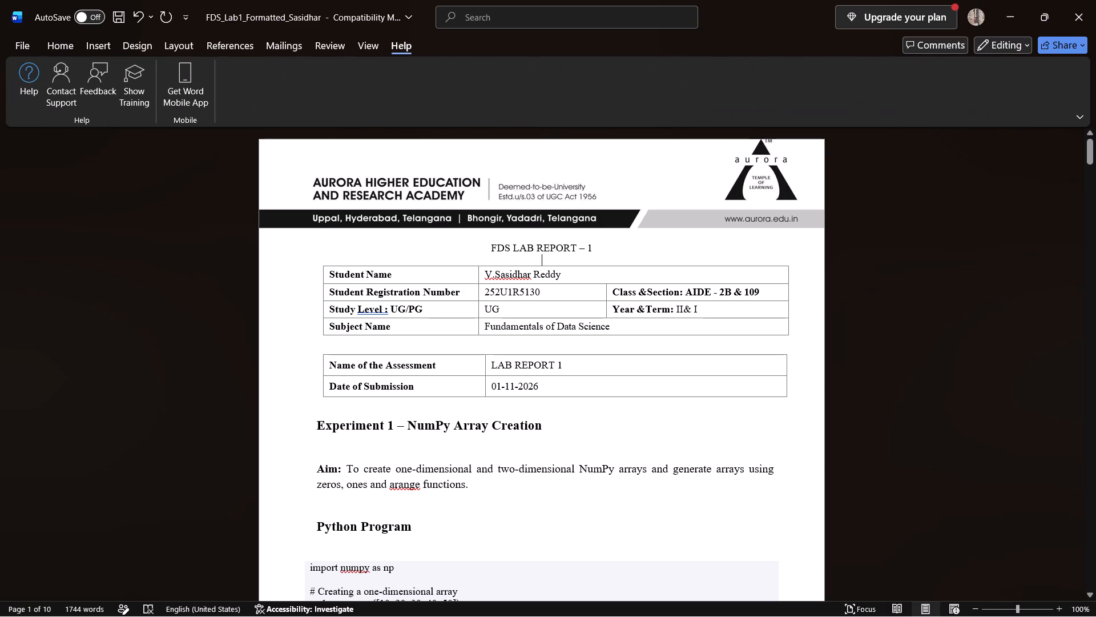
click(309, 315)
scroll(309, 315, down, 5)
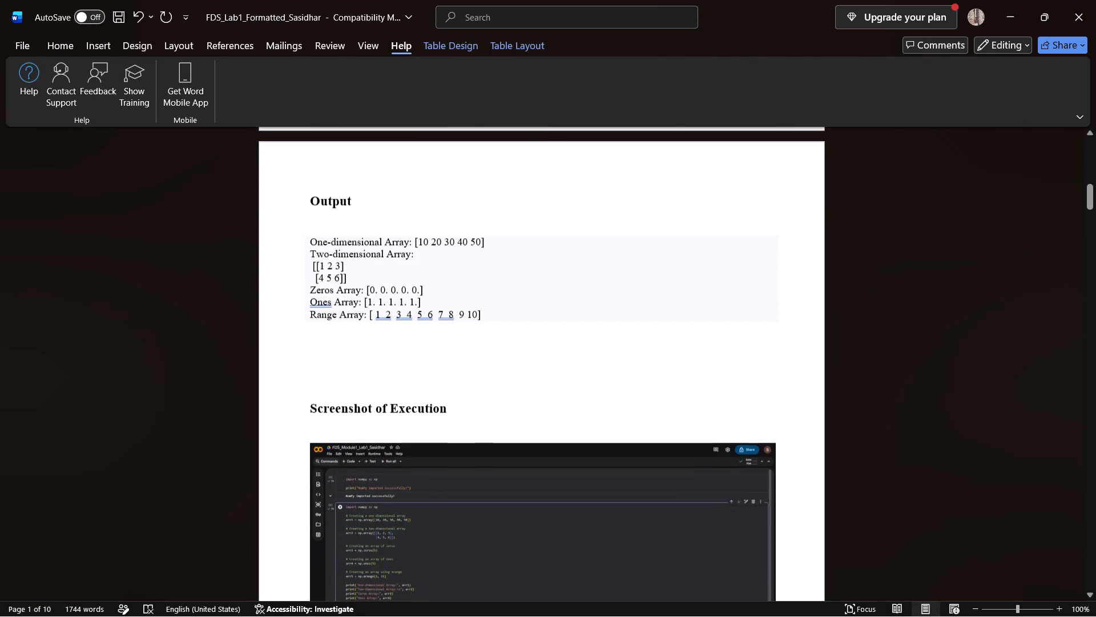
scroll(309, 315, down, 1)
click(157, 291)
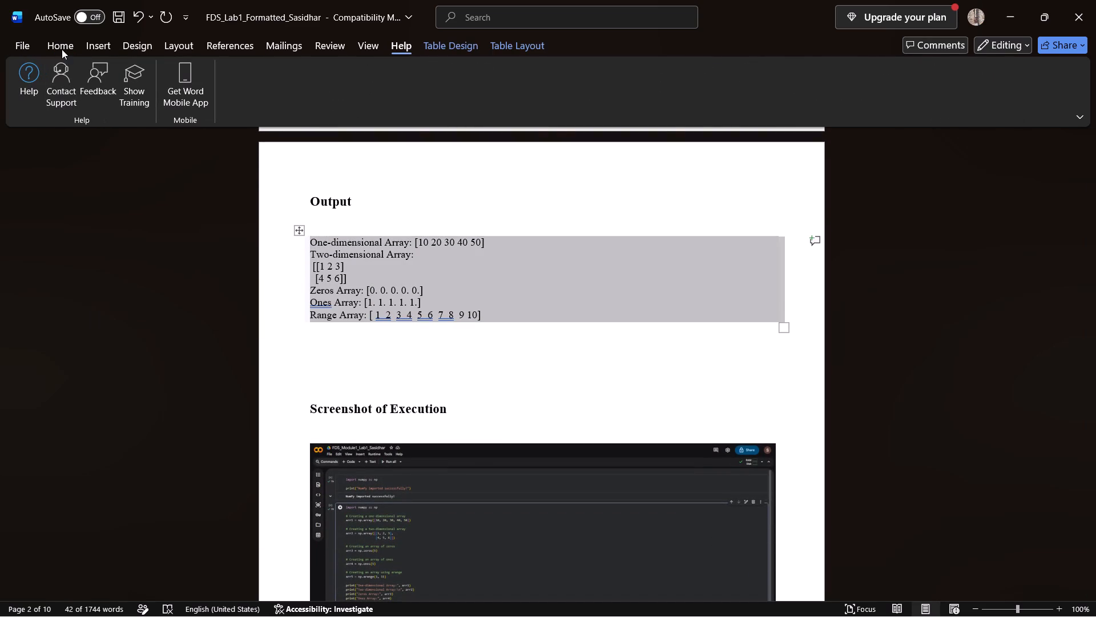
click(62, 49)
click(120, 18)
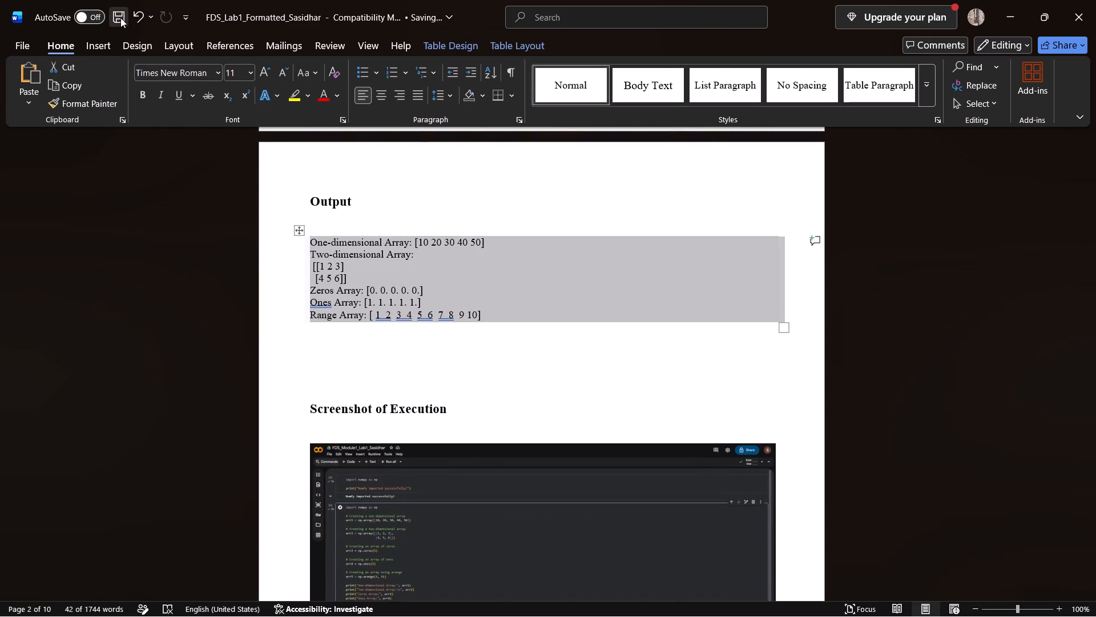
Look through the saved report's pages from Experiment 1's explanation onward.
scroll(353, 249, down, 5)
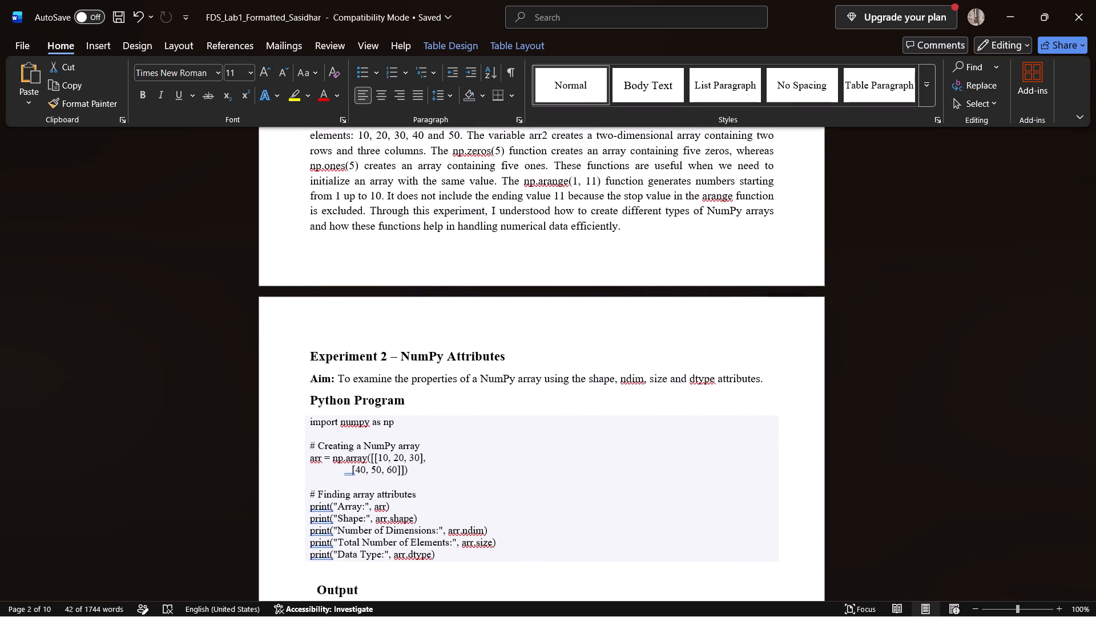
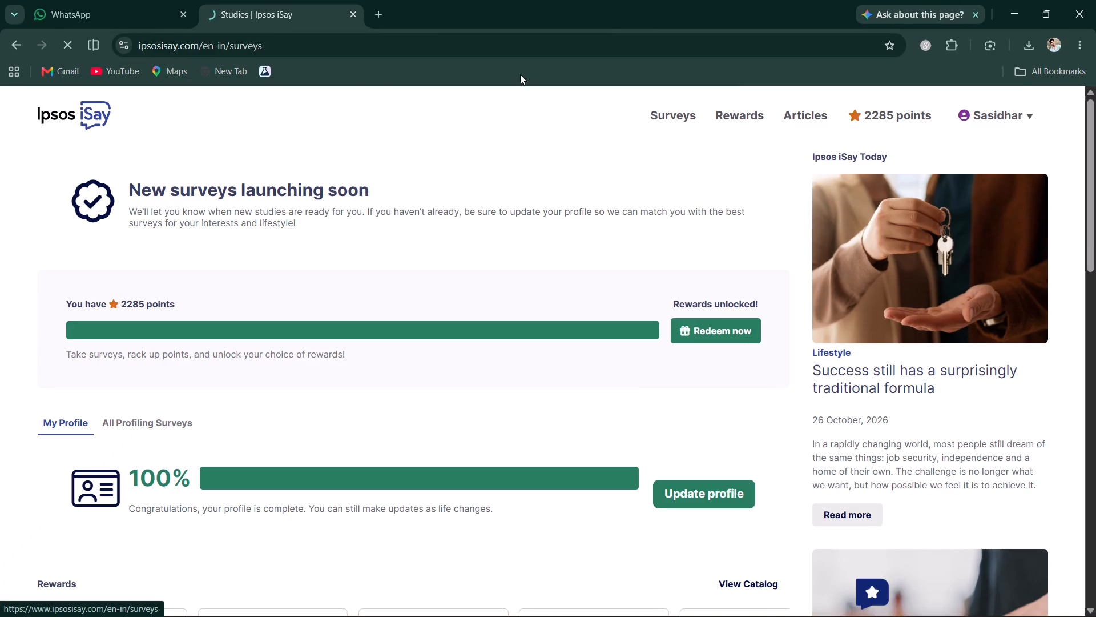
Open iLovePDF in a new browser tab and close the Ipsos iSay surveys tab.
click(374, 6)
key(i)
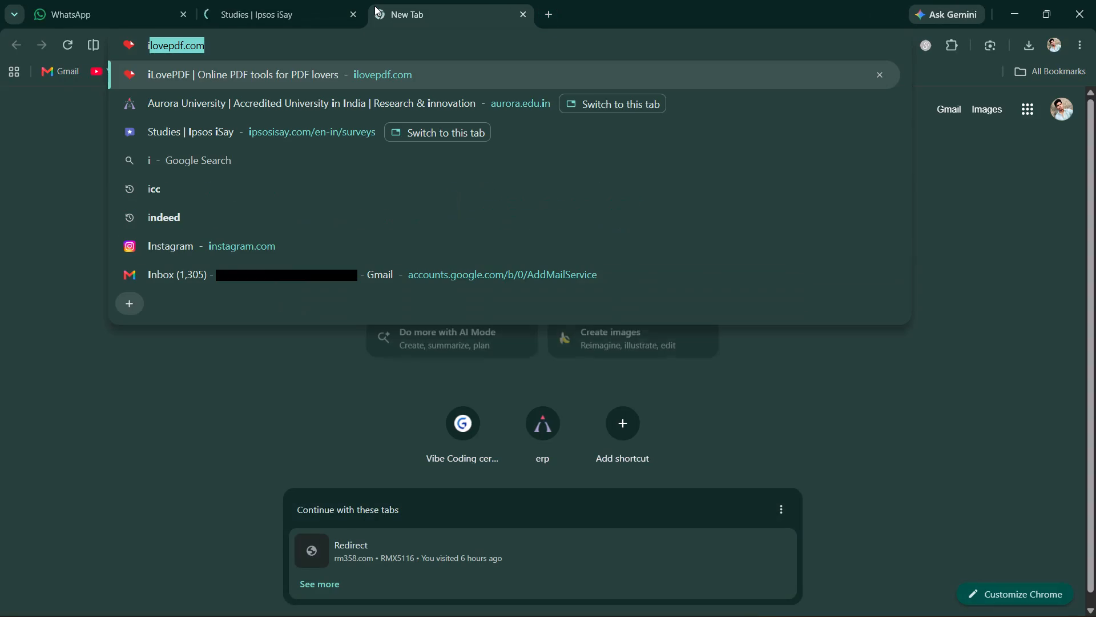
key(Return)
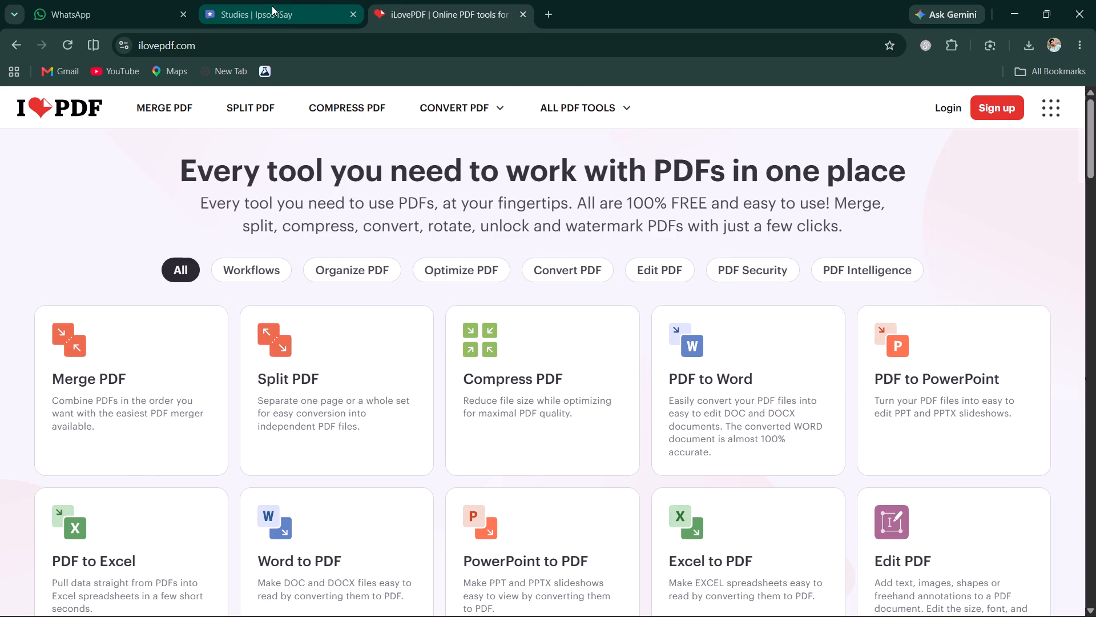
click(272, 6)
click(348, 14)
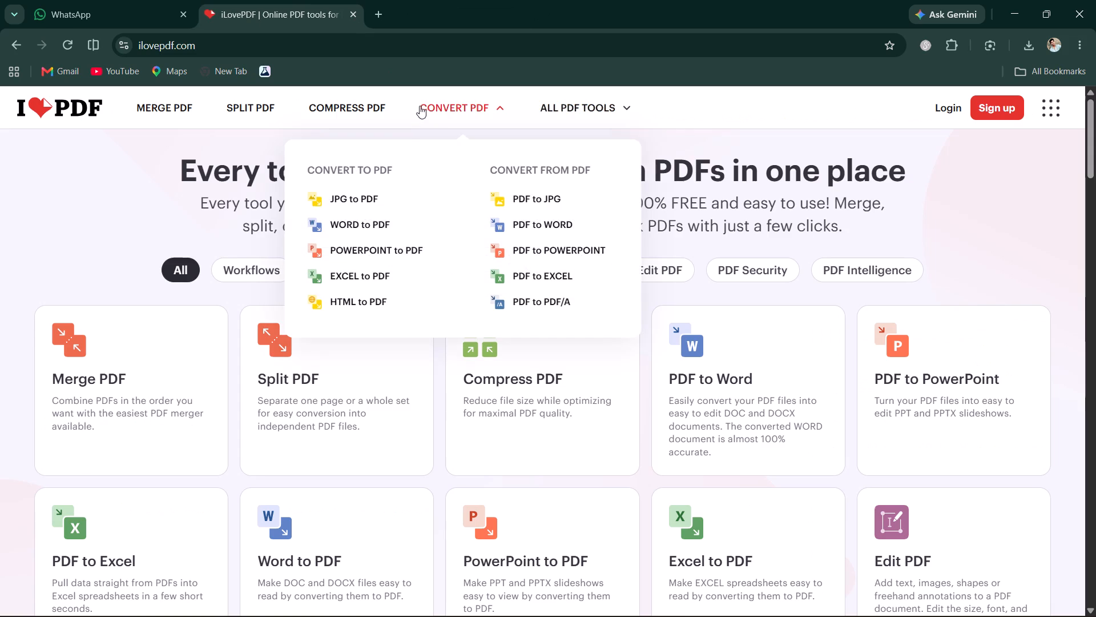
click(354, 219)
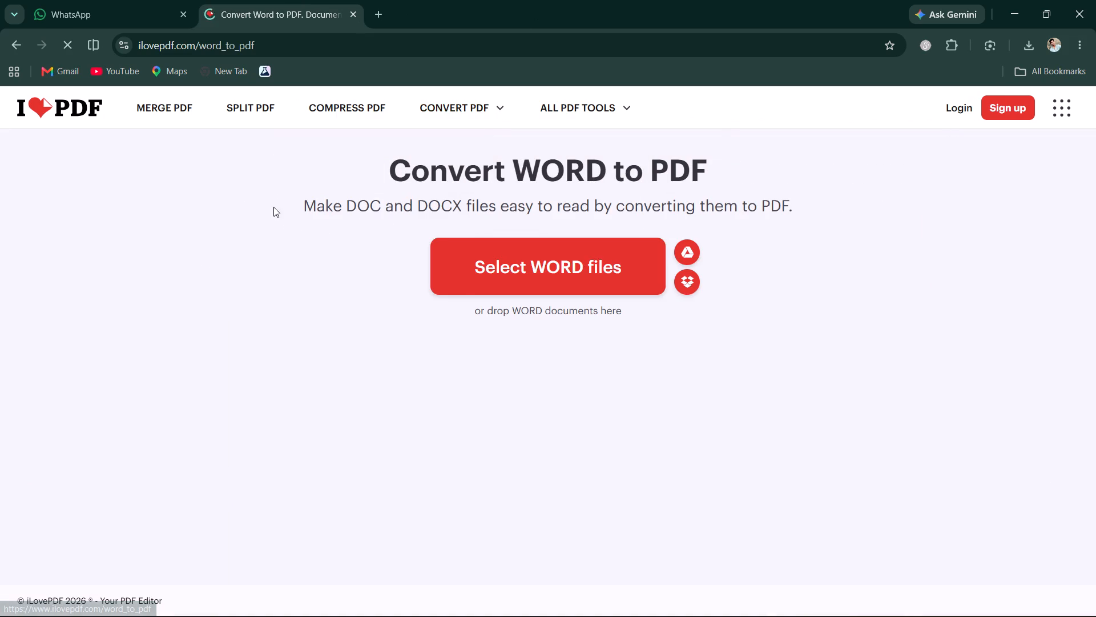
click(487, 282)
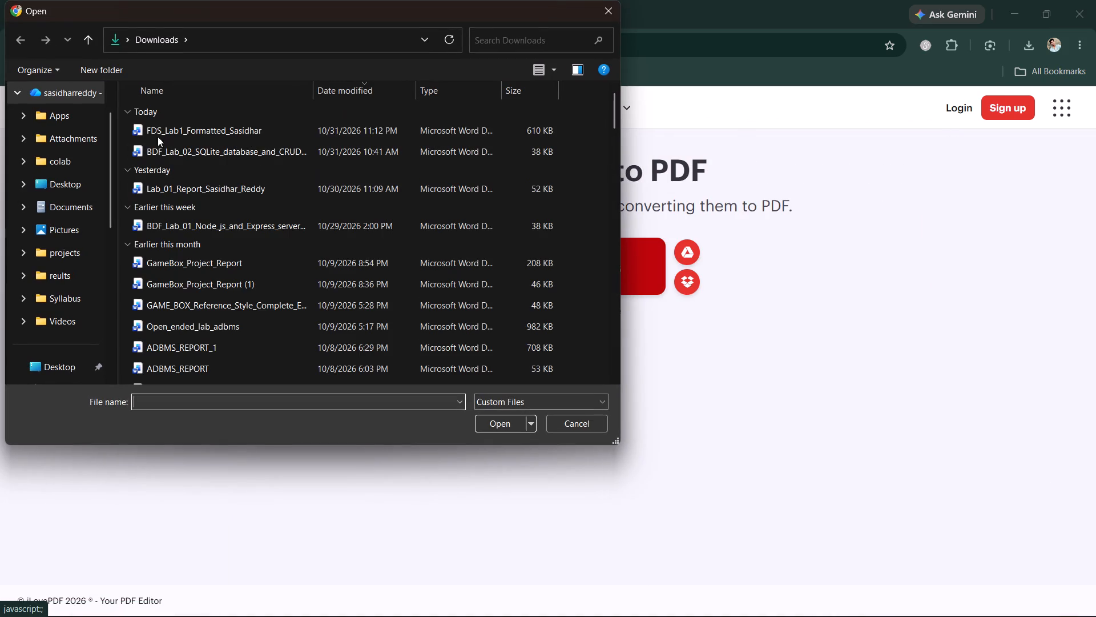
click(170, 133)
click(487, 419)
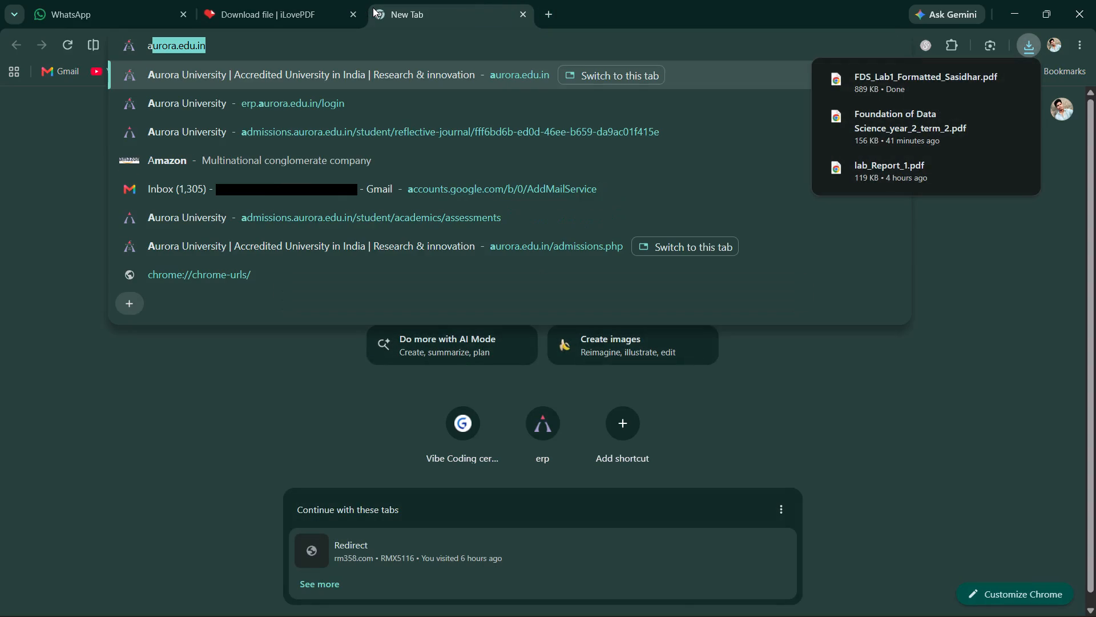
key(Return)
scroll(346, 21, right, 17)
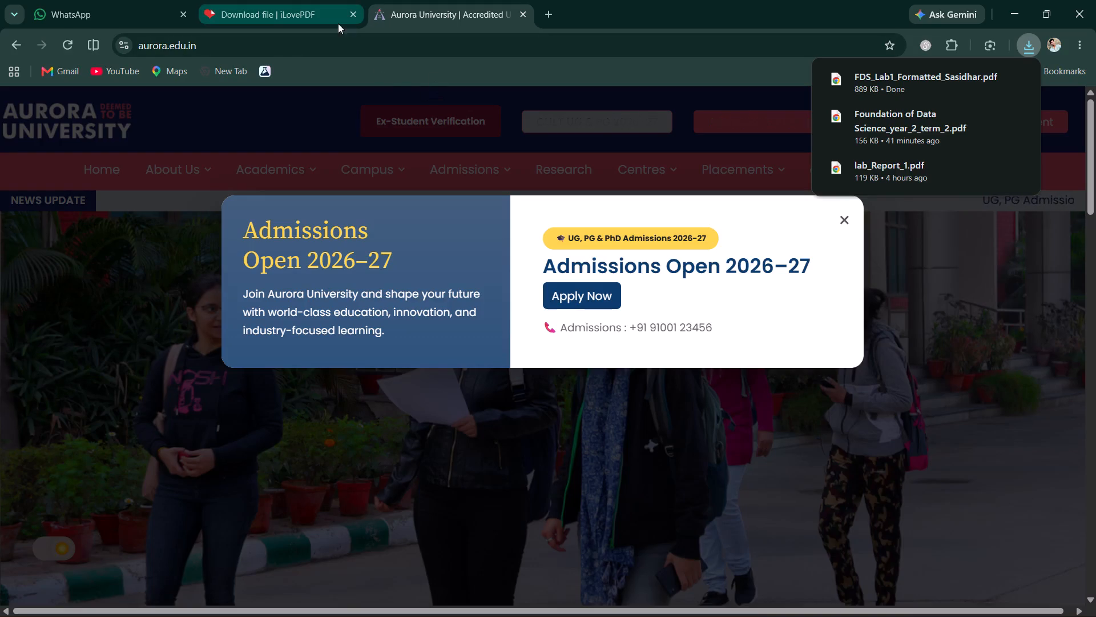
scroll(92, 171, right, 11)
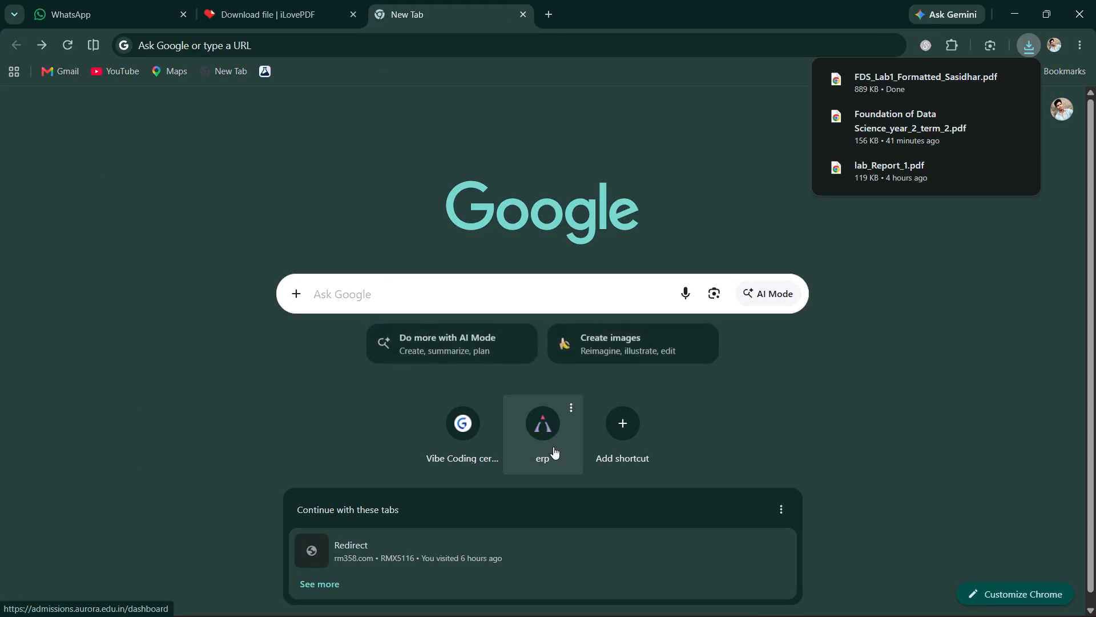
click(553, 447)
click(283, 362)
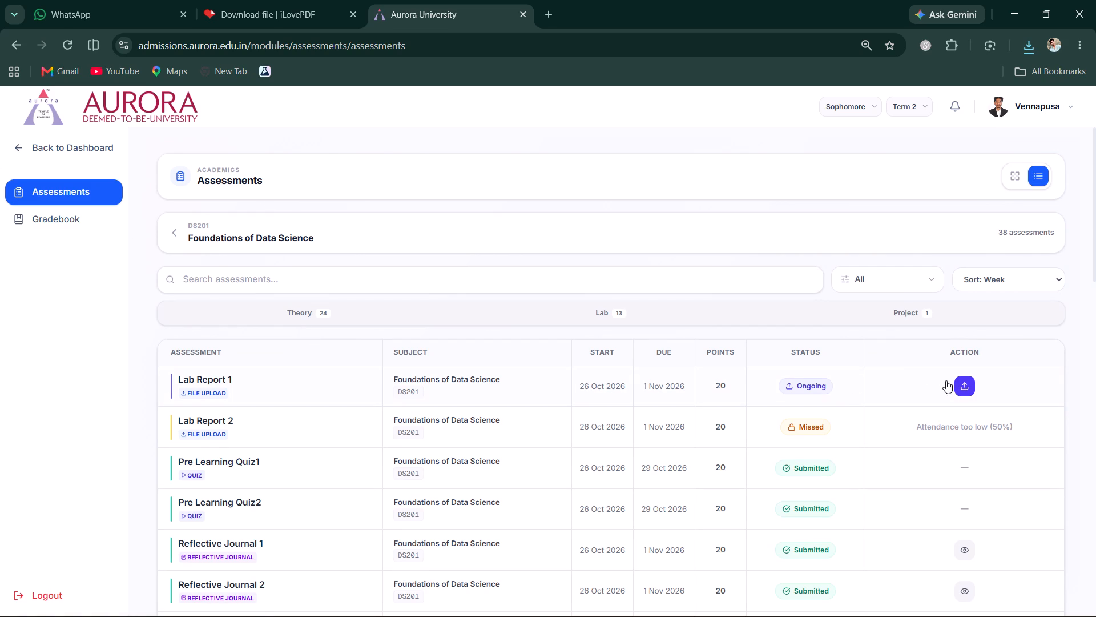
Submit the FDS_Lab1_Formatted PDF from Downloads for the Lab Report 1 assessment.
click(965, 393)
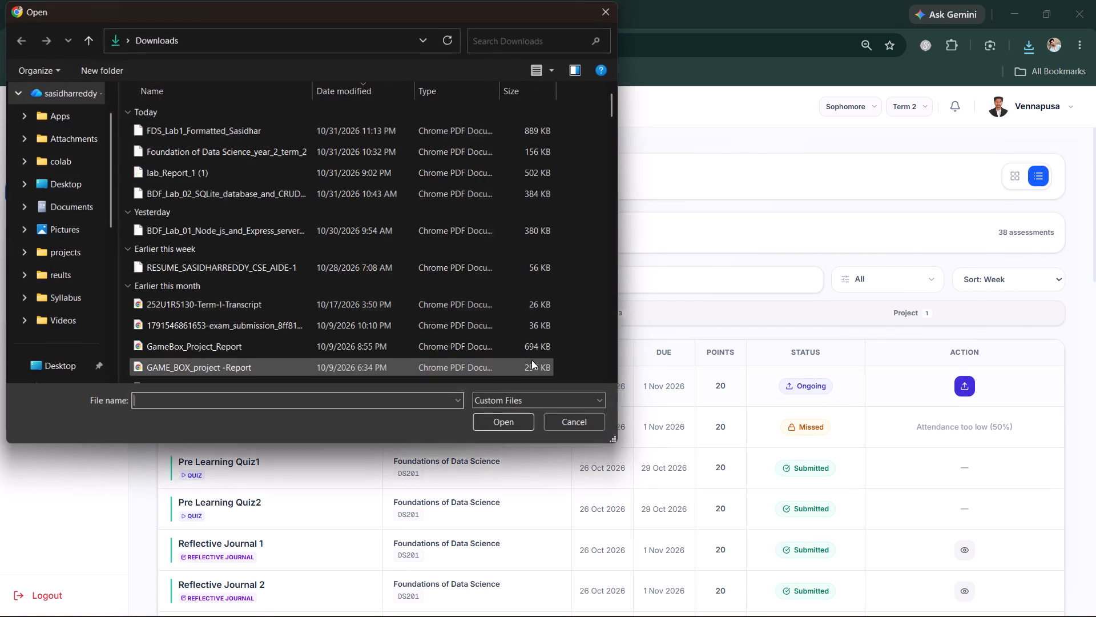
click(304, 129)
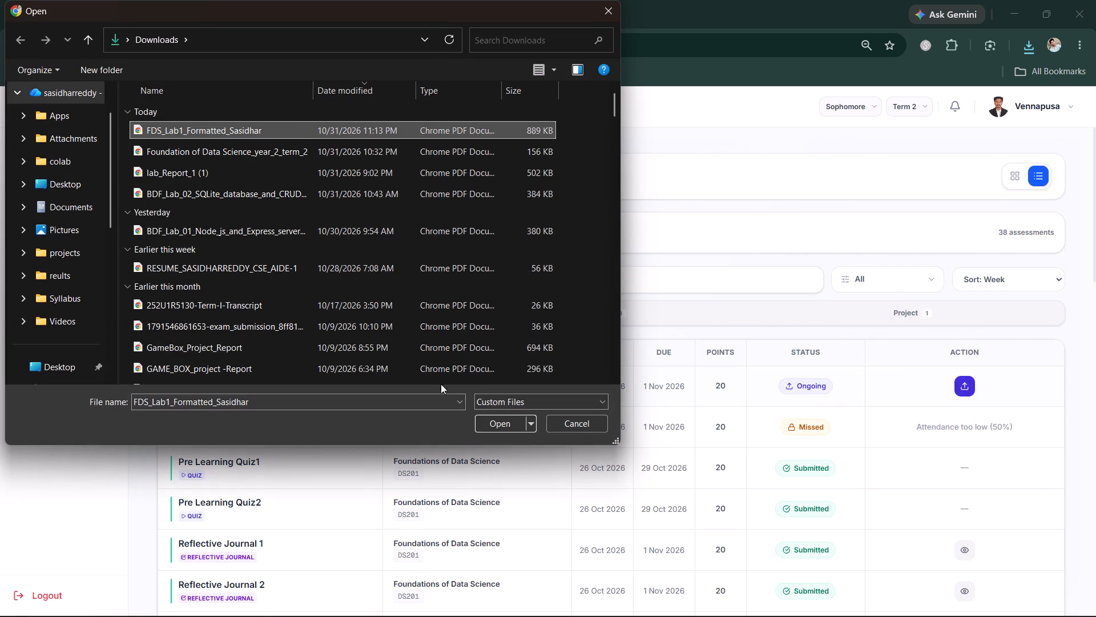
click(493, 422)
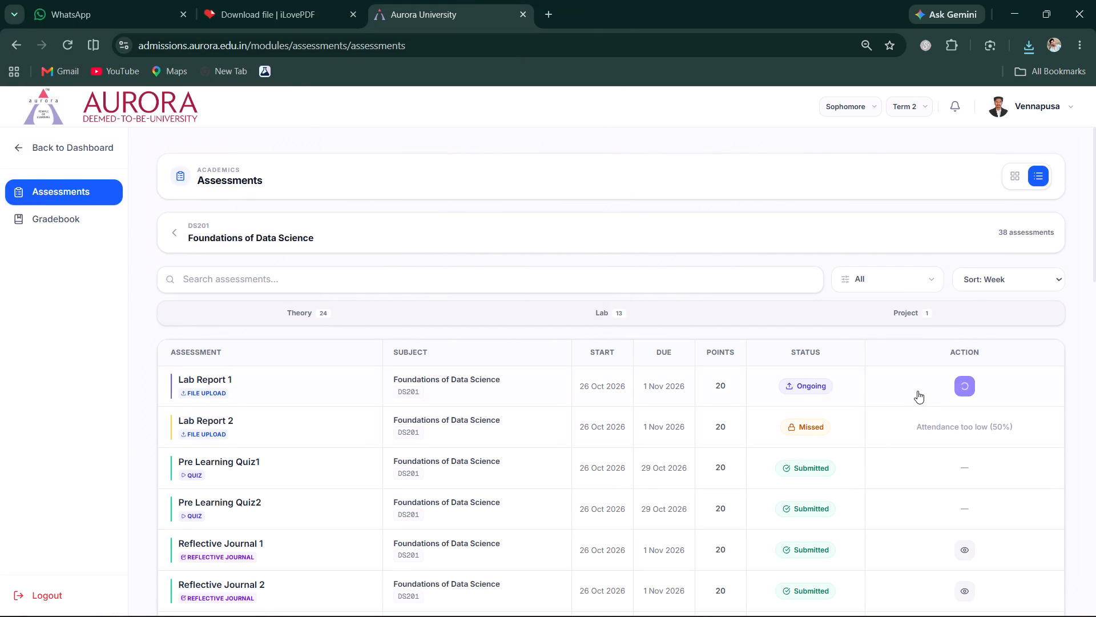
Open the submitted Lab Report 1 file and look through its pages.
click(950, 391)
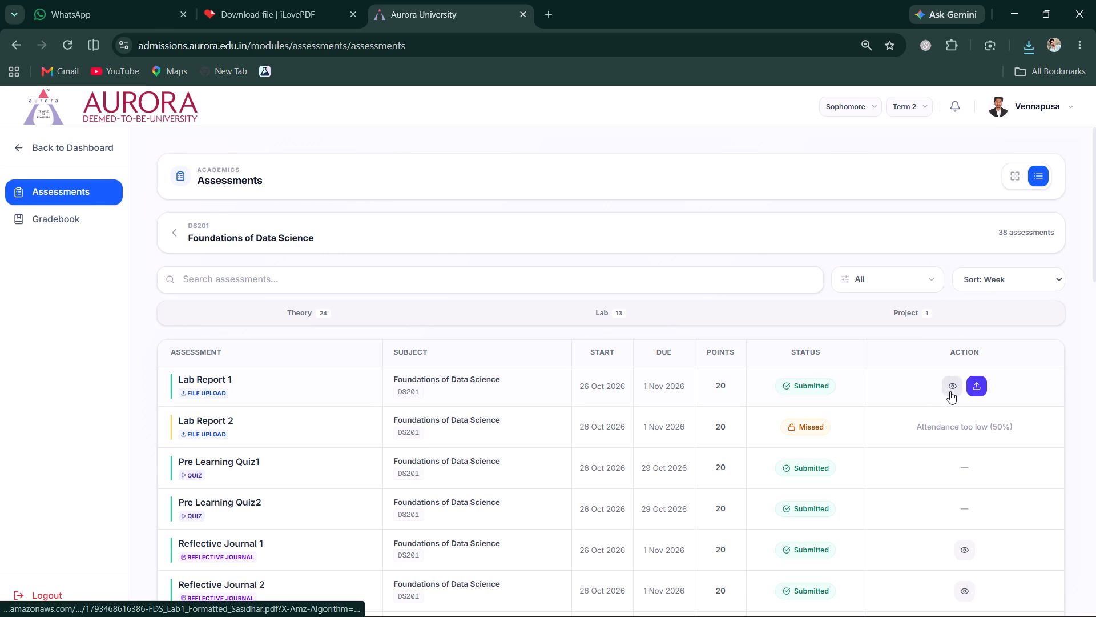
scroll(376, 407, down, 1)
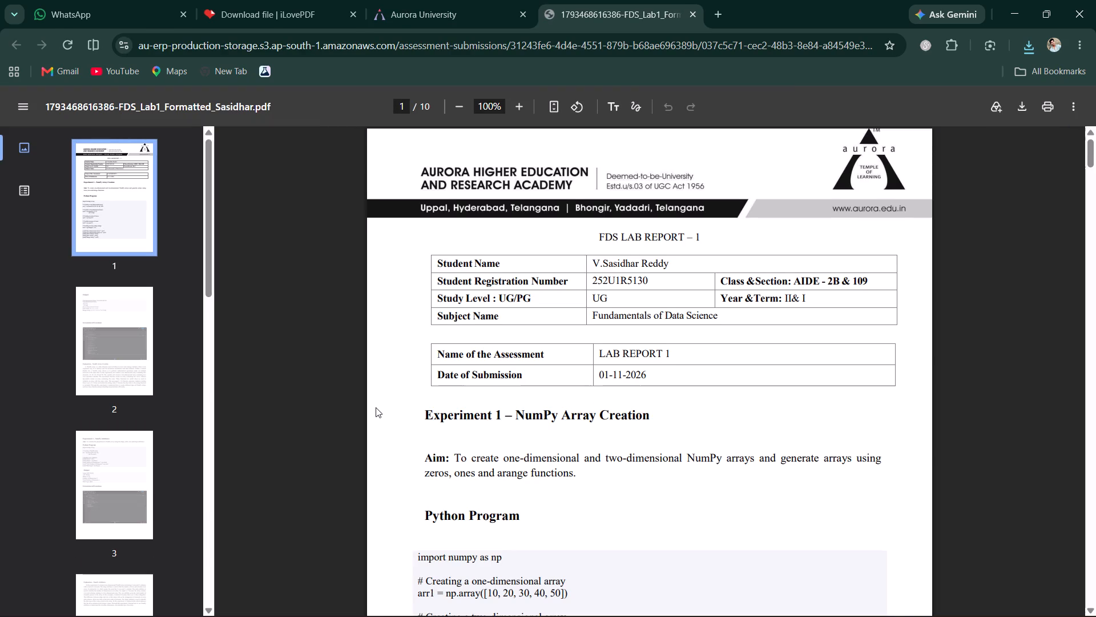
Read through the submitted lab report PDF from Experiment 1 to the Result / Conclusion section on page 10.
scroll(376, 407, down, 12)
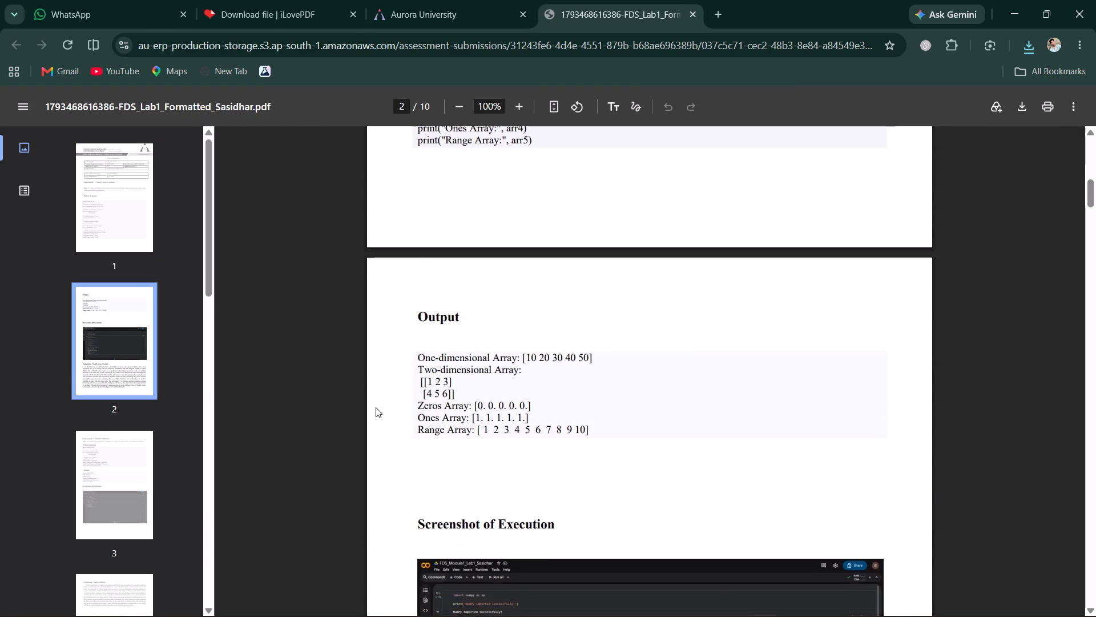
scroll(376, 407, down, 10)
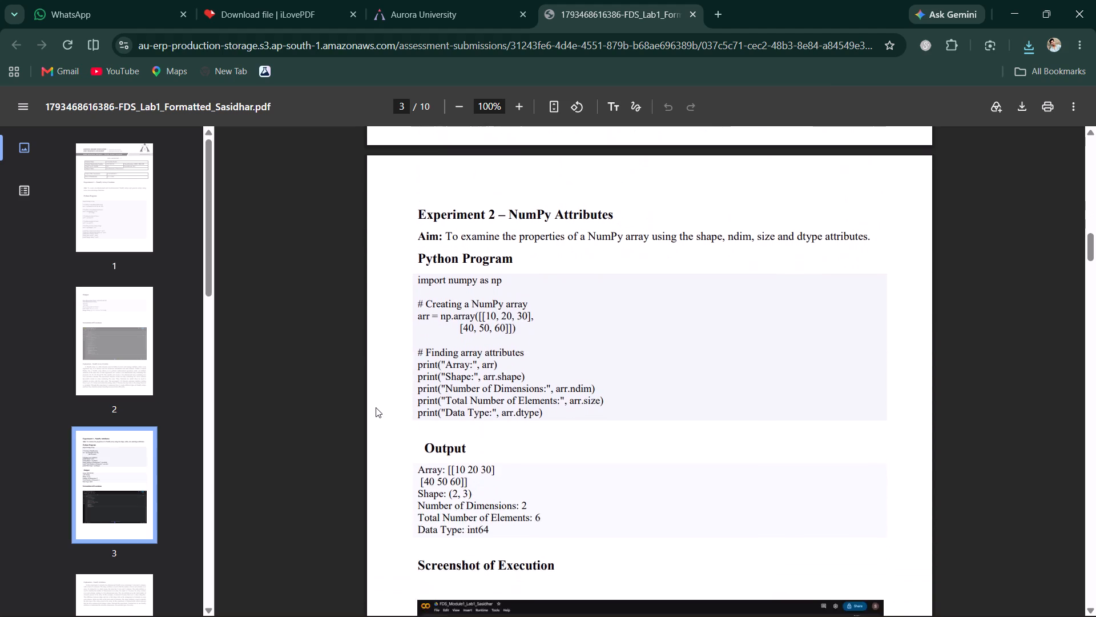
scroll(376, 407, down, 5)
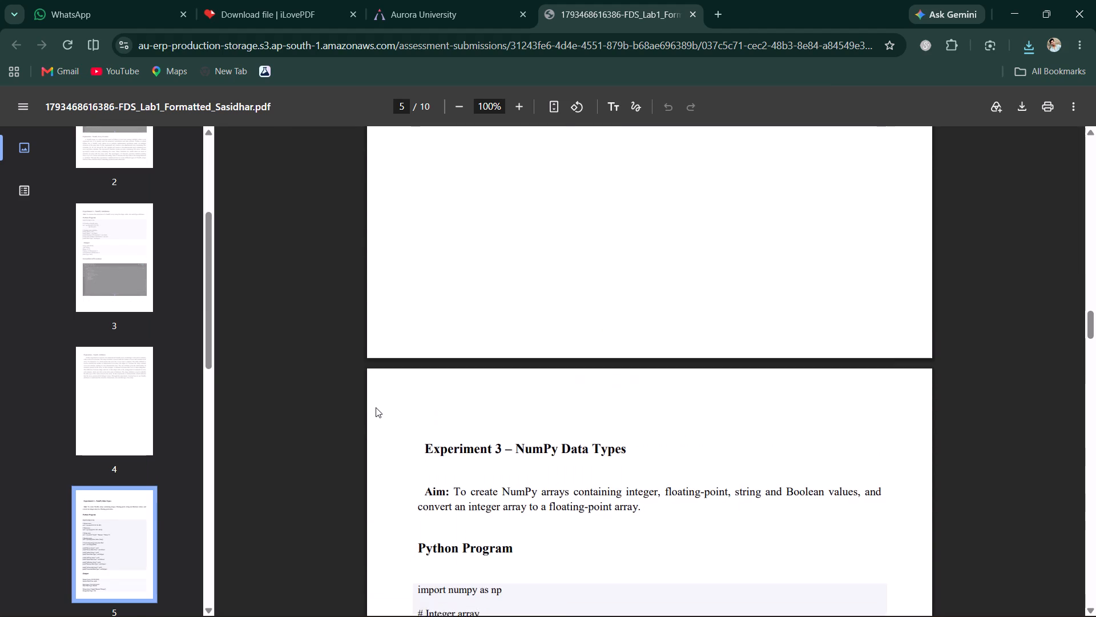
scroll(376, 407, down, 6)
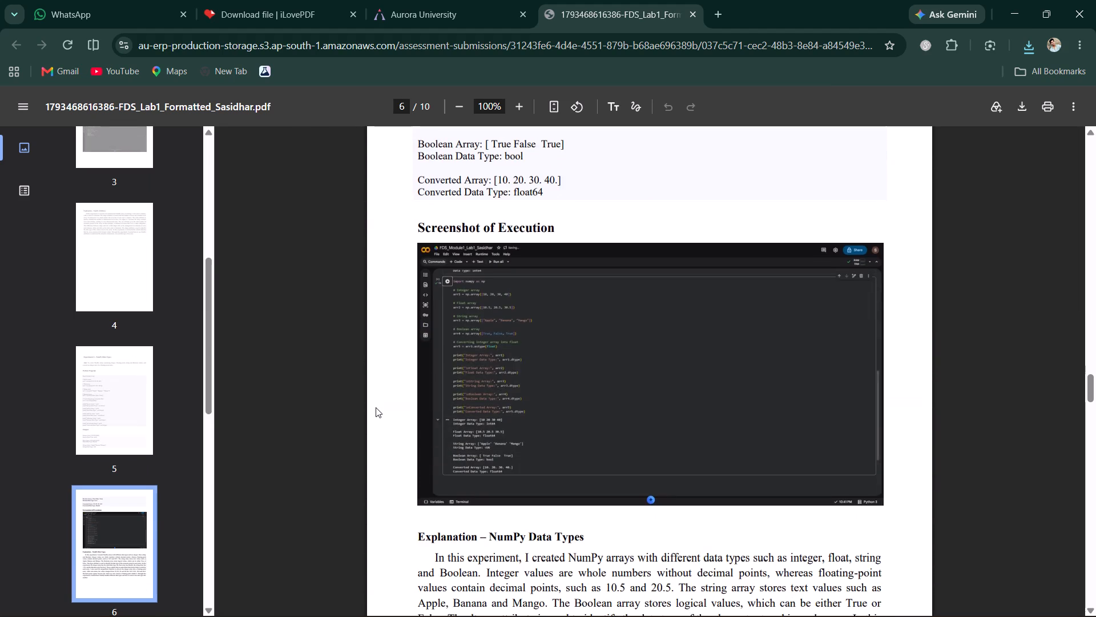
scroll(376, 407, down, 7)
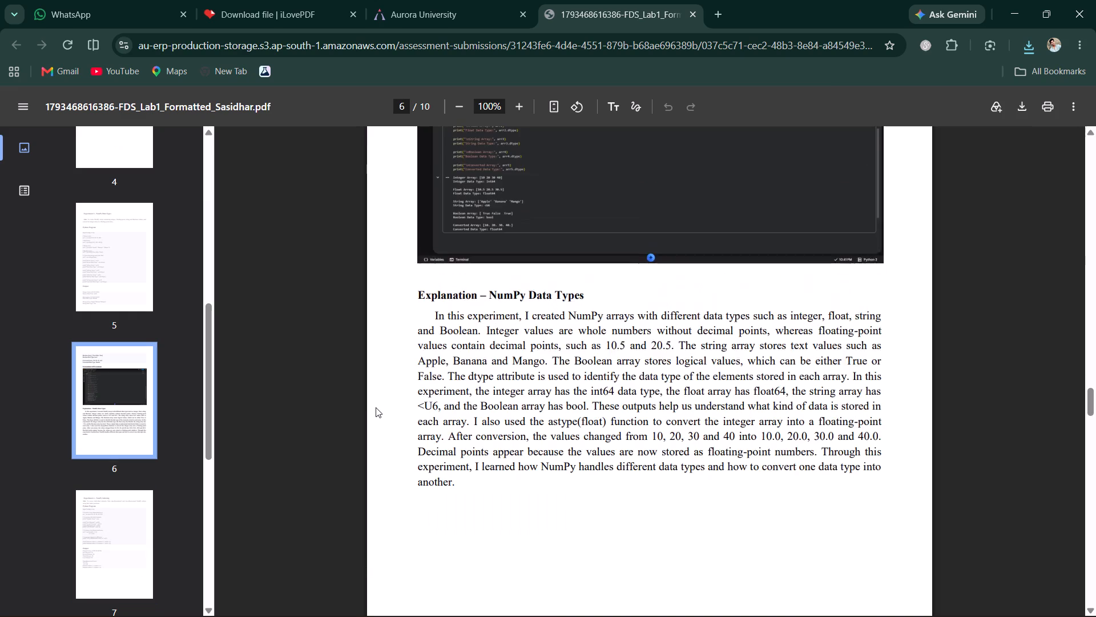
scroll(376, 407, down, 3)
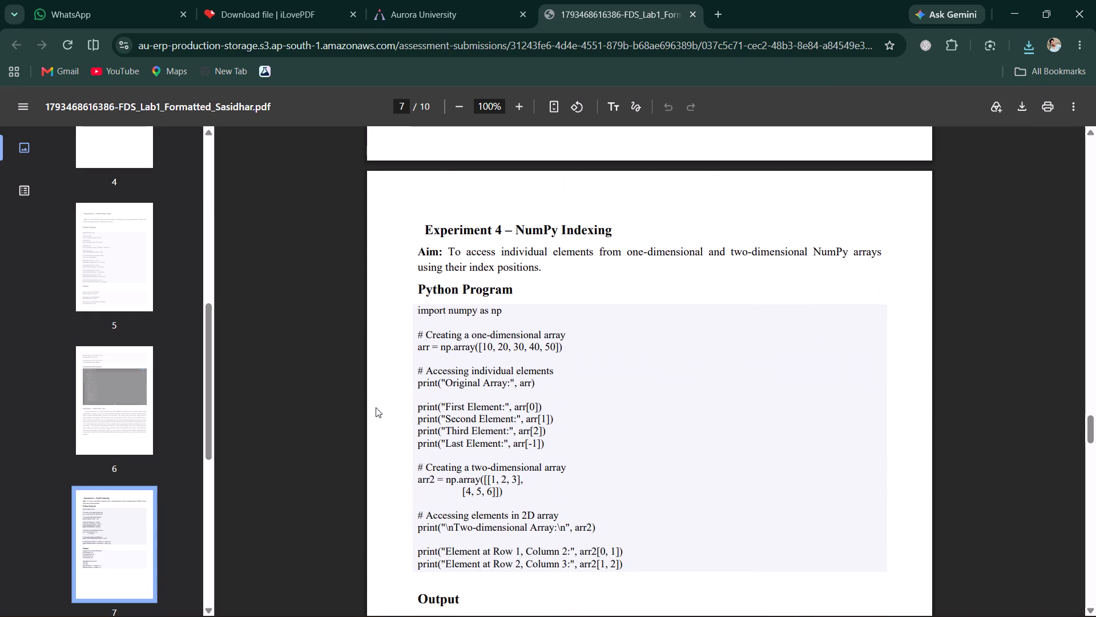
scroll(376, 407, down, 4)
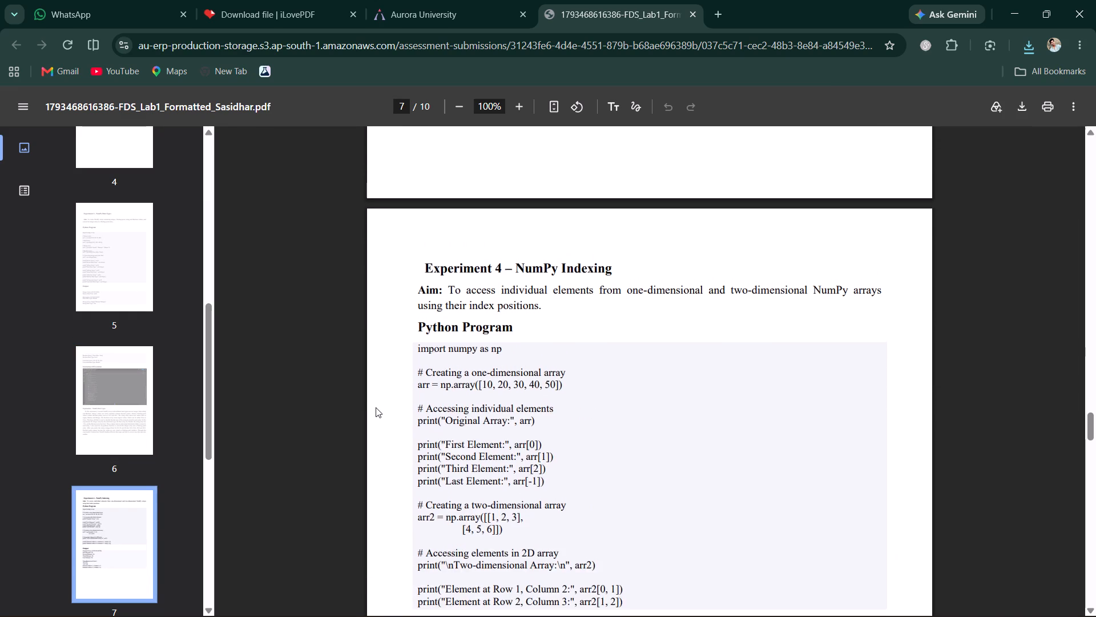
scroll(376, 407, down, 4)
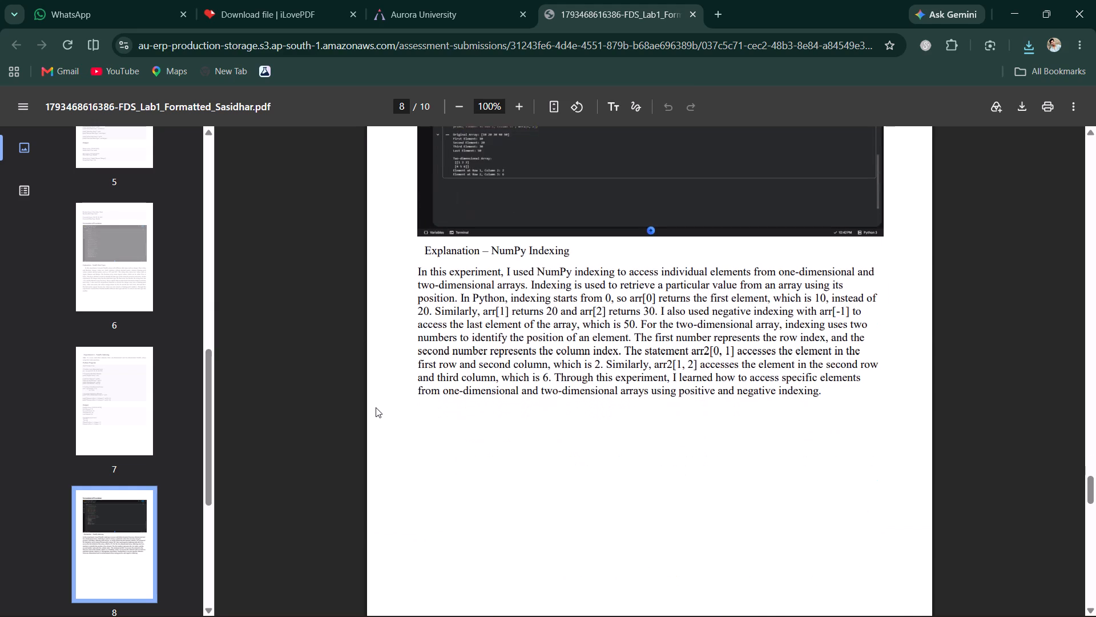
scroll(376, 407, down, 4)
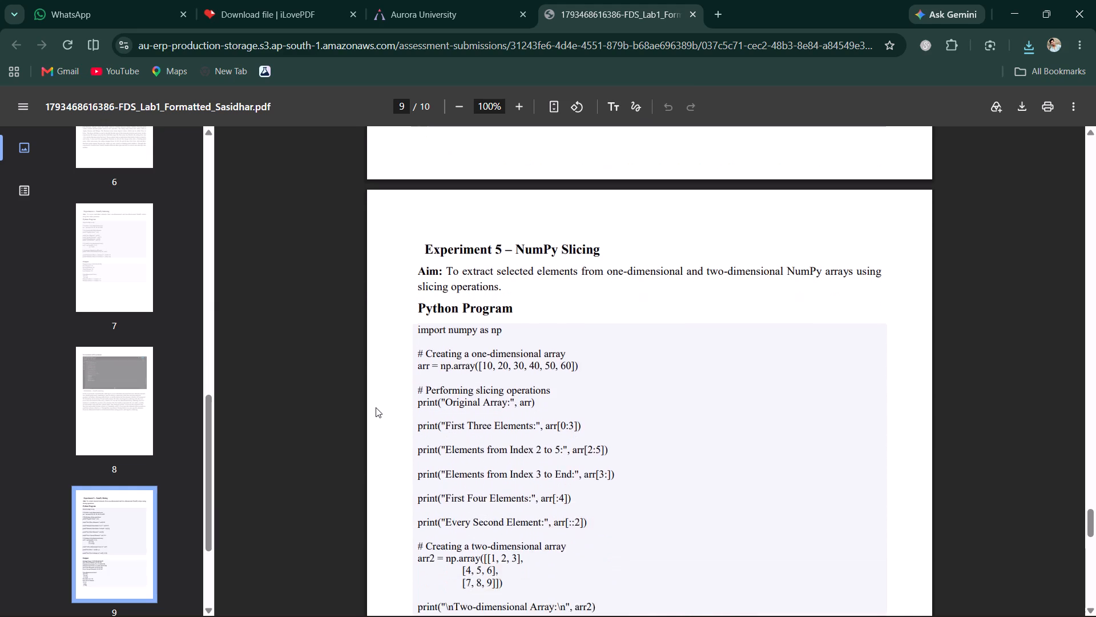
scroll(376, 407, down, 4)
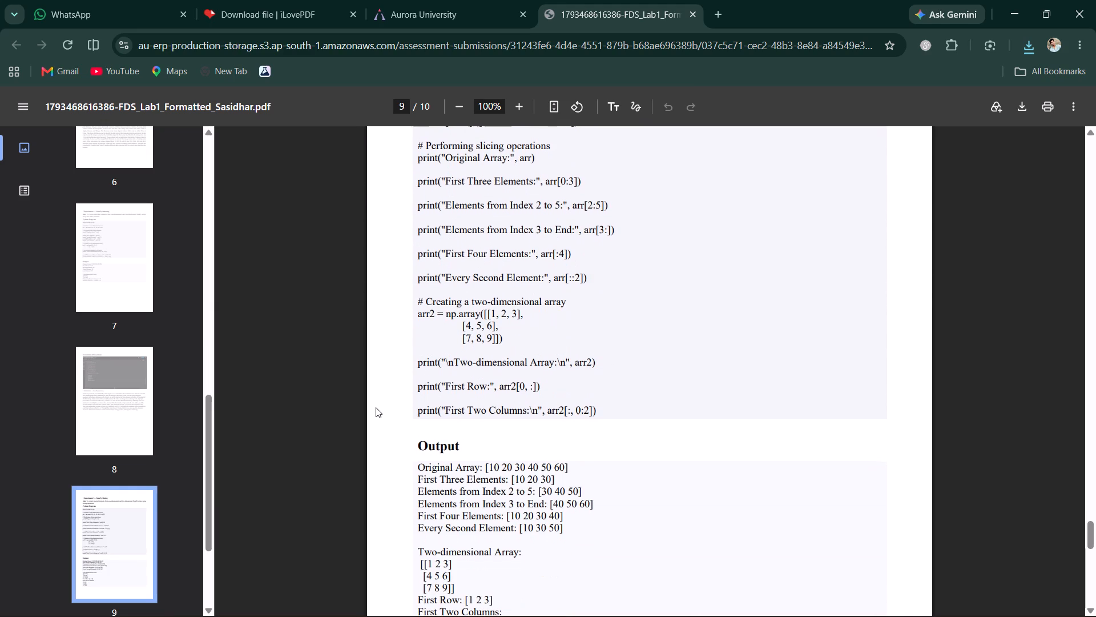
scroll(376, 407, down, 8)
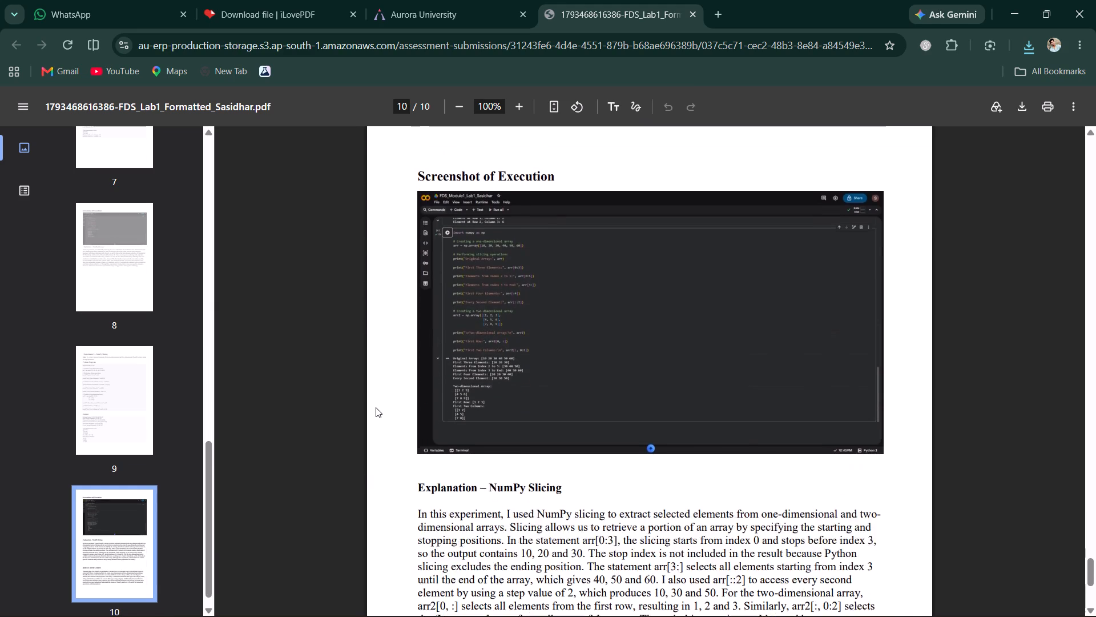
scroll(376, 407, down, 5)
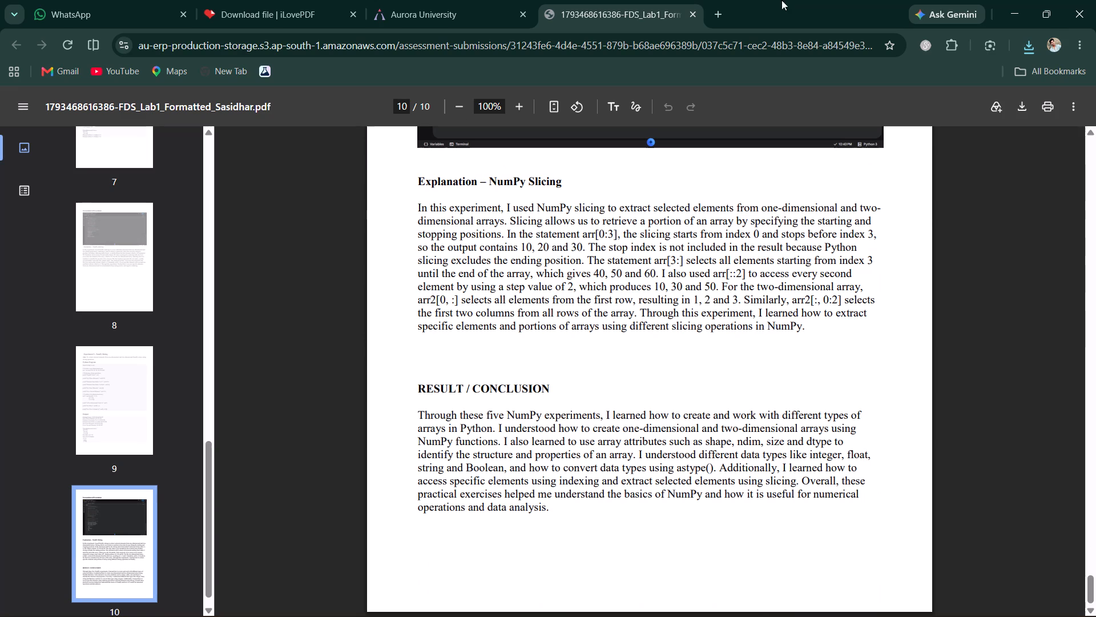
Close the browser tabs with the submitted report PDF and the Aurora University assessments.
drag(698, 15, 691, 16)
click(691, 16)
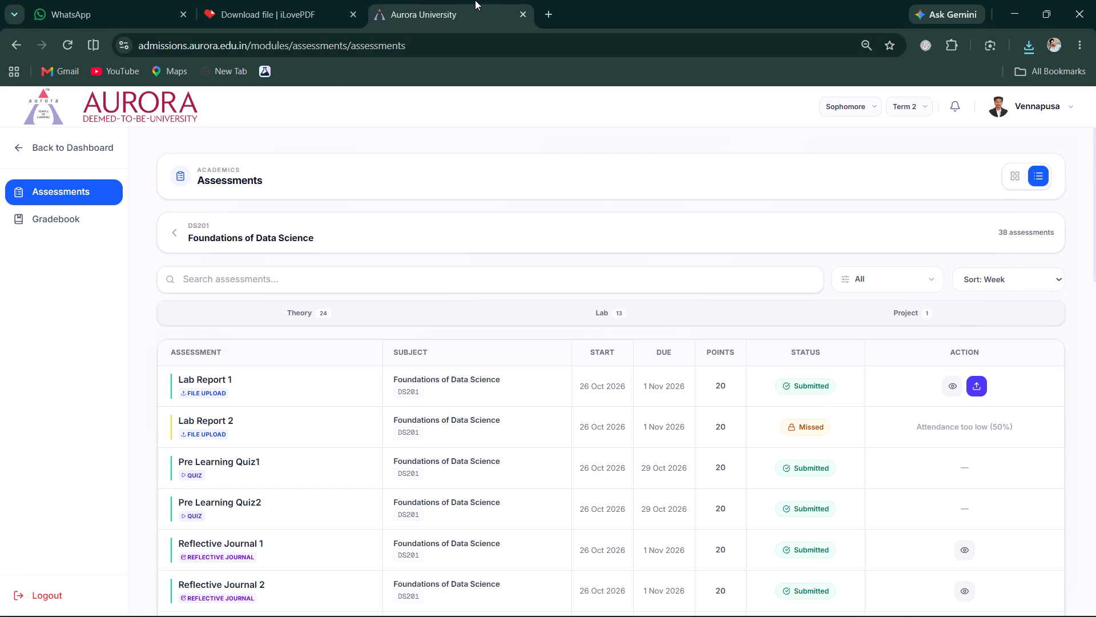
click(523, 9)
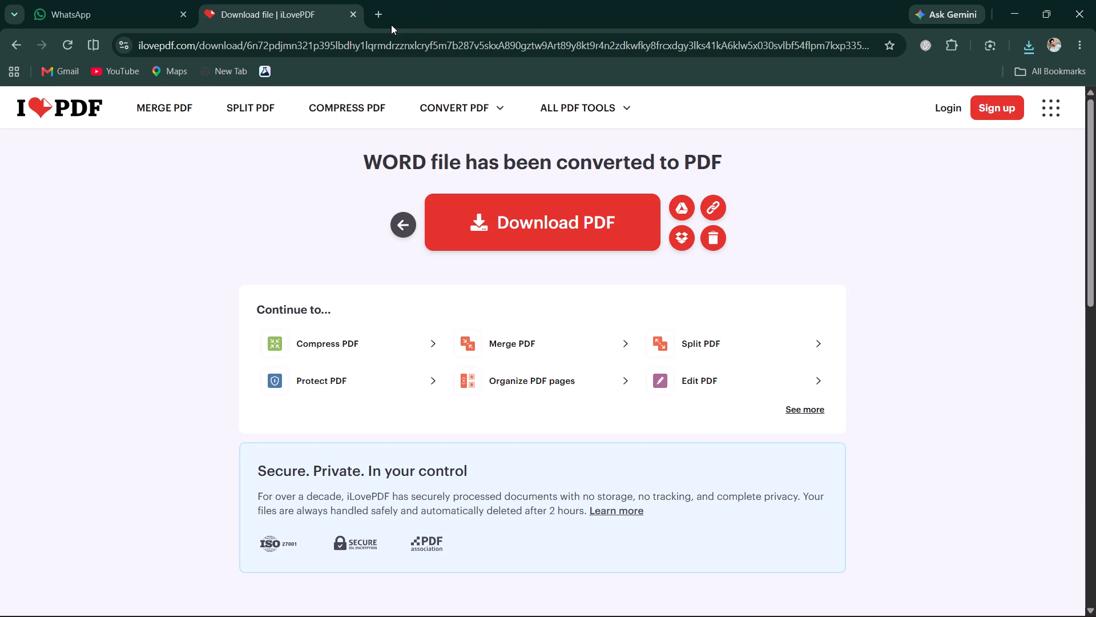